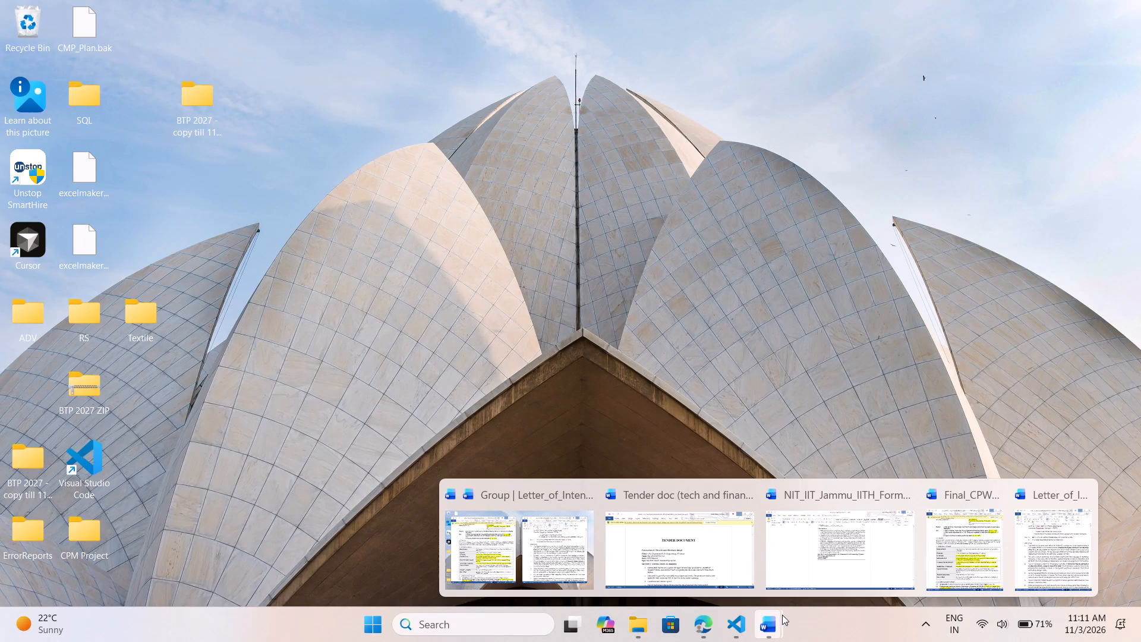
# Switch to the open Word document Letter_of_Intent_CPWD_Format (4) (1).
pyautogui.click(781, 614)
pyautogui.click(1043, 523)
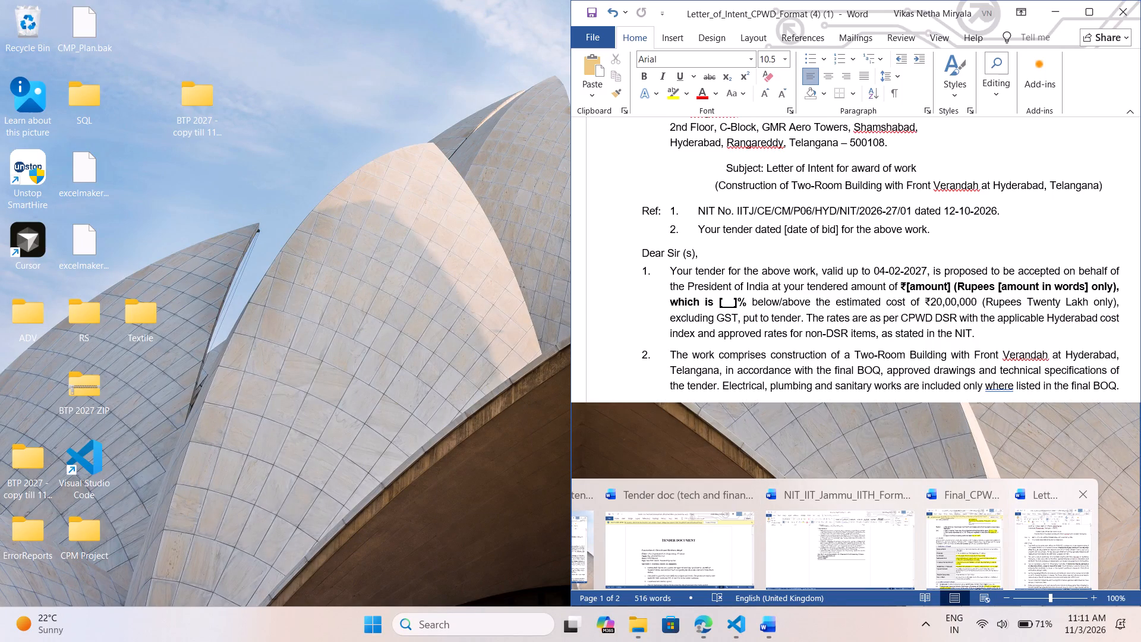
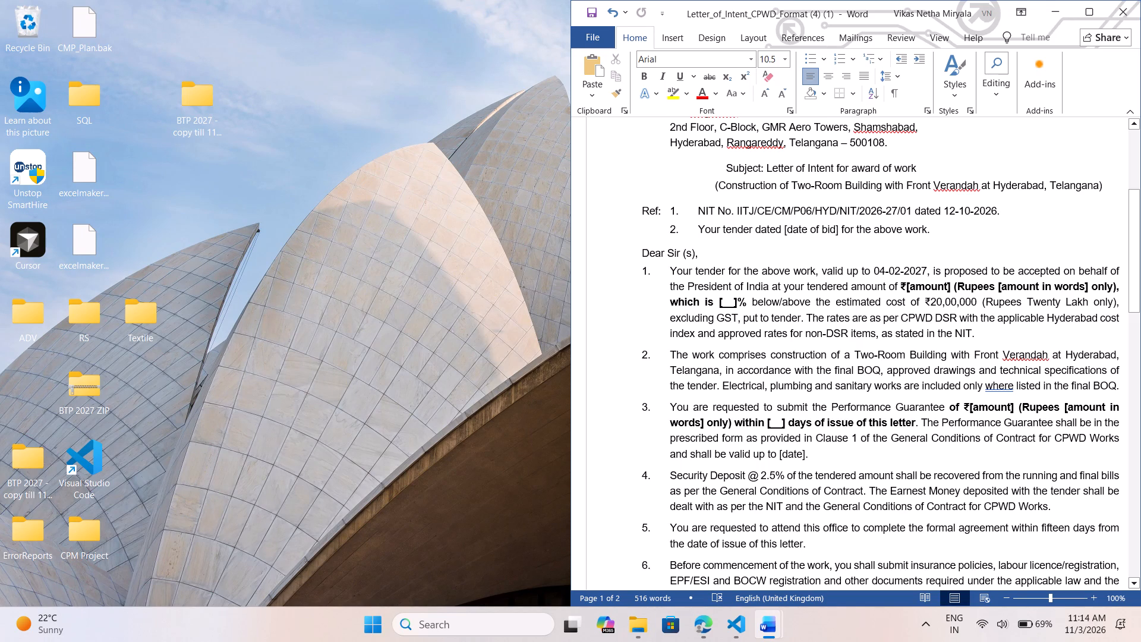
# Replace the bracketed tendered amount placeholder in paragraph 1 with 27,99,907.
pyautogui.click(908, 286)
pyautogui.click(948, 287)
pyautogui.press('BackSpace')
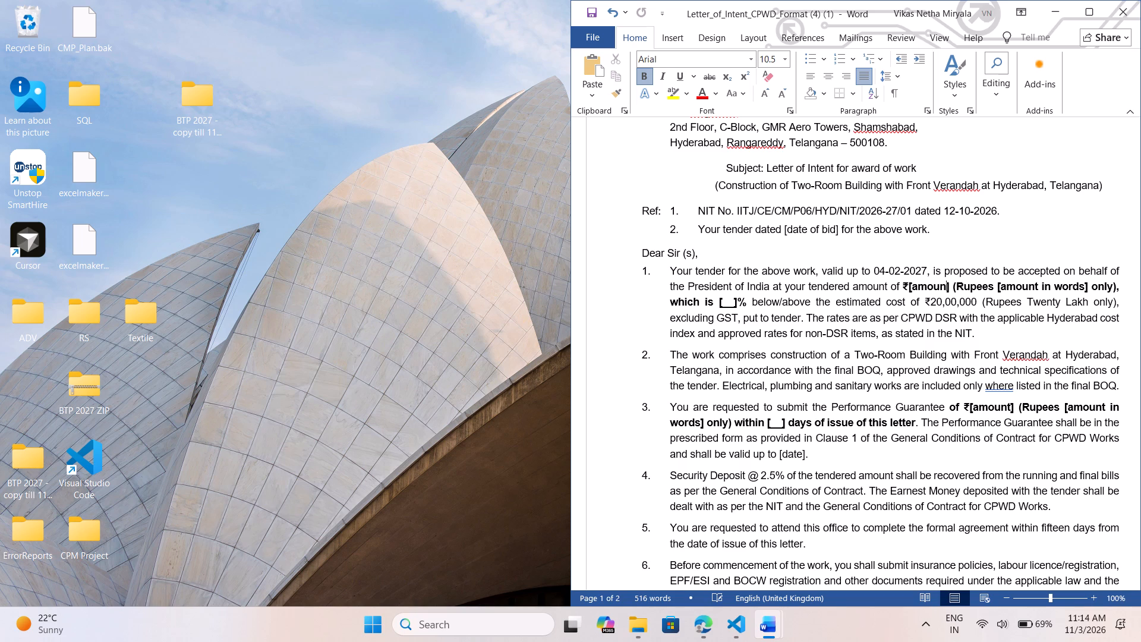
pyautogui.press('BackSpace')
pyautogui.press('BackSpace')
pyautogui.press('BackSpace')
pyautogui.press('BackSpace')
pyautogui.press('BackSpace')
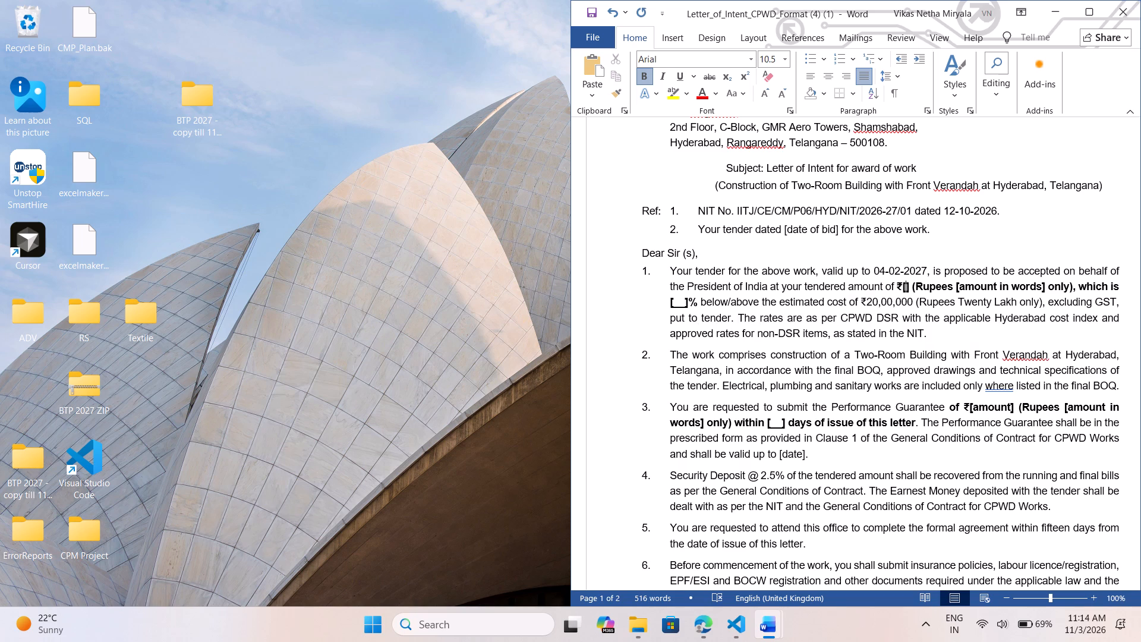
pyautogui.write('27')
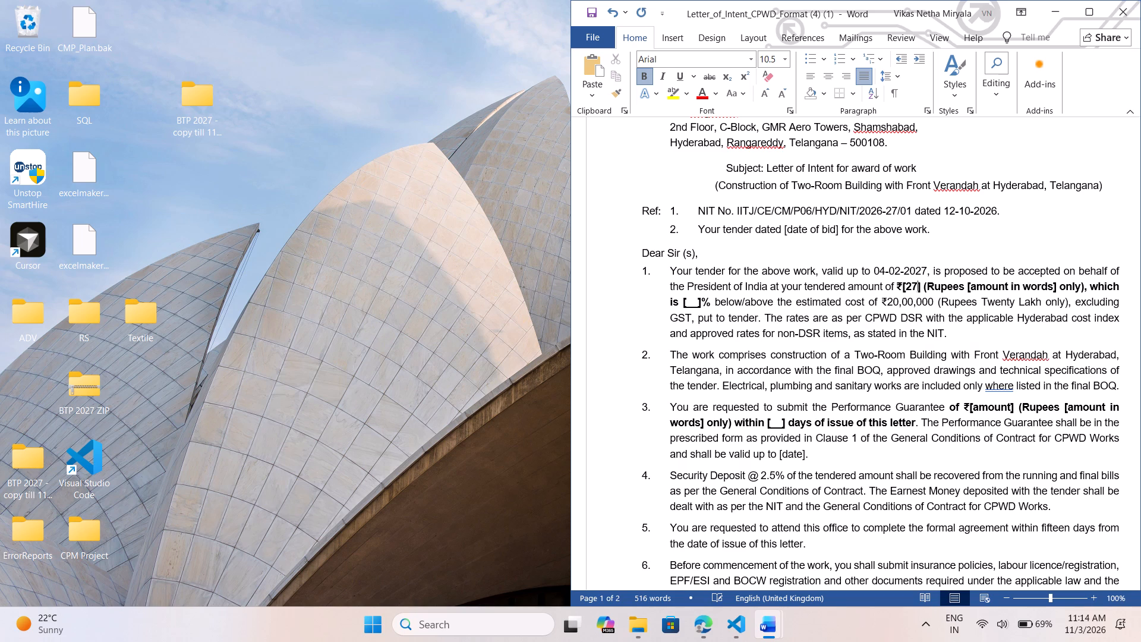
pyautogui.press(',')
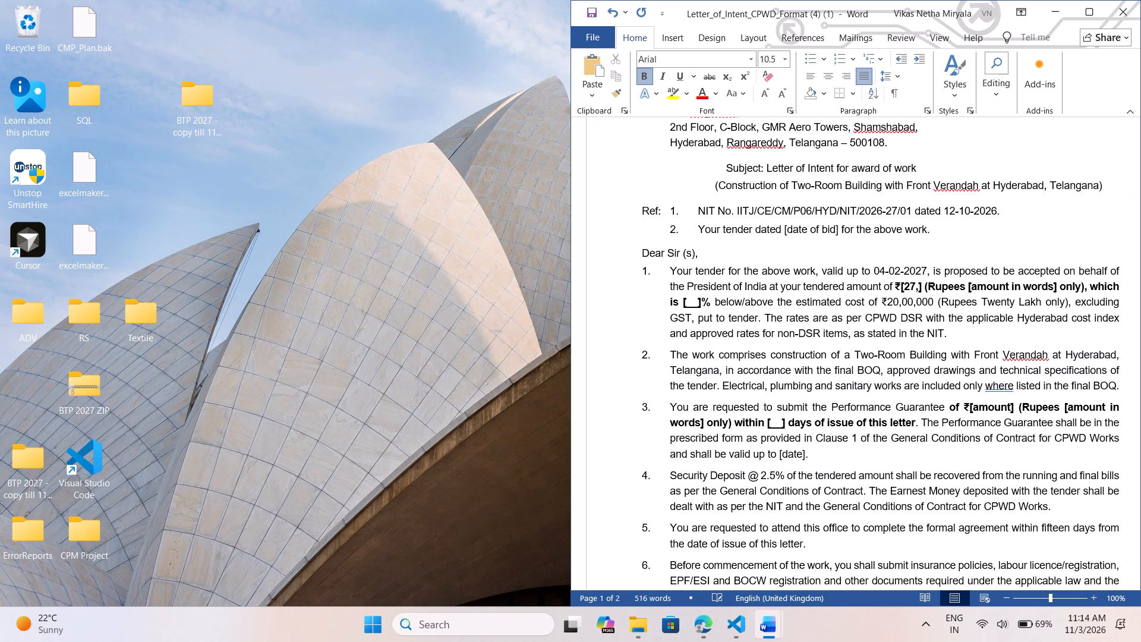
pyautogui.write('99')
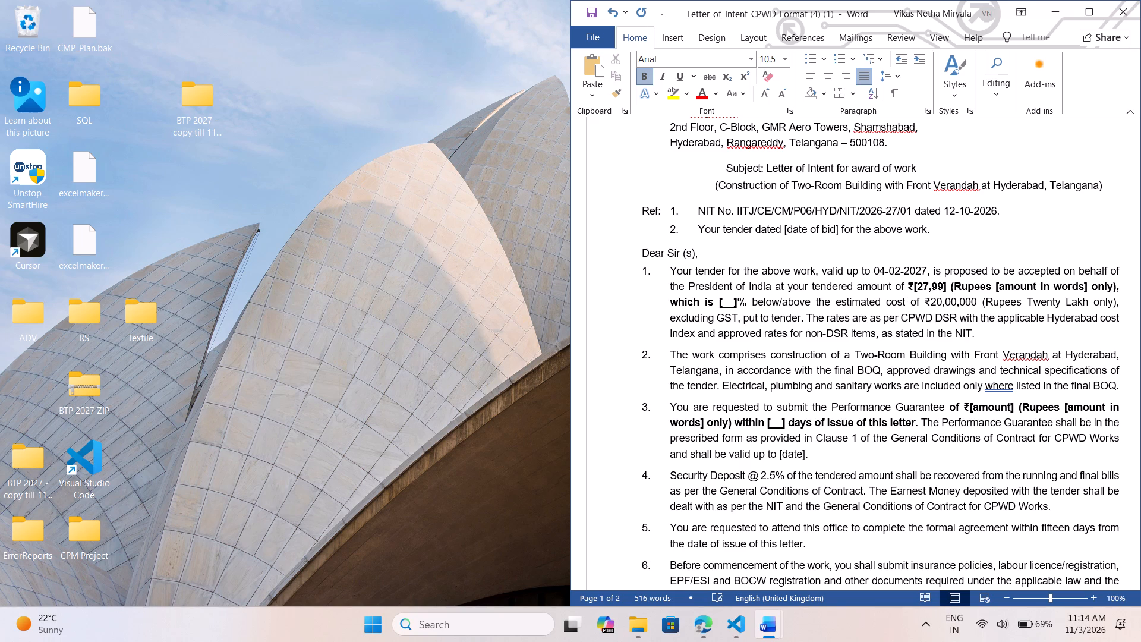
pyautogui.press(',')
pyautogui.write('907')
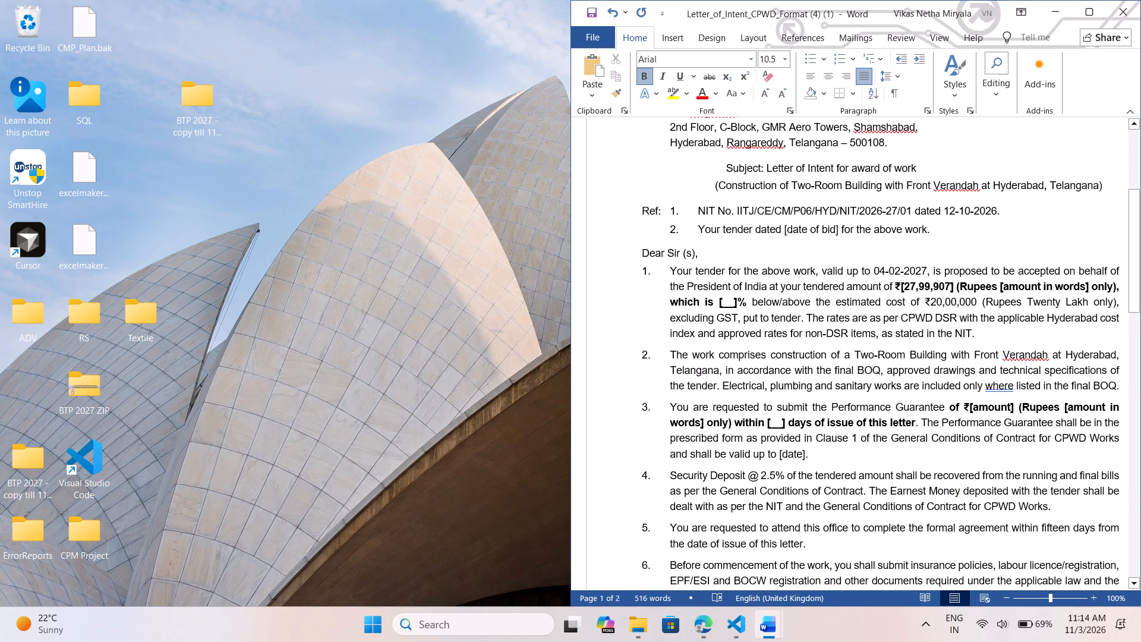
# Replace the amount-in-words placeholder in paragraph 1 with "Twenty seven lakhs ninety nine thousand nine hundred seven".
pyautogui.click(1085, 288)
pyautogui.click(1083, 287)
pyautogui.press('BackSpace')
pyautogui.press('BackSpace')
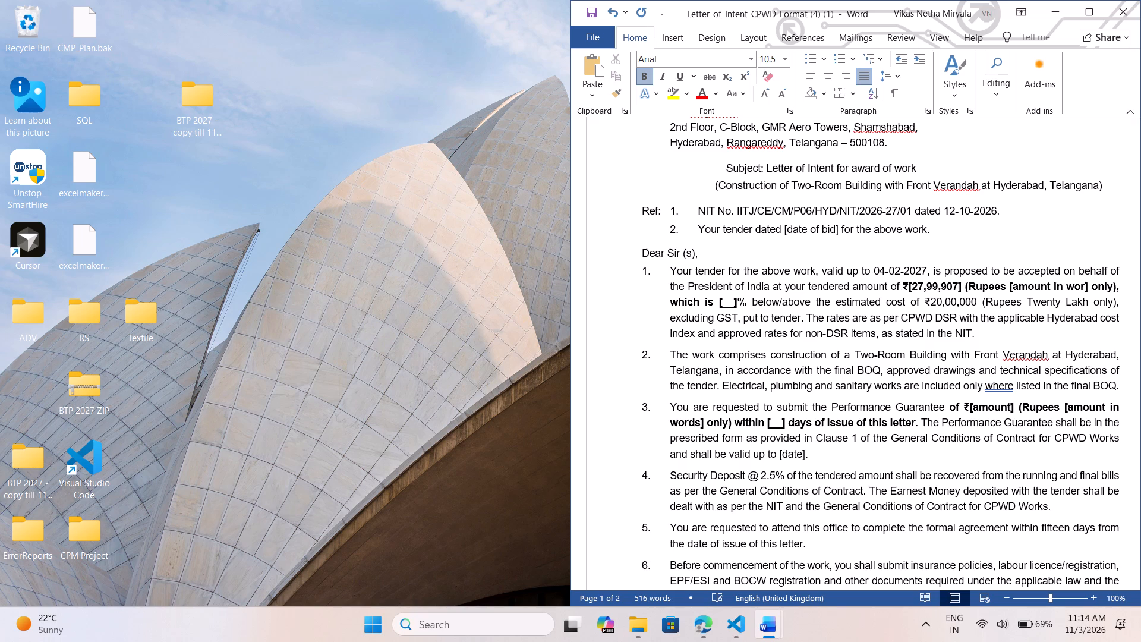
pyautogui.press('BackSpace')
pyautogui.press('BackSpace')
pyautogui.press('BackSpace')
pyautogui.press('BackSpace')
pyautogui.press('BackSpace')
pyautogui.press('BackSpace')
pyautogui.press('BackSpace')
pyautogui.press('BackSpace')
pyautogui.press('BackSpace')
pyautogui.press('BackSpace')
pyautogui.press('BackSpace')
pyautogui.press('BackSpace')
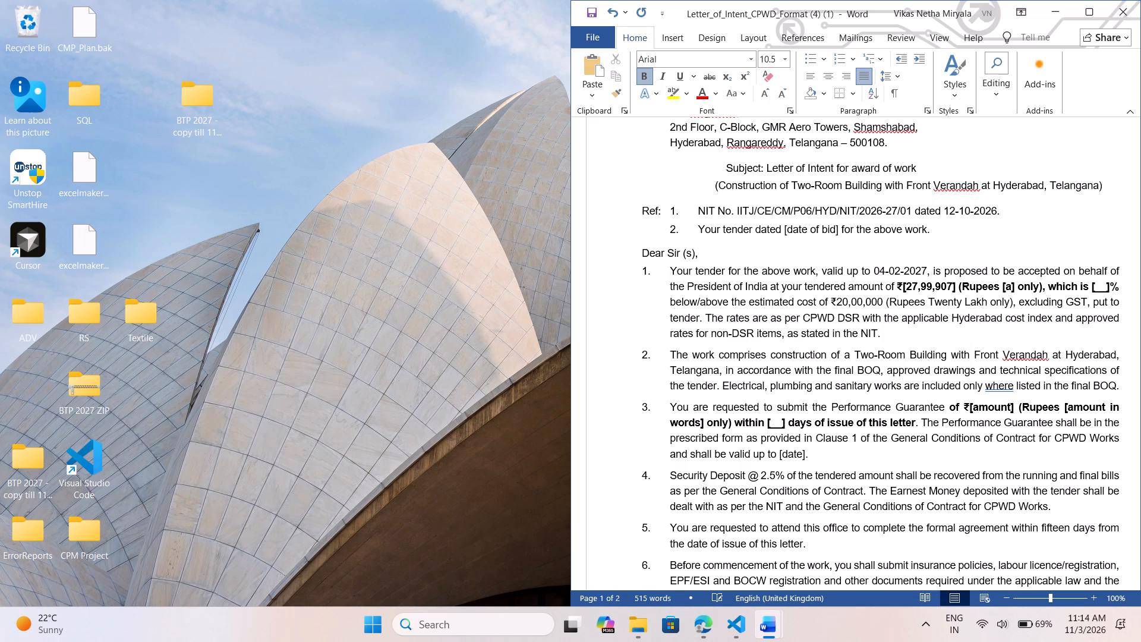
pyautogui.press('BackSpace')
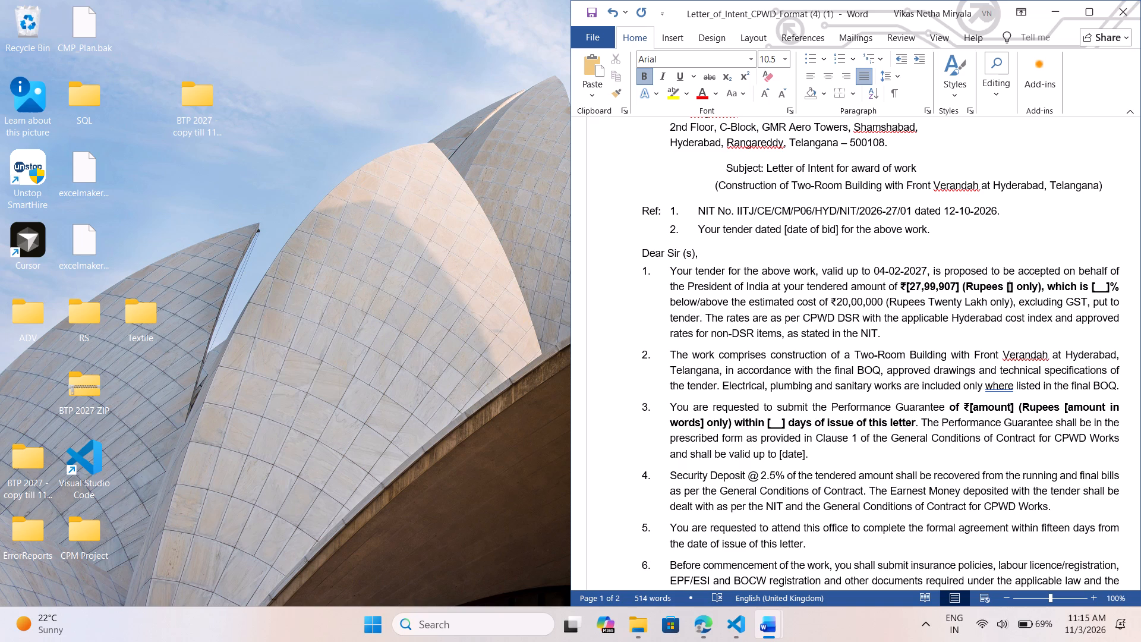
pyautogui.write('twenrt')
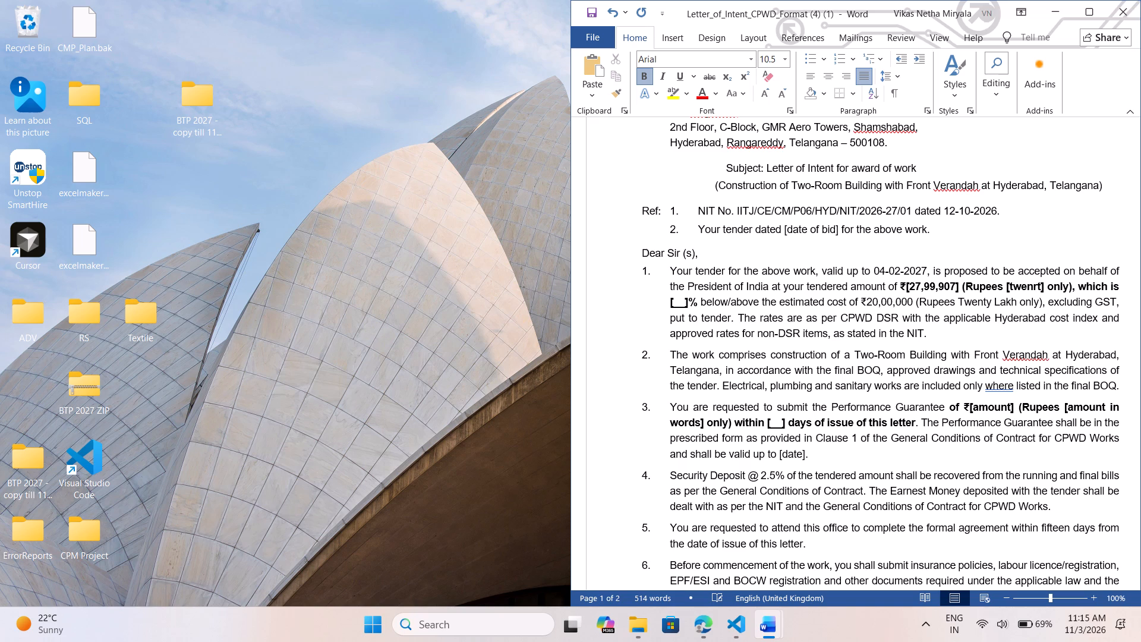
pyautogui.press('BackSpace')
pyautogui.press('BackSpace')
pyautogui.press('BackSpace')
pyautogui.press('BackSpace')
pyautogui.press('BackSpace')
pyautogui.press('BackSpace')
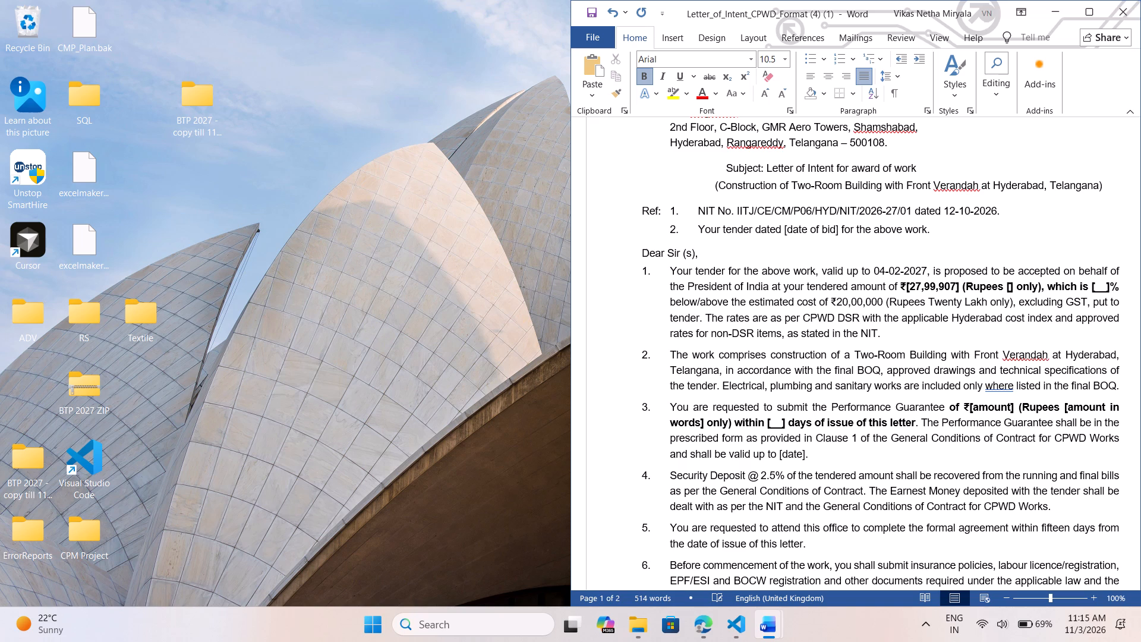
pyautogui.write('Twe')
pyautogui.write('nty')
pyautogui.press('space')
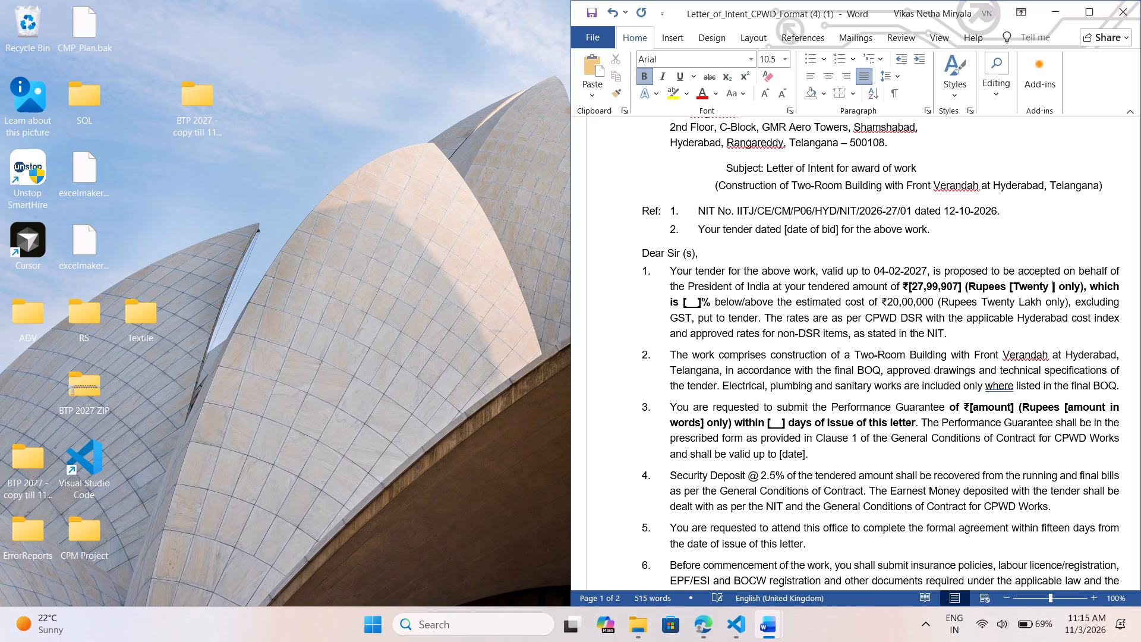
pyautogui.write('seven lakha')
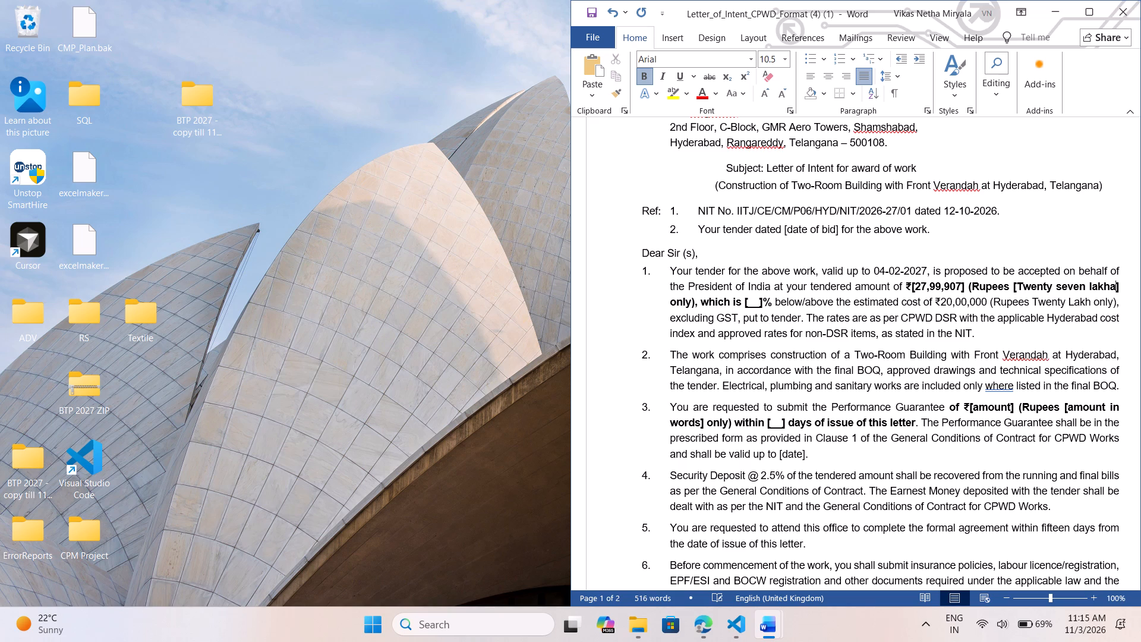
pyautogui.press('BackSpace')
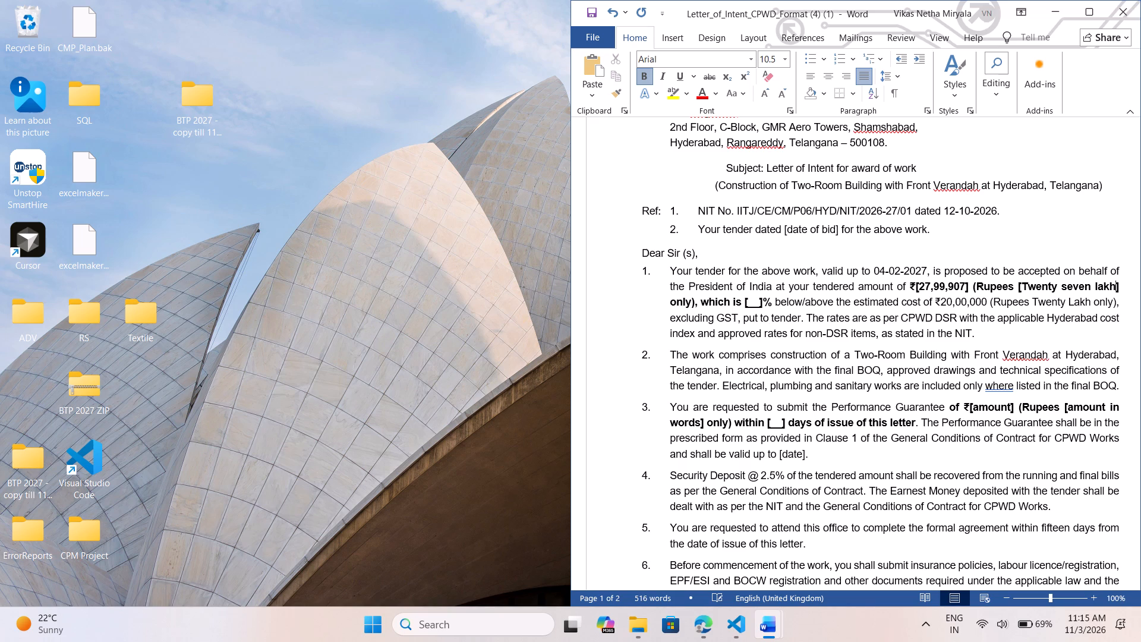
pyautogui.write('s')
pyautogui.press('space')
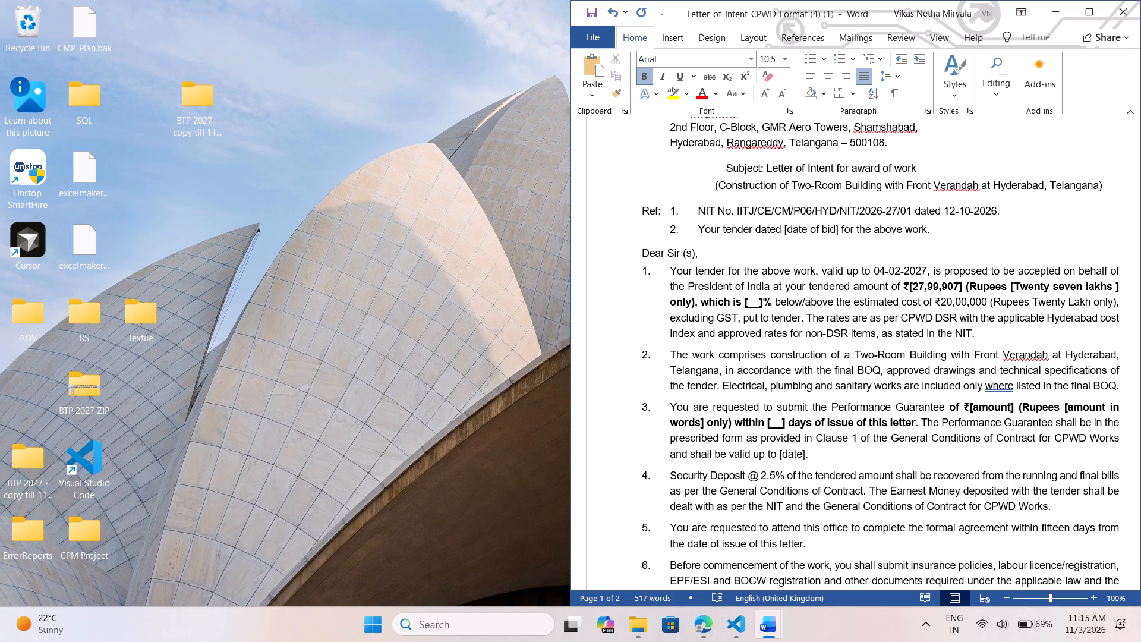
pyautogui.write('ninety nj')
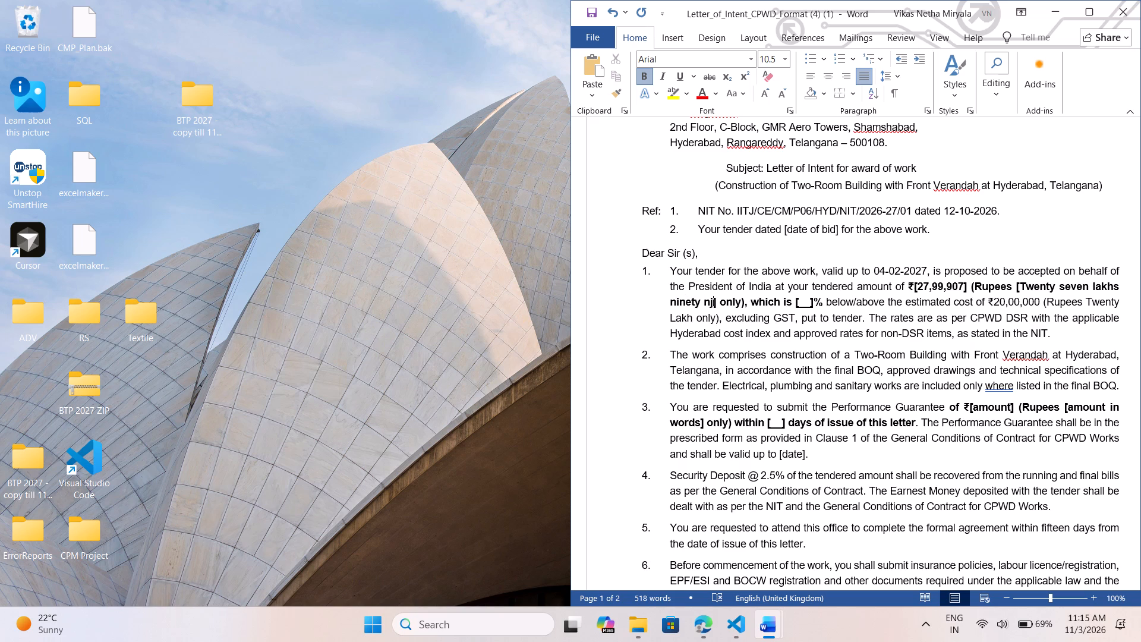
pyautogui.press('BackSpace')
pyautogui.write('ine')
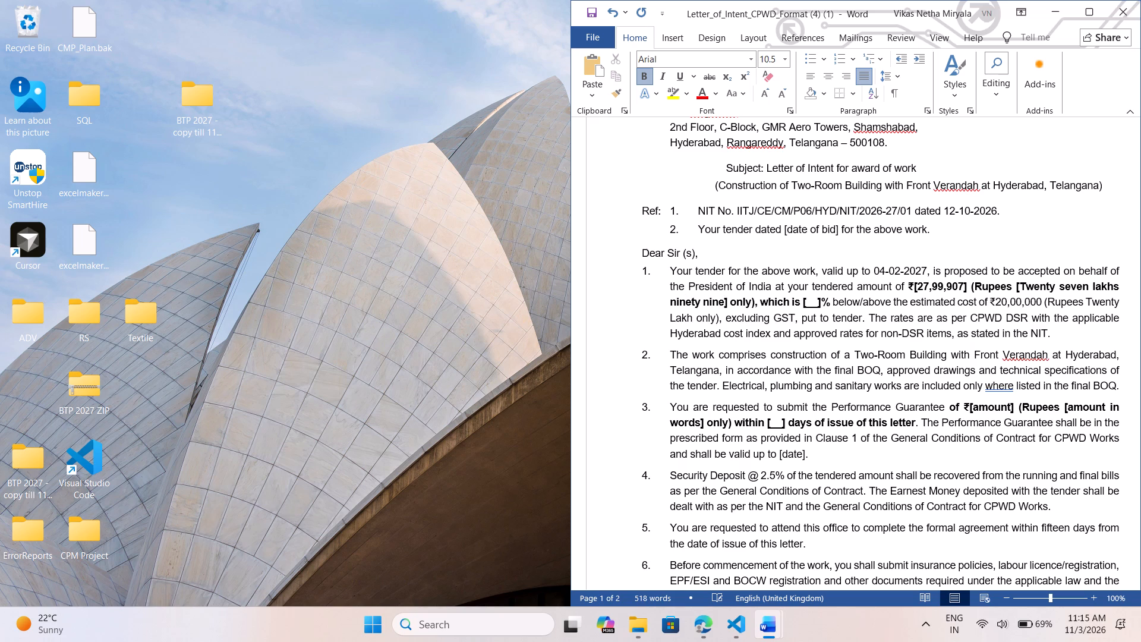
pyautogui.press('space')
pyautogui.write('th')
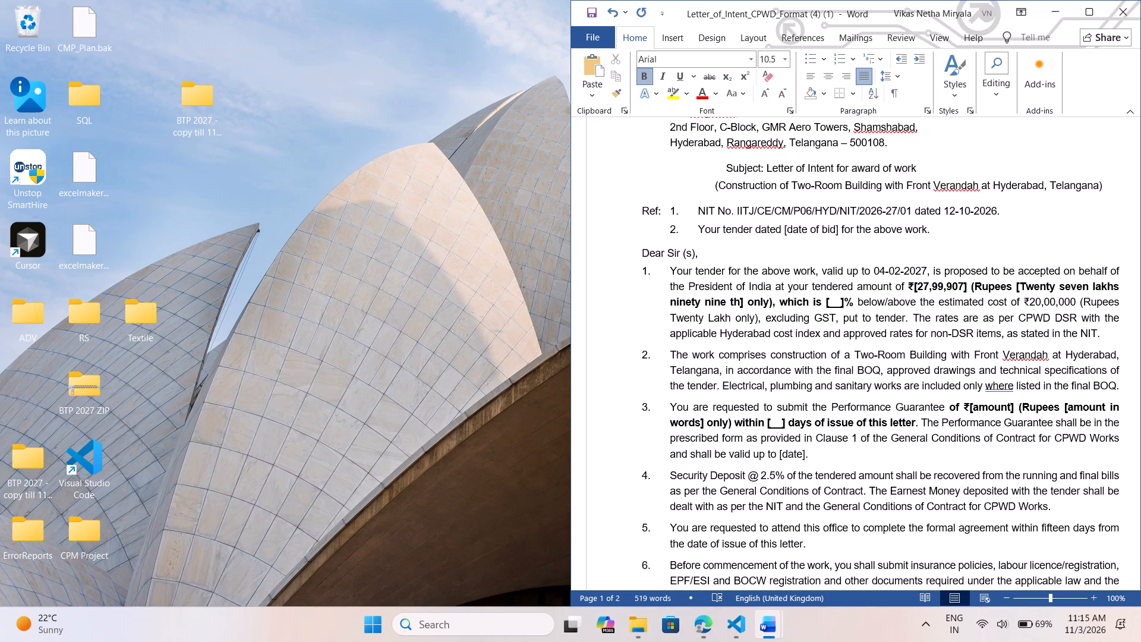
pyautogui.write('ousand')
pyautogui.press('space')
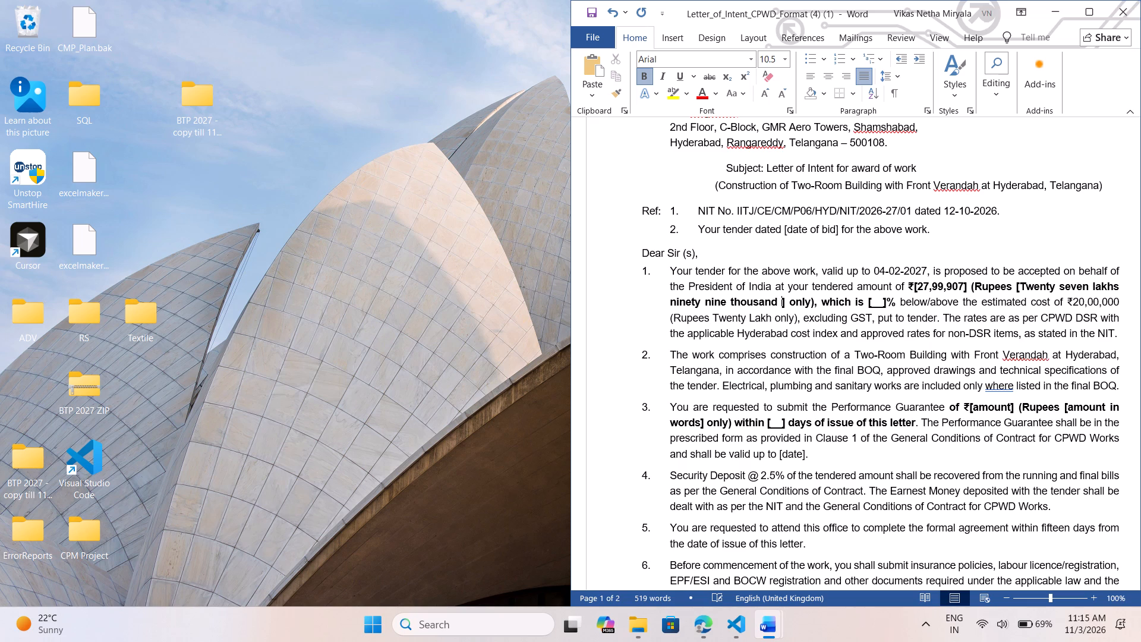
pyautogui.write('nine hundered')
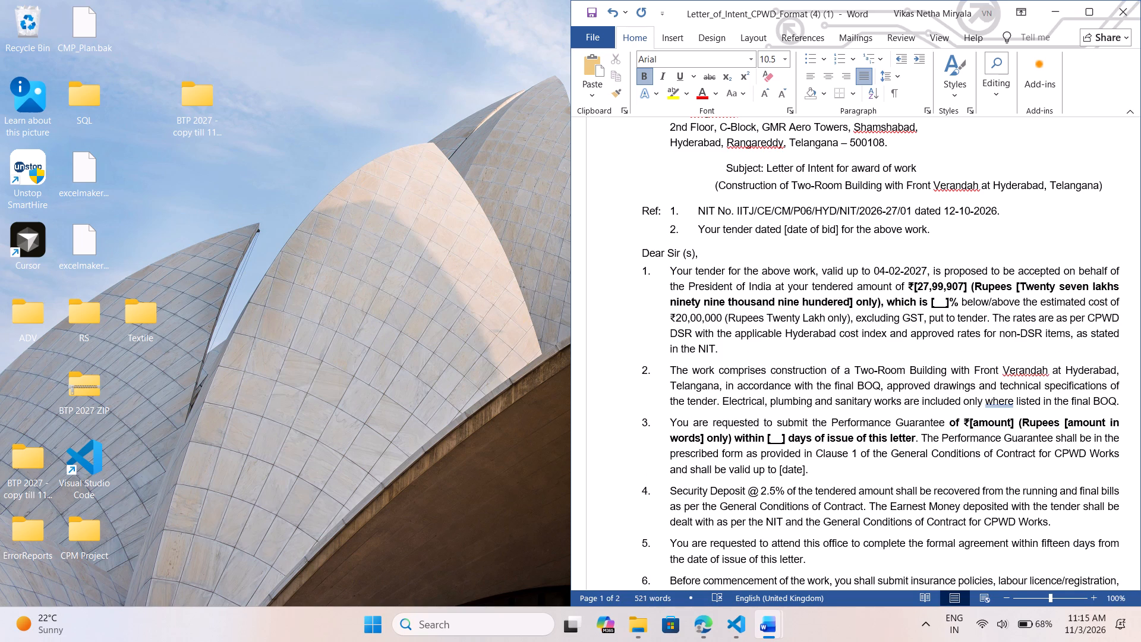
pyautogui.press('BackSpace')
pyautogui.press('BackSpace')
pyautogui.press('BackSpace')
pyautogui.press('BackSpace')
pyautogui.write('red')
pyautogui.press('space')
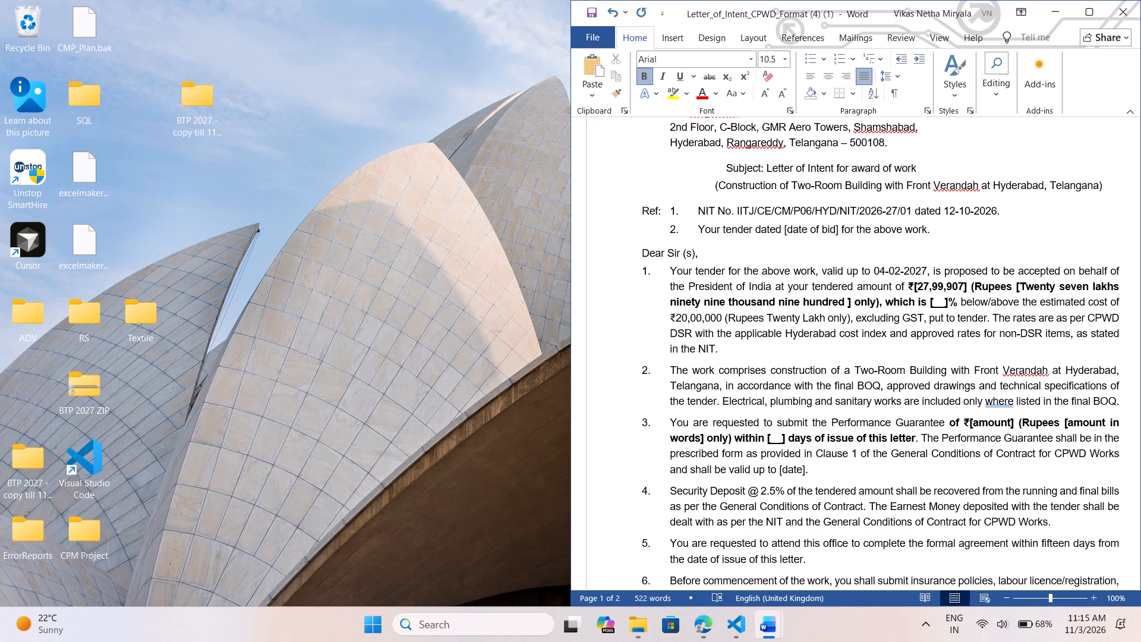
pyautogui.write('seven')
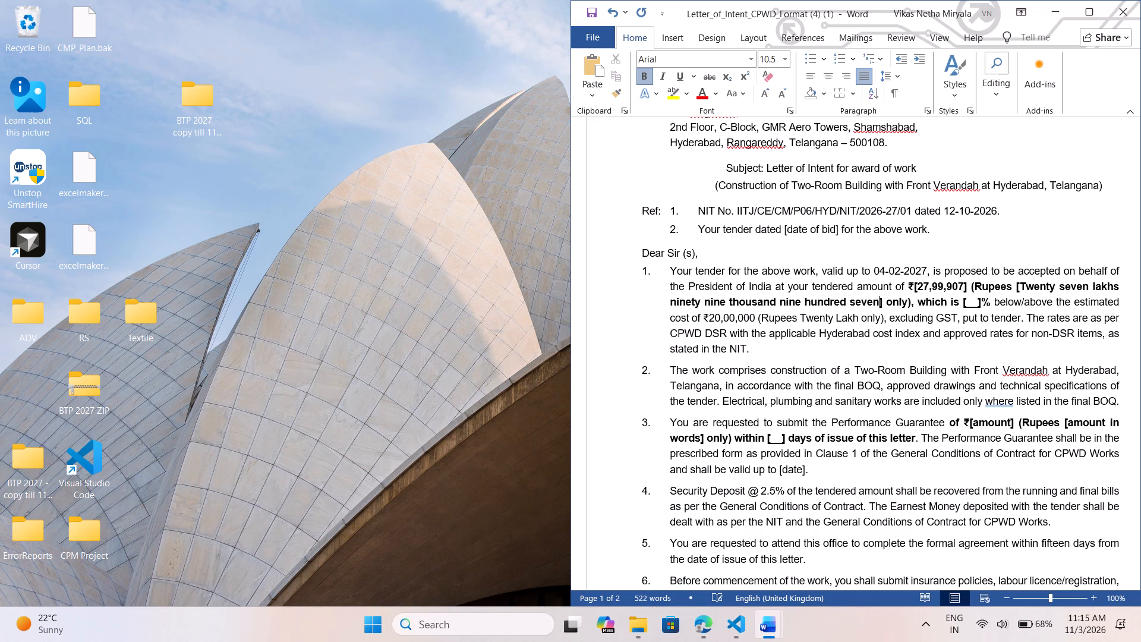
pyautogui.press('space')
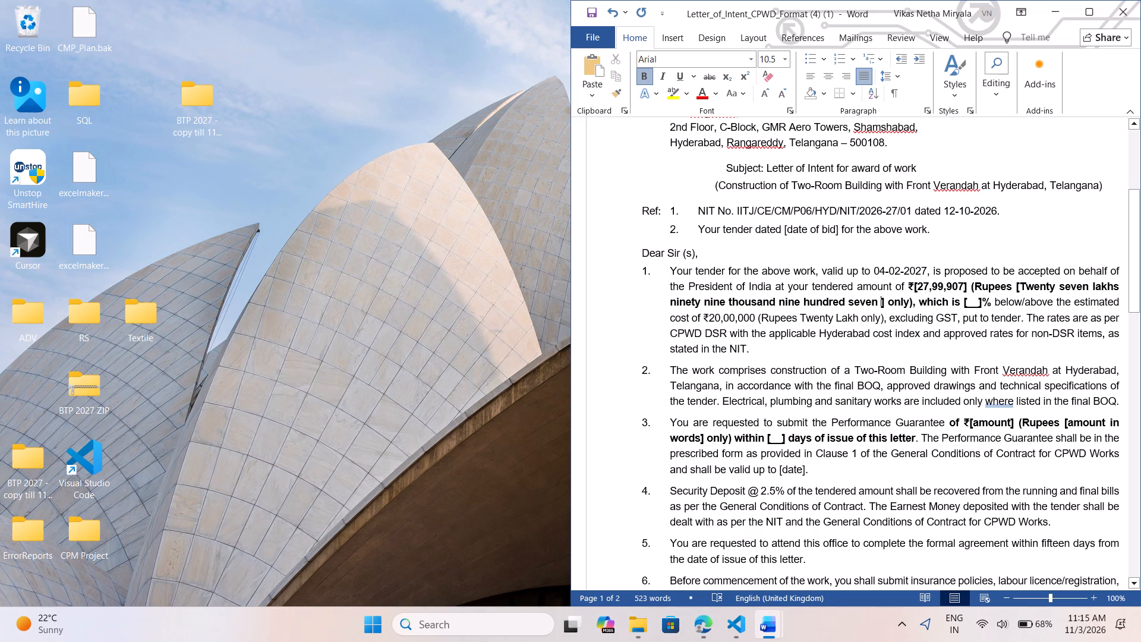
# Move "Rupees" in paragraph 1 from before the amount in words to just before "only", replacing the closing square bracket there.
pyautogui.moveTo(1011, 285); pyautogui.dragTo(972, 289)
pyautogui.moveTo(972, 289); pyautogui.dragTo(978, 289)
pyautogui.hotkey('ctrl', 'c')
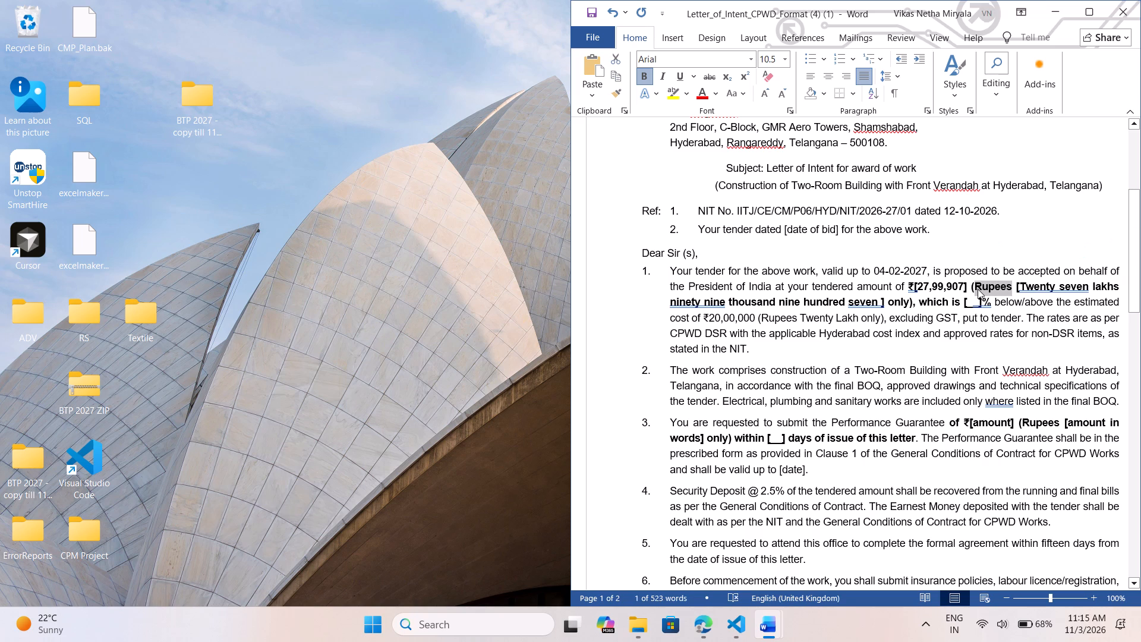
pyautogui.click(886, 298)
pyautogui.press('BackSpace')
pyautogui.press('BackSpace')
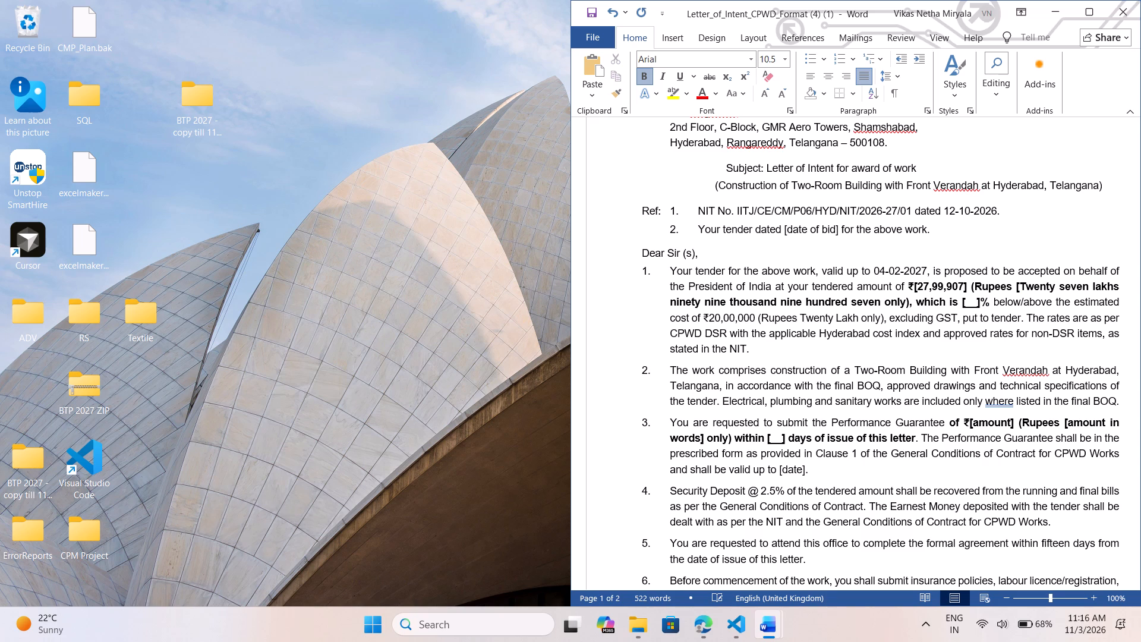
pyautogui.hotkey('ctrl', 'v')
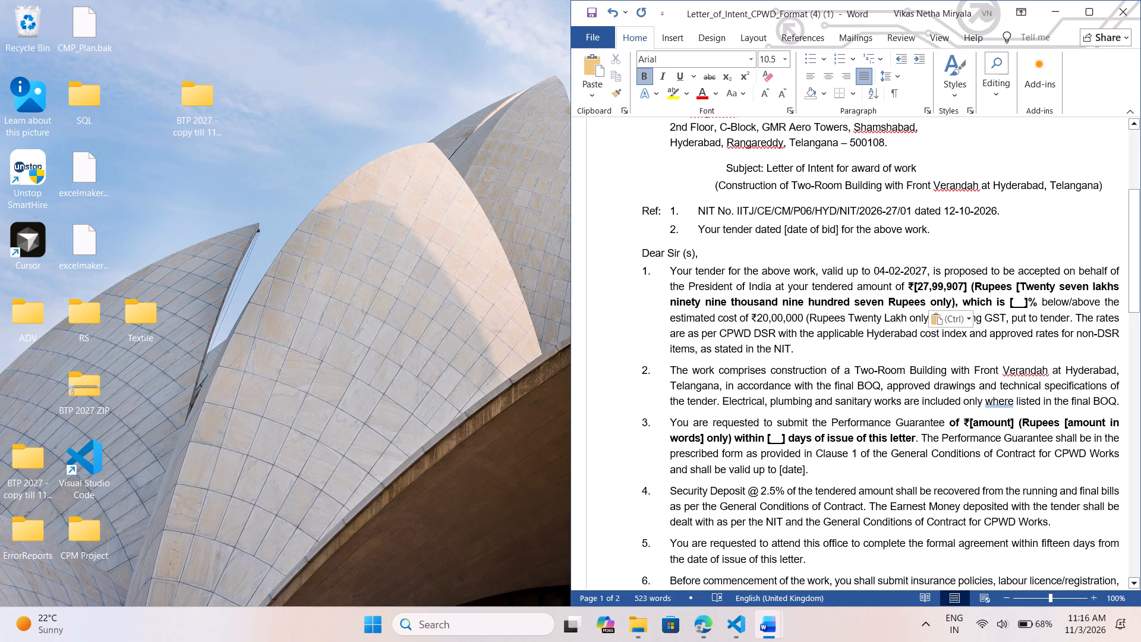
pyautogui.click(1017, 285)
pyautogui.press('BackSpace')
pyautogui.press('BackSpace')
pyautogui.press('BackSpace')
pyautogui.press('BackSpace')
pyautogui.press('BackSpace')
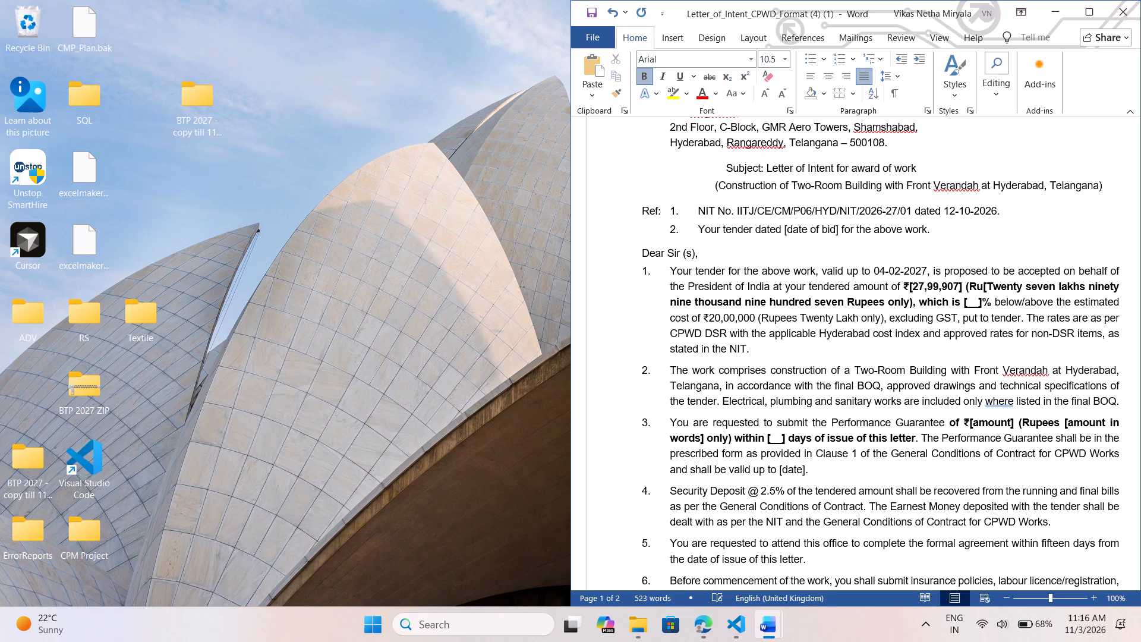
pyautogui.press('BackSpace')
pyautogui.press('BackSpace')
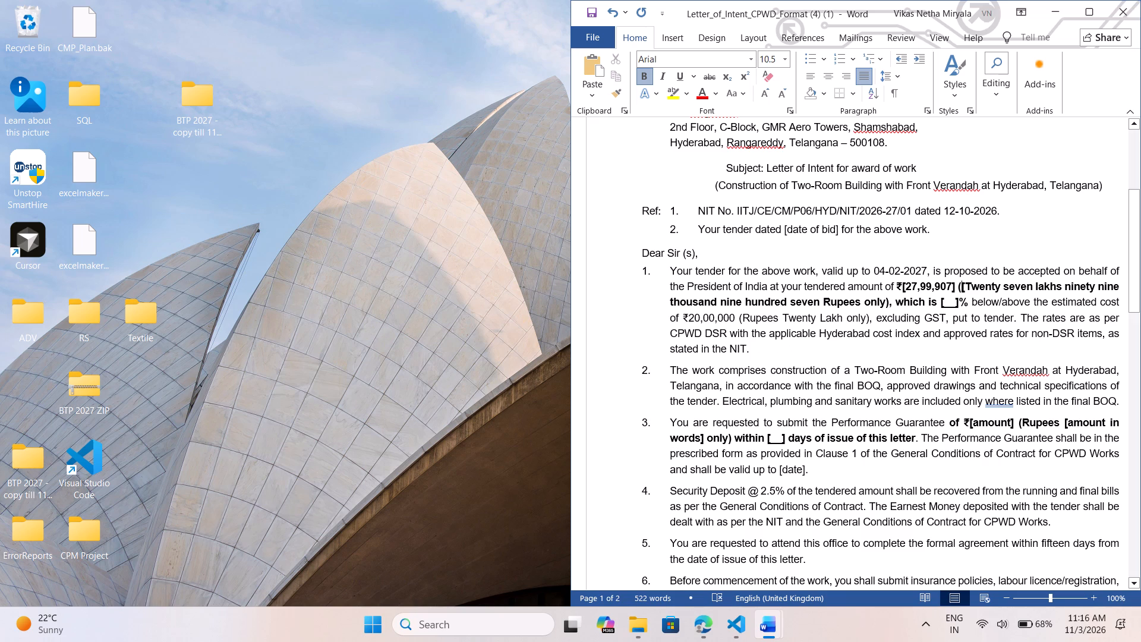
# Remove the square brackets around 27,99,907 in paragraph 1 and replace its rupee symbol with "INR".
pyautogui.click(955, 284)
pyautogui.press('BackSpace')
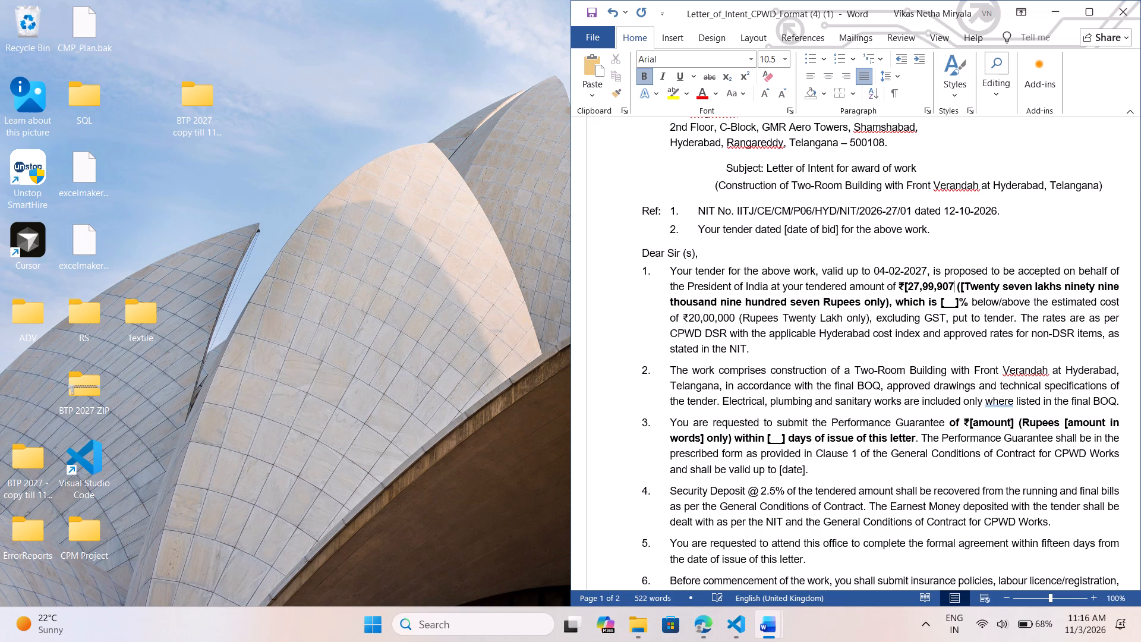
pyautogui.click(906, 286)
pyautogui.press('BackSpace')
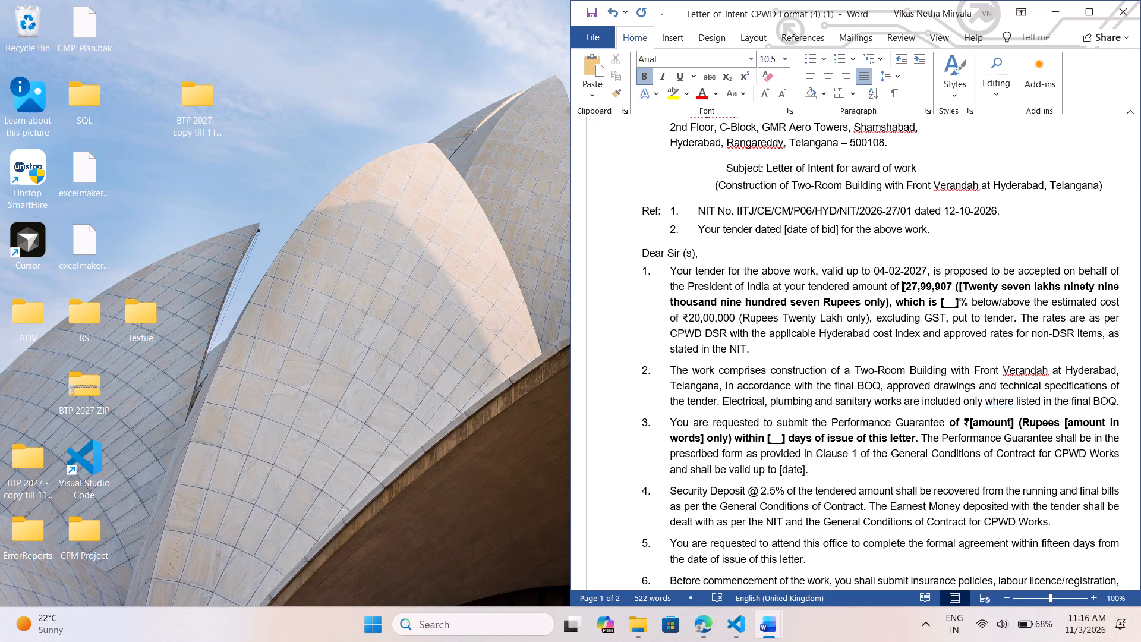
pyautogui.click(906, 284)
pyautogui.press('BackSpace')
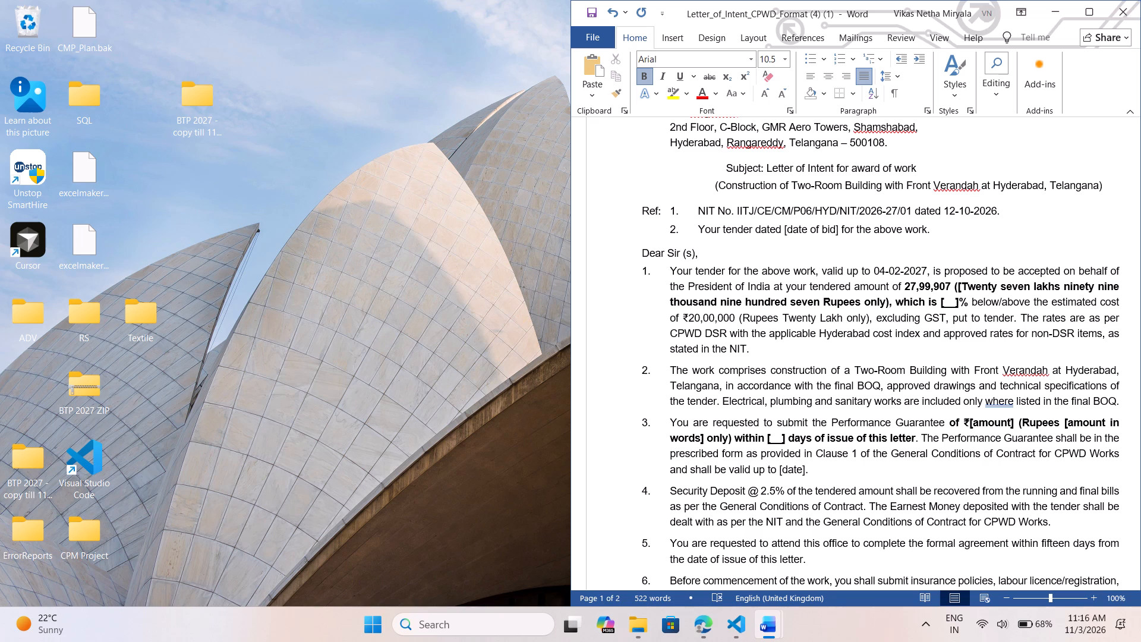
pyautogui.write('INR')
pyautogui.press('space')
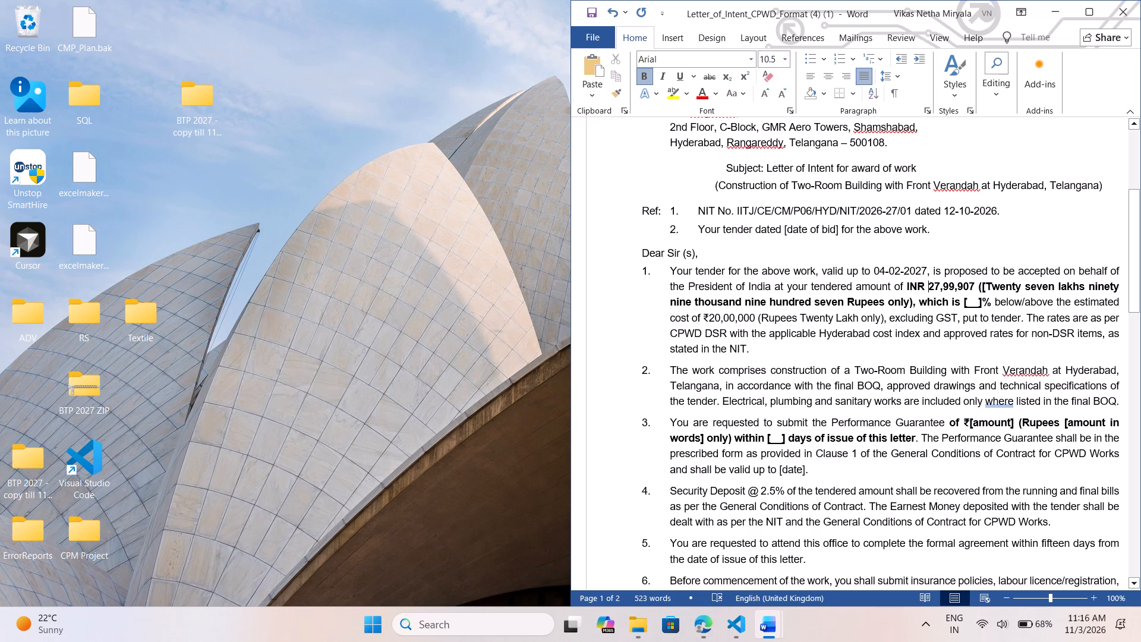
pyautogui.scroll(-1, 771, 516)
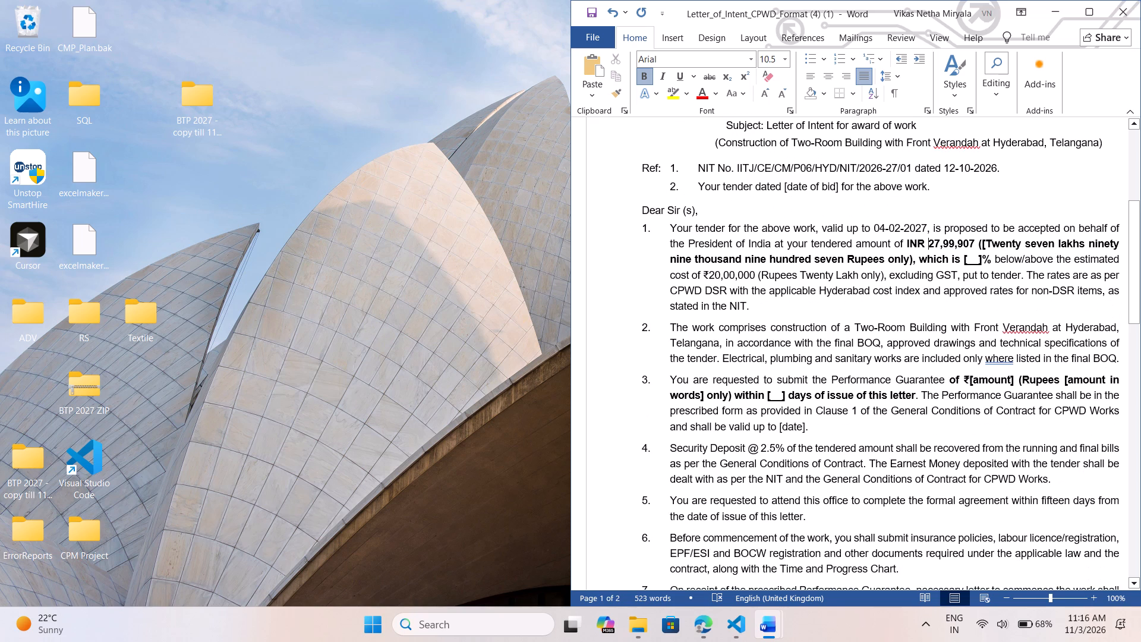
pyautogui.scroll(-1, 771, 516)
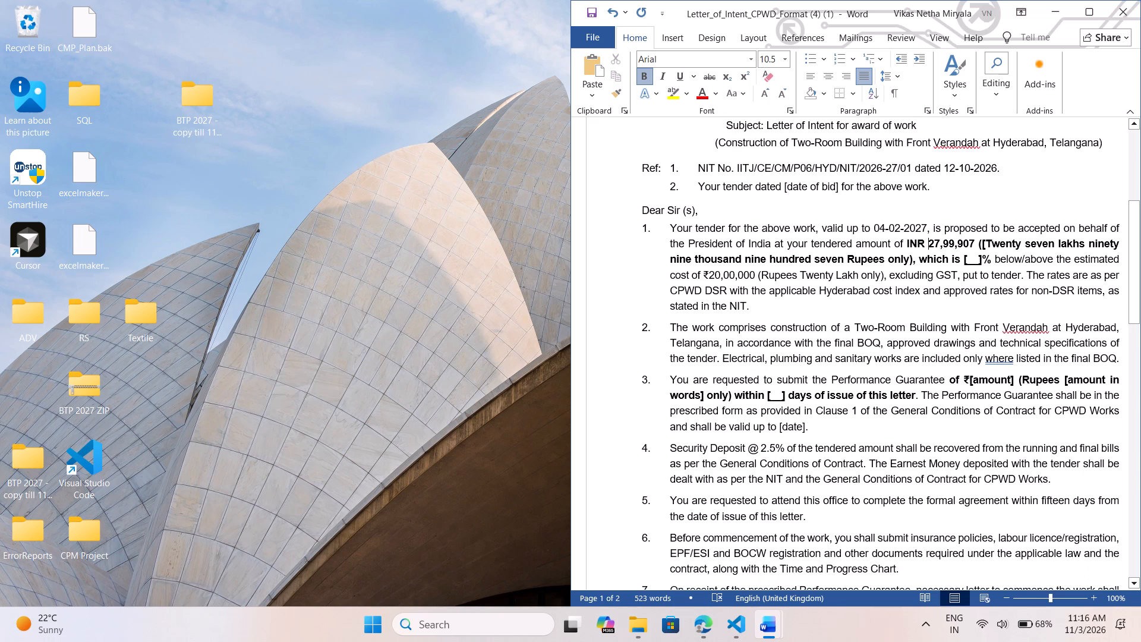
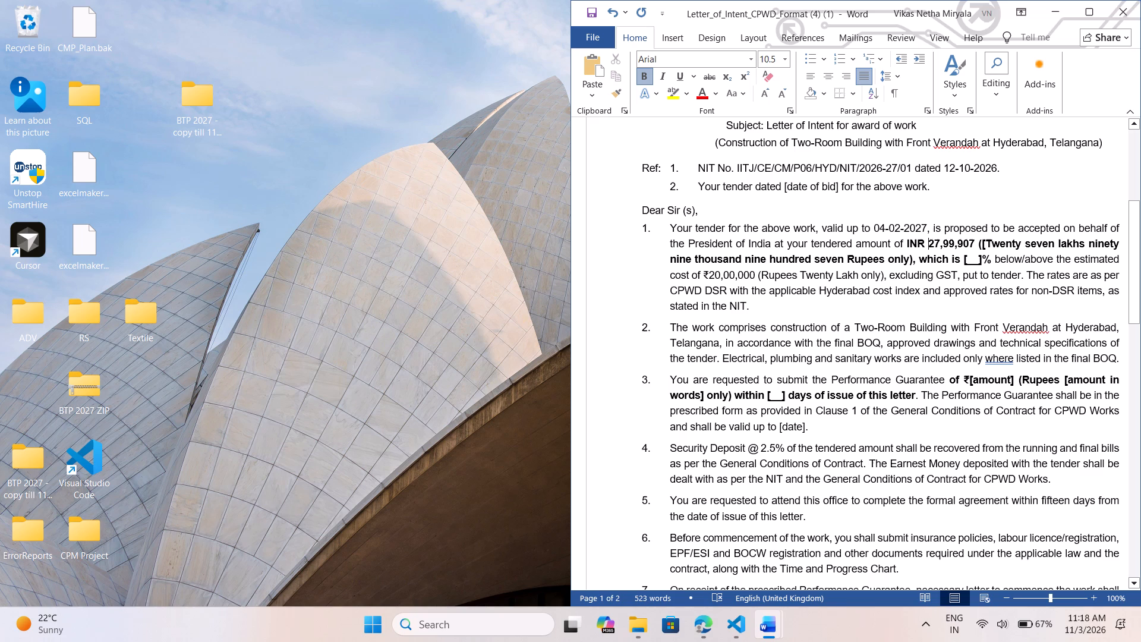
# Replace the rupee symbol and bracketed amount placeholder for the Performance Guarantee in paragraph 3 with "INR 1,39,996".
pyautogui.click(1008, 380)
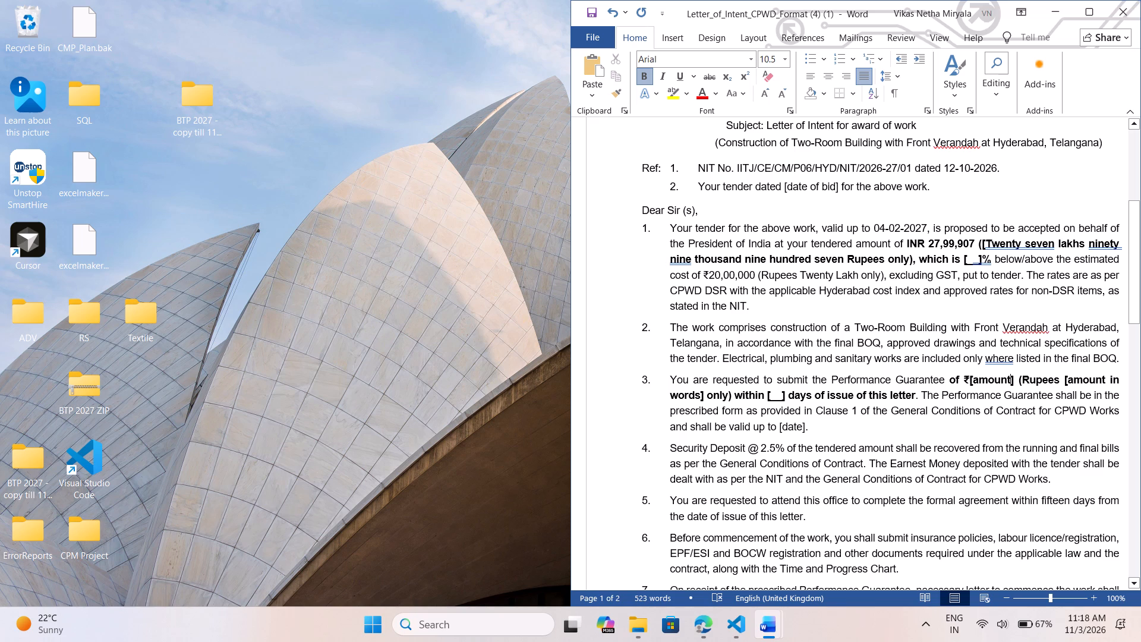
pyautogui.press('BackSpace')
pyautogui.press('BackSpace')
pyautogui.press('BackSpace')
pyautogui.press('BackSpace')
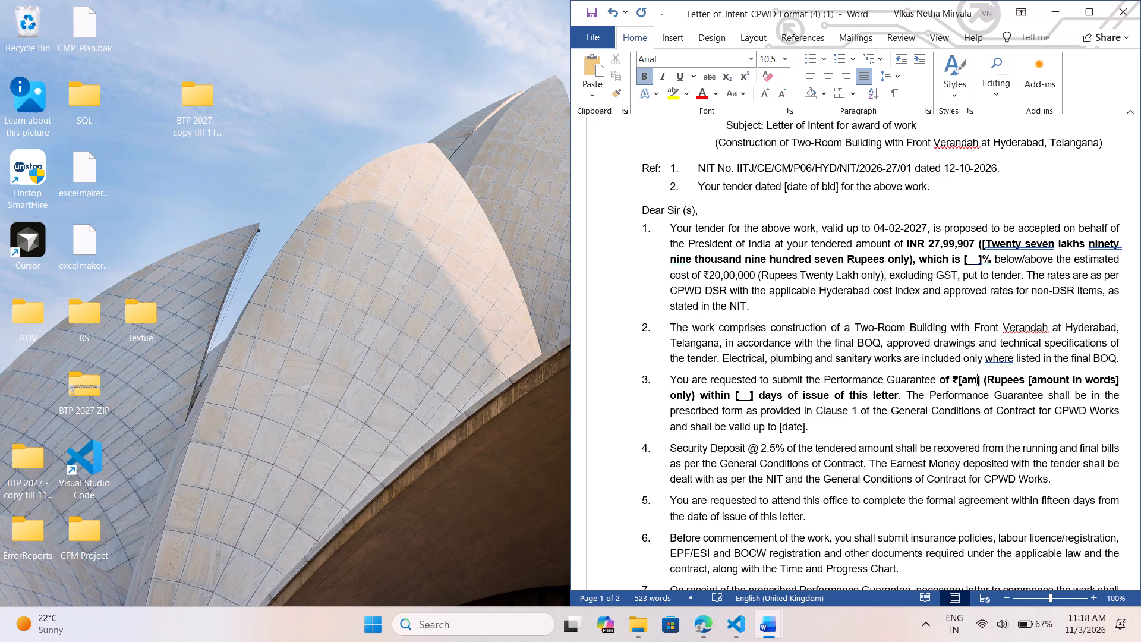
pyautogui.press('BackSpace')
pyautogui.press('BackSpace')
pyautogui.press('BackSpace')
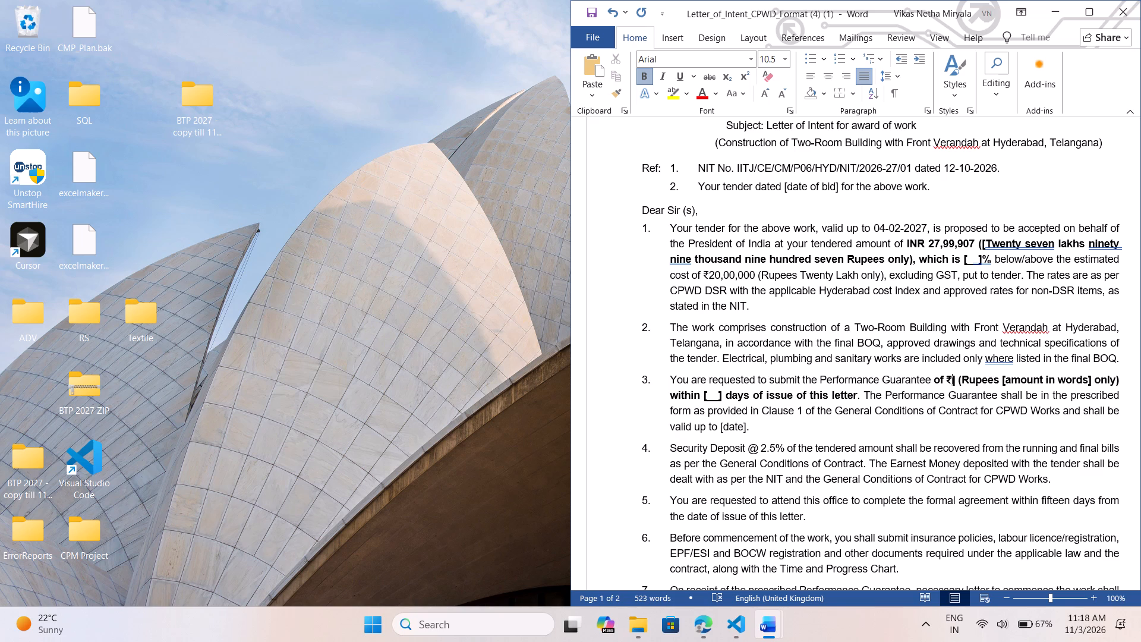
pyautogui.press('BackSpace')
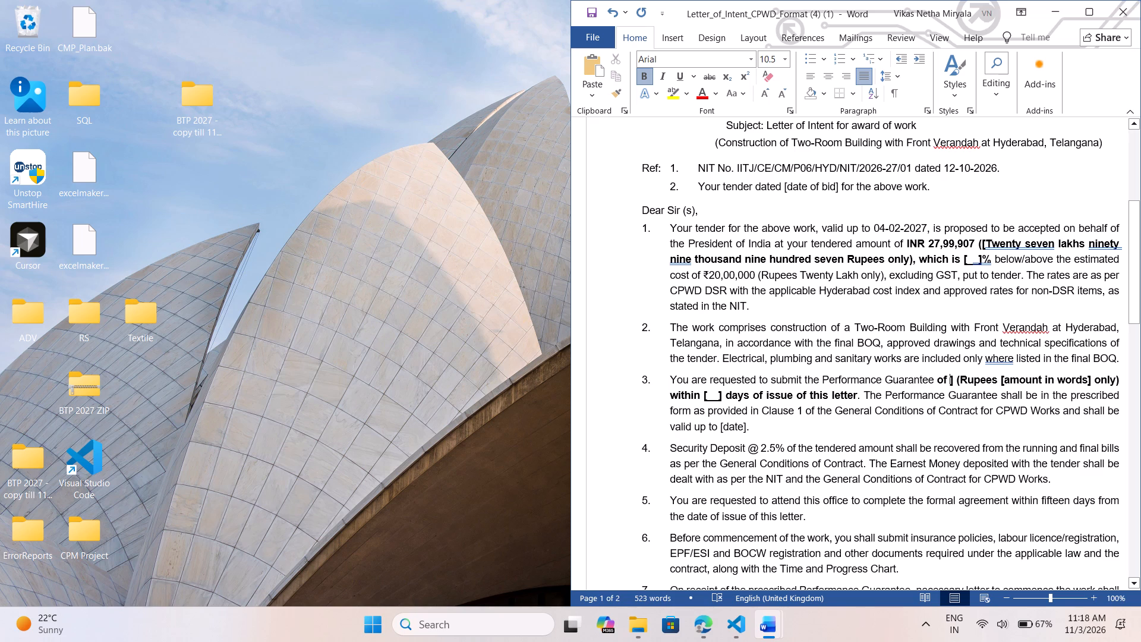
pyautogui.click(953, 380)
pyautogui.press('BackSpace')
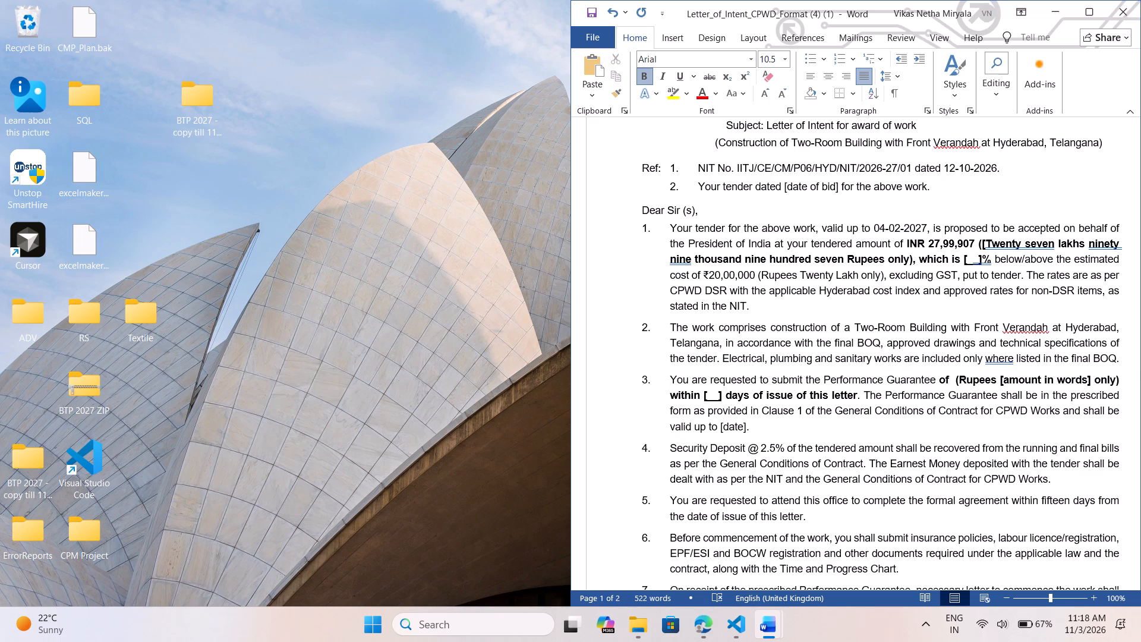
pyautogui.write('INR')
pyautogui.press('space')
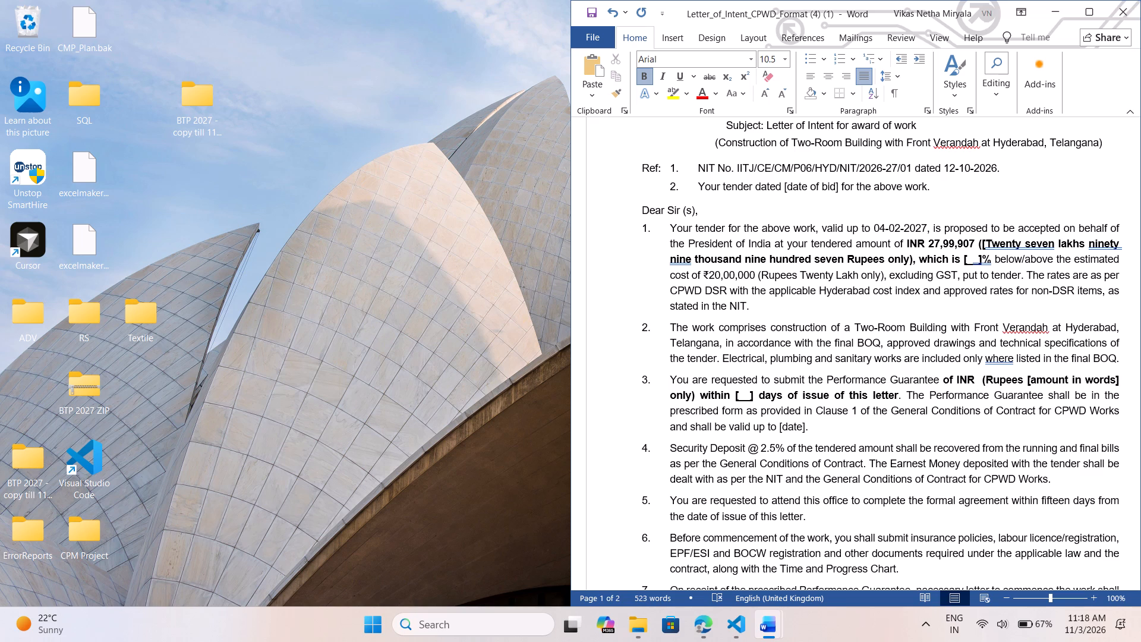
pyautogui.press('1')
pyautogui.press('3')
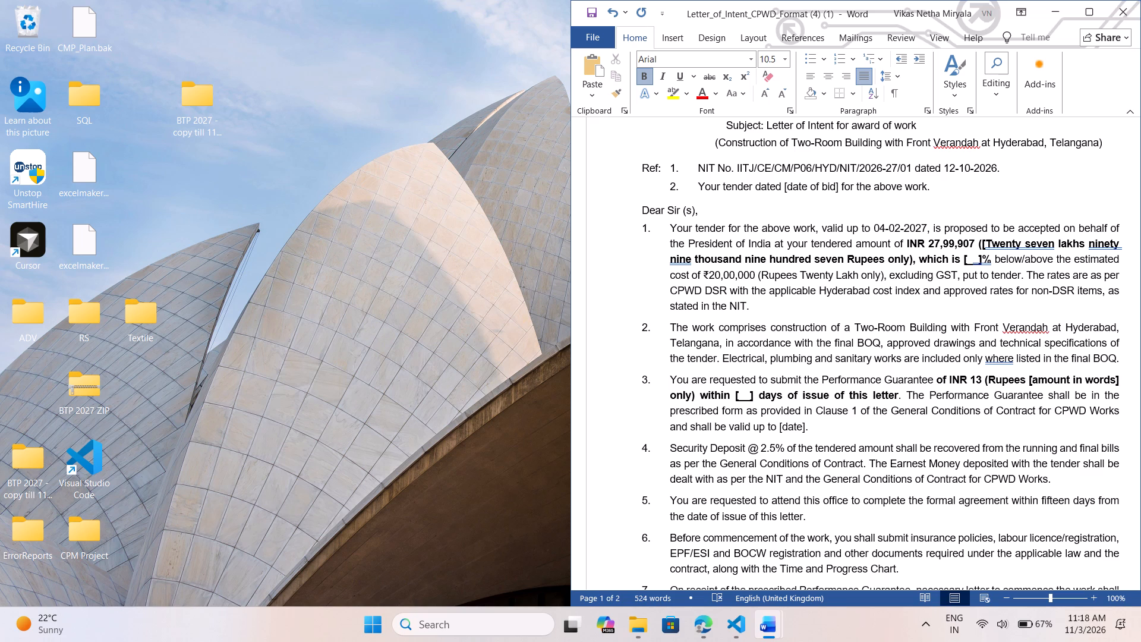
pyautogui.press('BackSpace')
pyautogui.press(',')
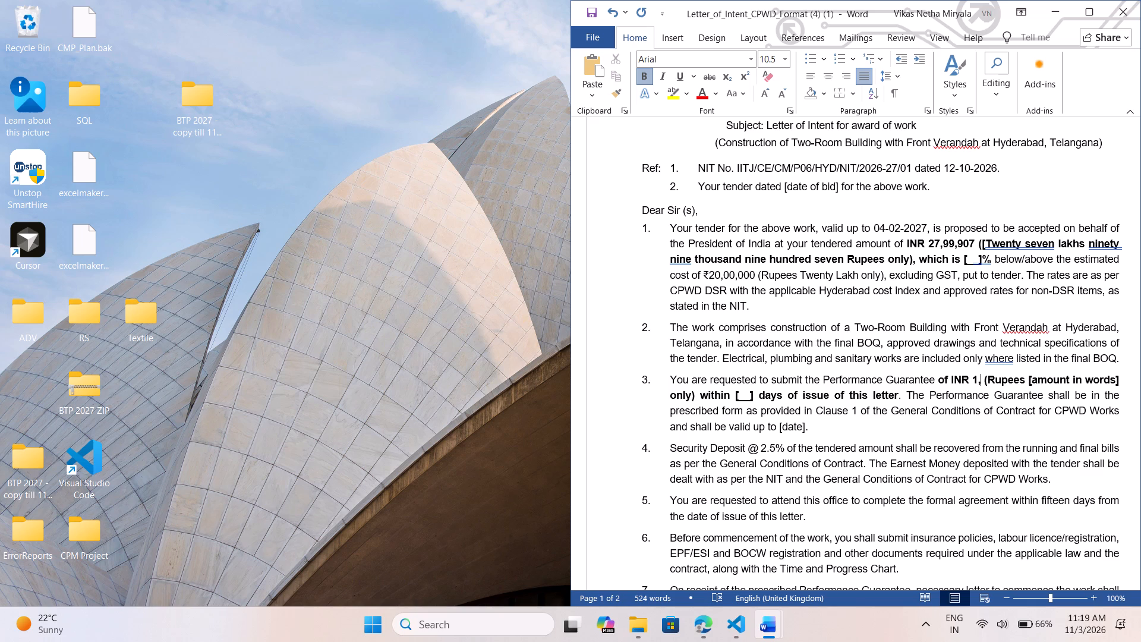
pyautogui.write('39')
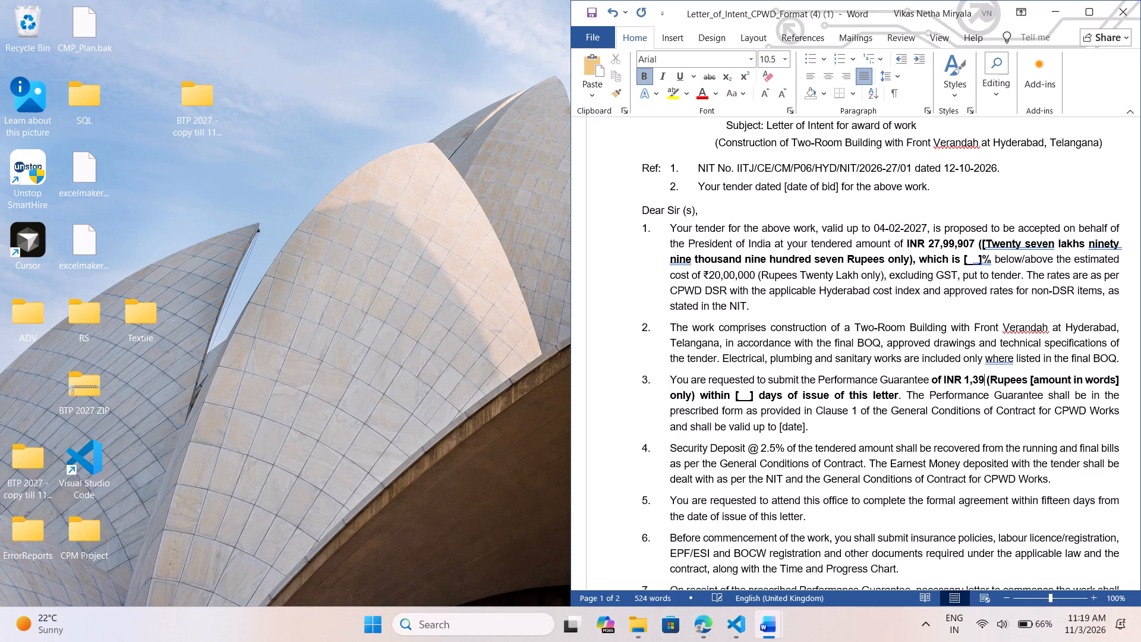
pyautogui.press(',')
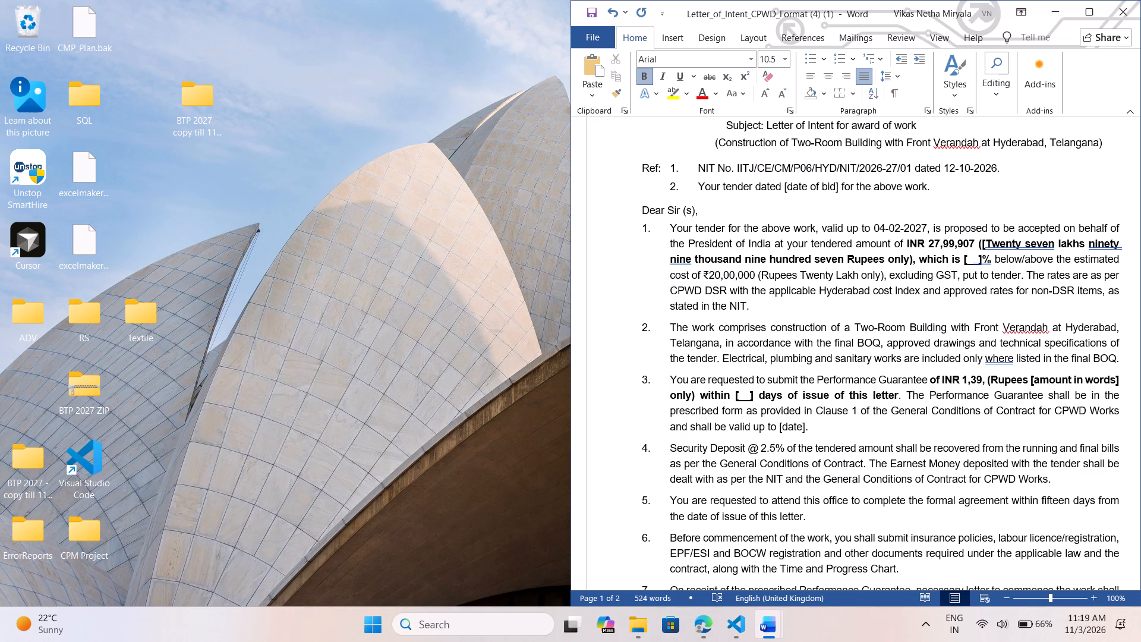
pyautogui.write('996')
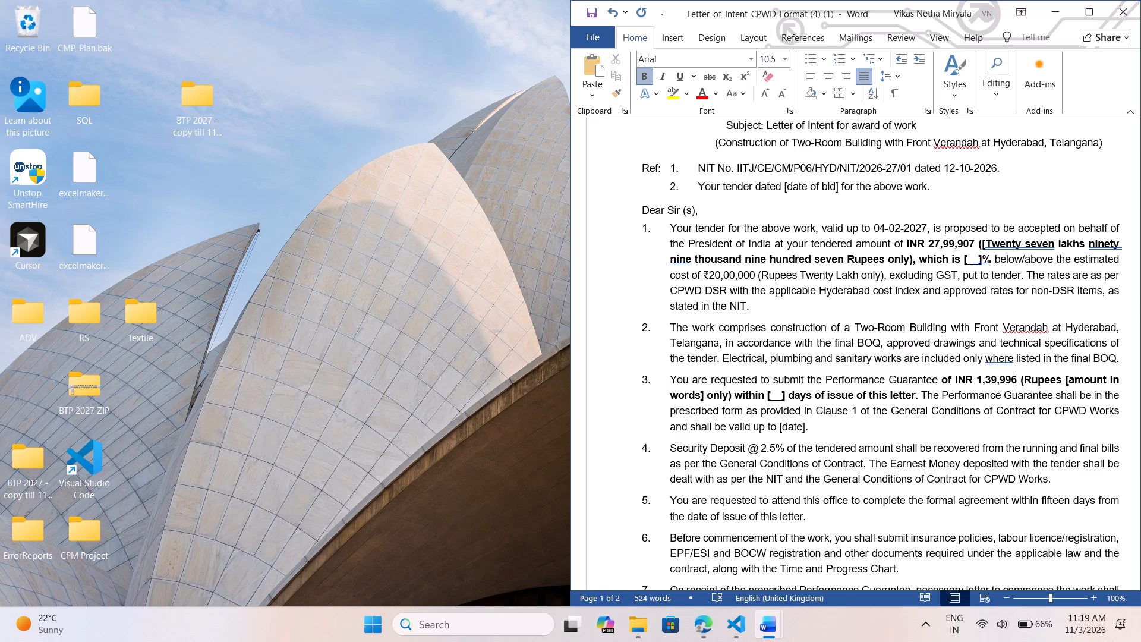
# Delete the "[amount in words]" placeholder in paragraph 3 and place the insertion point just before "Rupees".
pyautogui.click(1070, 383)
pyautogui.click(704, 395)
pyautogui.press('BackSpace')
pyautogui.press('BackSpace')
pyautogui.press('BackSpace')
pyautogui.press('BackSpace')
pyautogui.press('BackSpace')
pyautogui.press('BackSpace')
pyautogui.press('BackSpace')
pyautogui.press('BackSpace')
pyautogui.press('BackSpace')
pyautogui.press('BackSpace')
pyautogui.press('BackSpace')
pyautogui.press('BackSpace')
pyautogui.press('BackSpace')
pyautogui.press('BackSpace')
pyautogui.press('BackSpace')
pyautogui.press('BackSpace')
pyautogui.press('BackSpace')
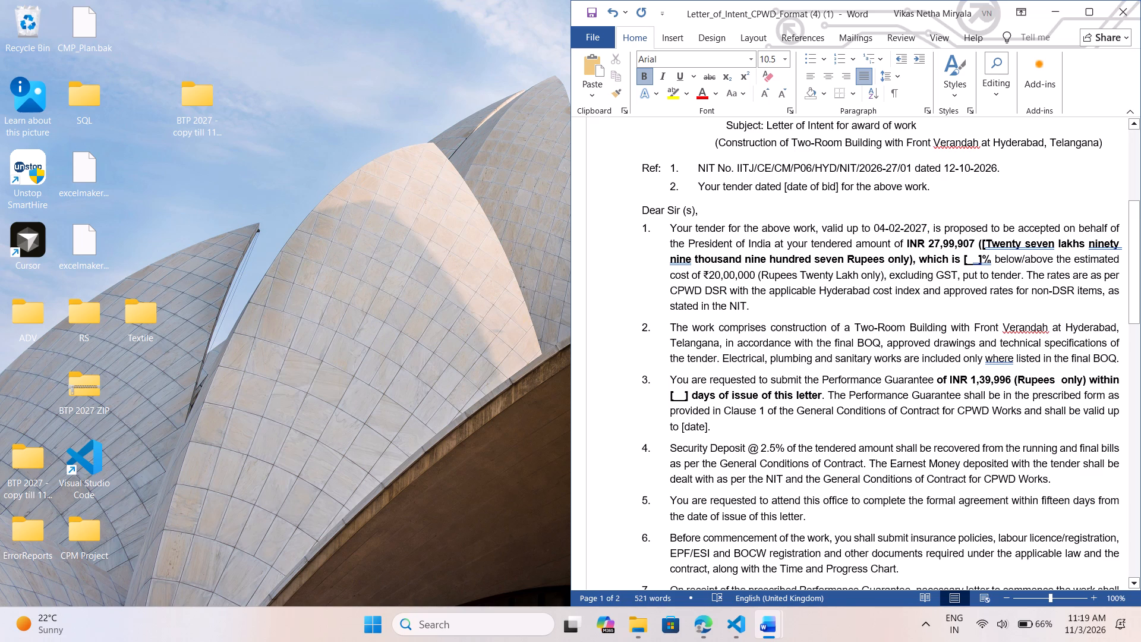
pyautogui.click(1017, 379)
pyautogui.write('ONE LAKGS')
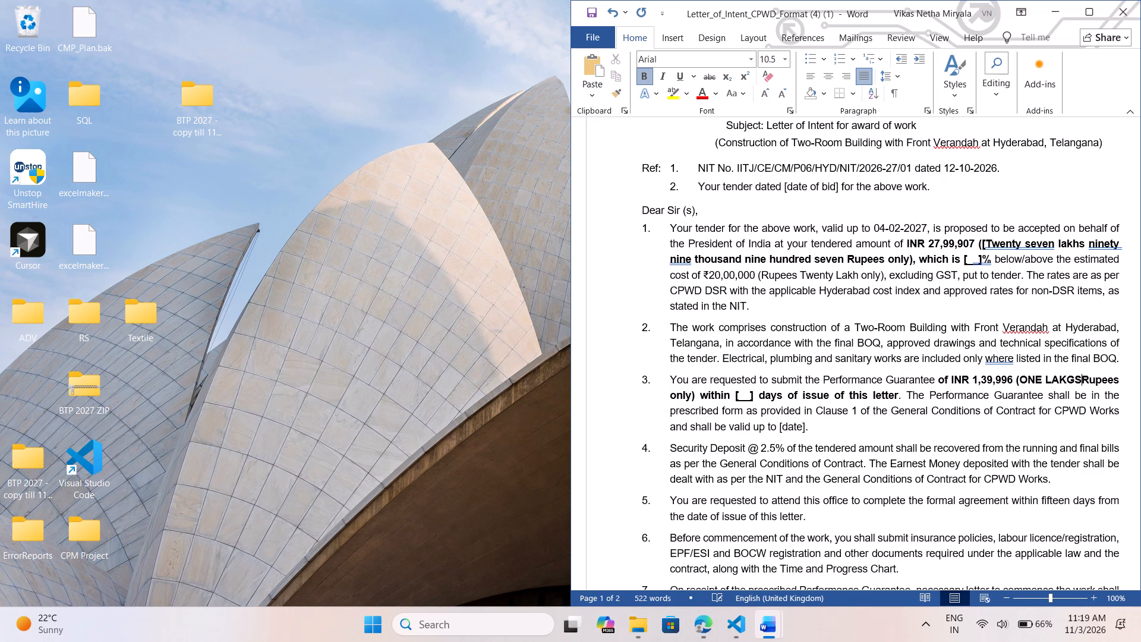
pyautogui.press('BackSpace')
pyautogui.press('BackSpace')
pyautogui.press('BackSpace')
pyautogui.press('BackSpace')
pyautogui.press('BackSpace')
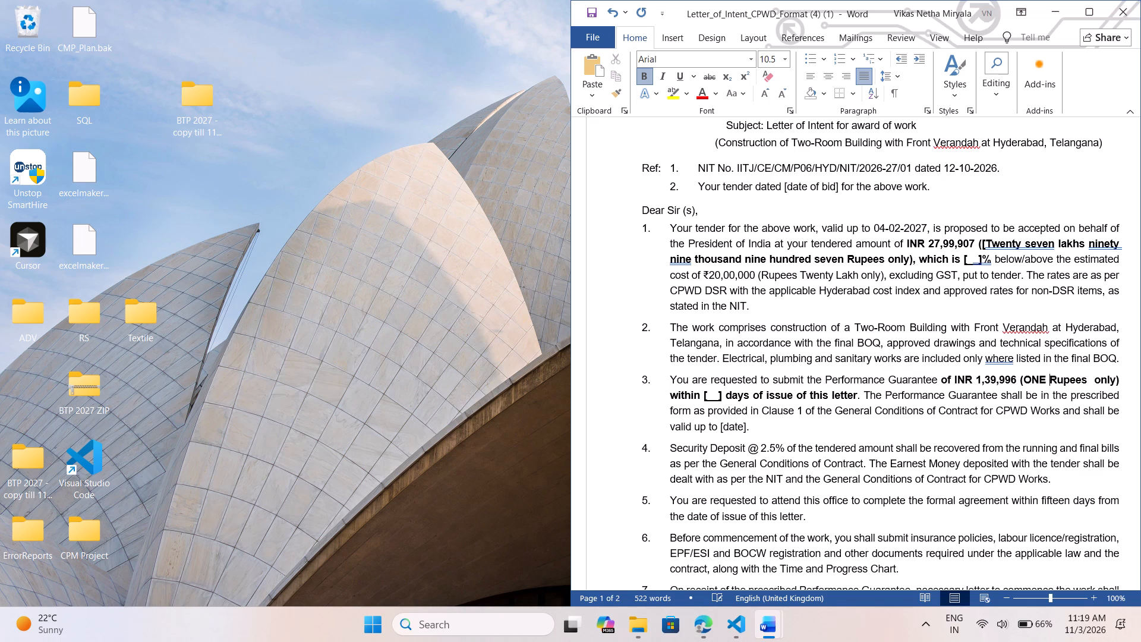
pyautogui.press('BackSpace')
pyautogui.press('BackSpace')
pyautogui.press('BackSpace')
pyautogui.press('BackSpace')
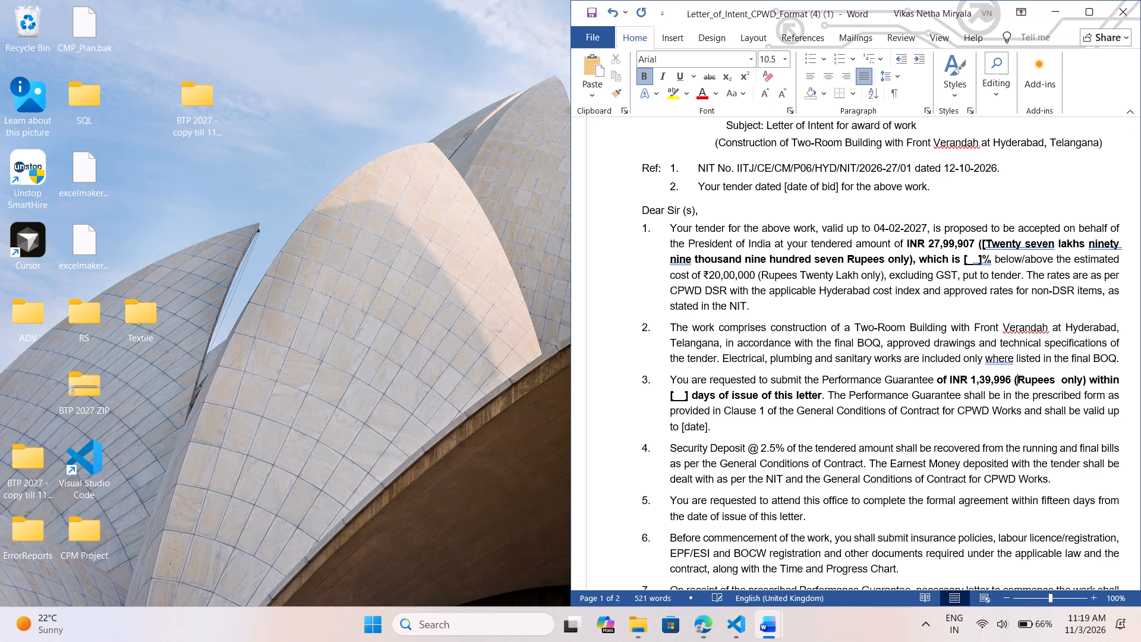
# Enter "one lakh thirty nine thousand nine hundred ninety six" before "Rupees" in paragraph 3, followed by a space.
pyautogui.write('one')
pyautogui.press('space')
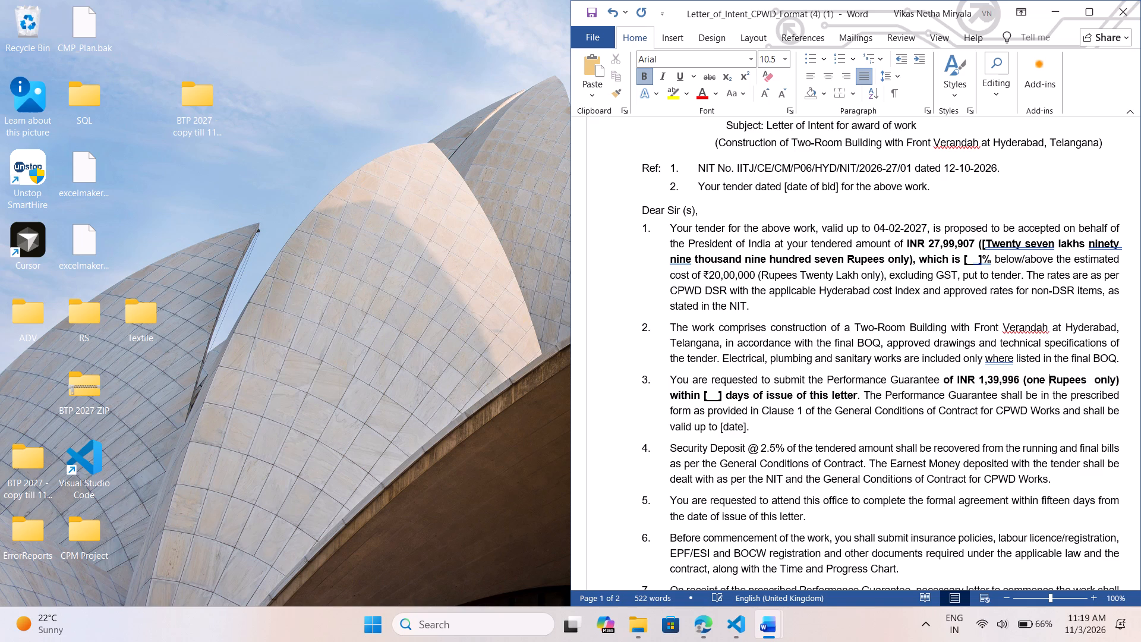
pyautogui.write('lakh')
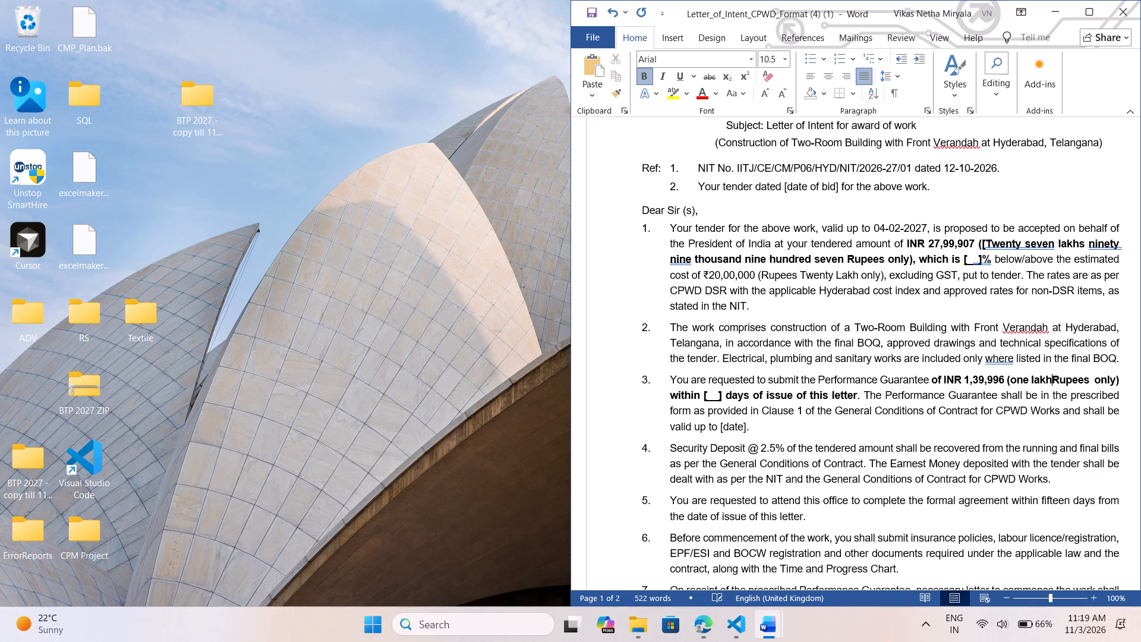
pyautogui.press('space')
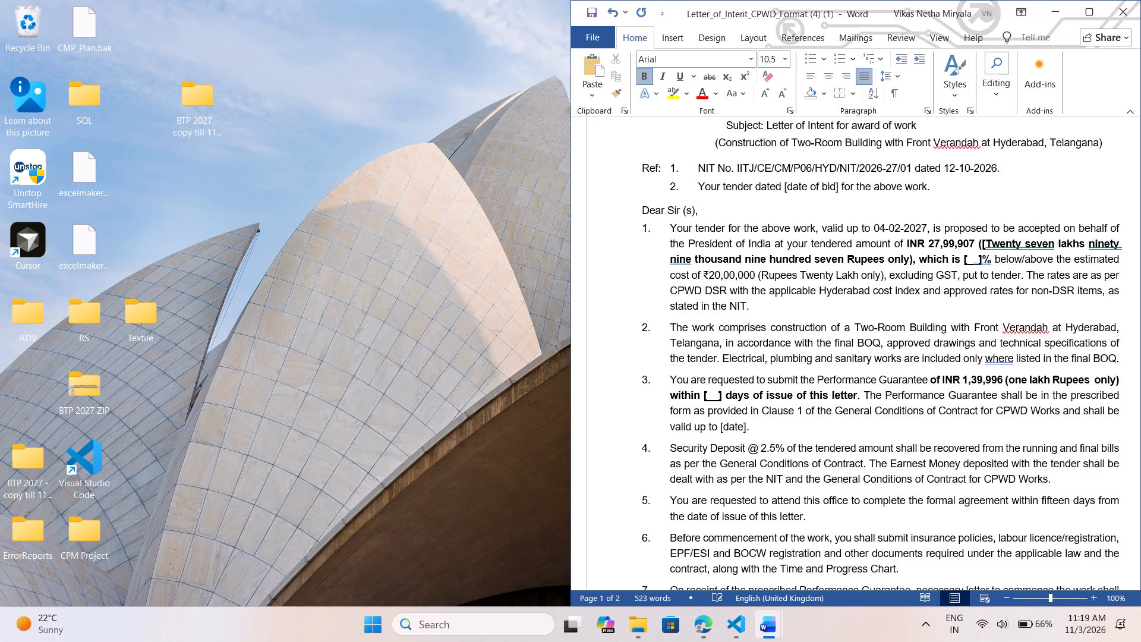
pyautogui.write('thirty')
pyautogui.press('space')
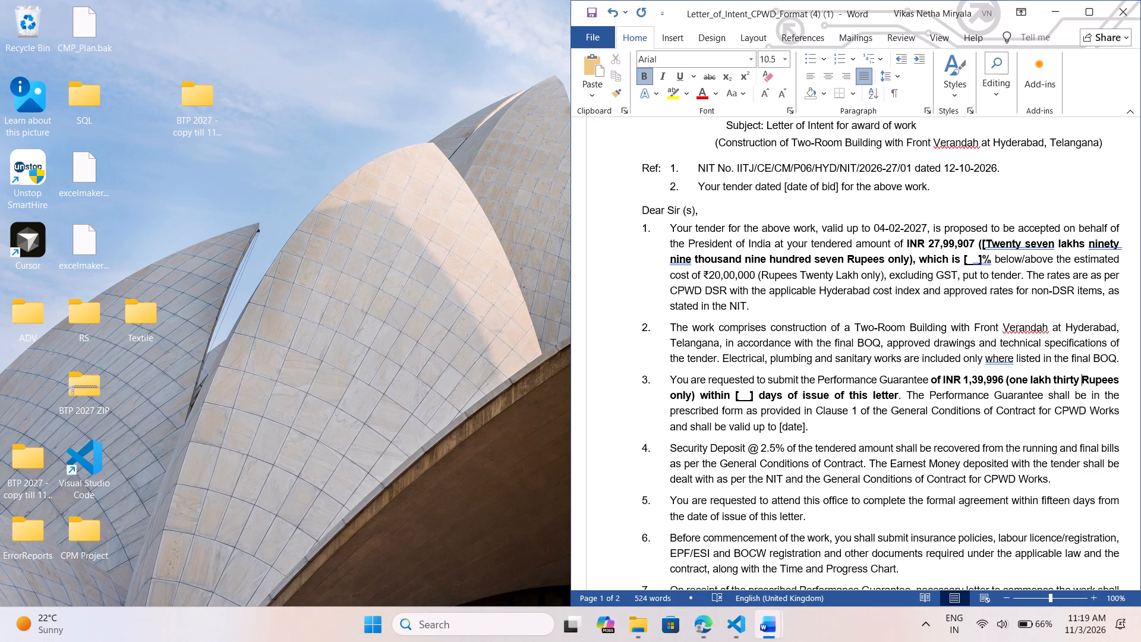
pyautogui.write('nine thousand')
pyautogui.press('space')
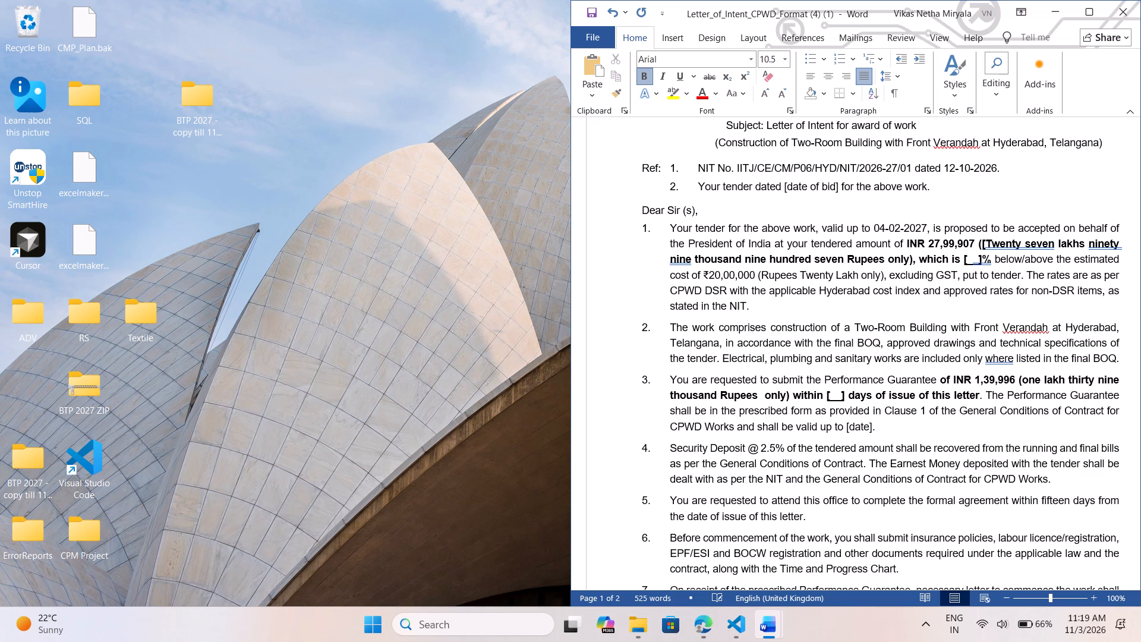
pyautogui.write('nine hund')
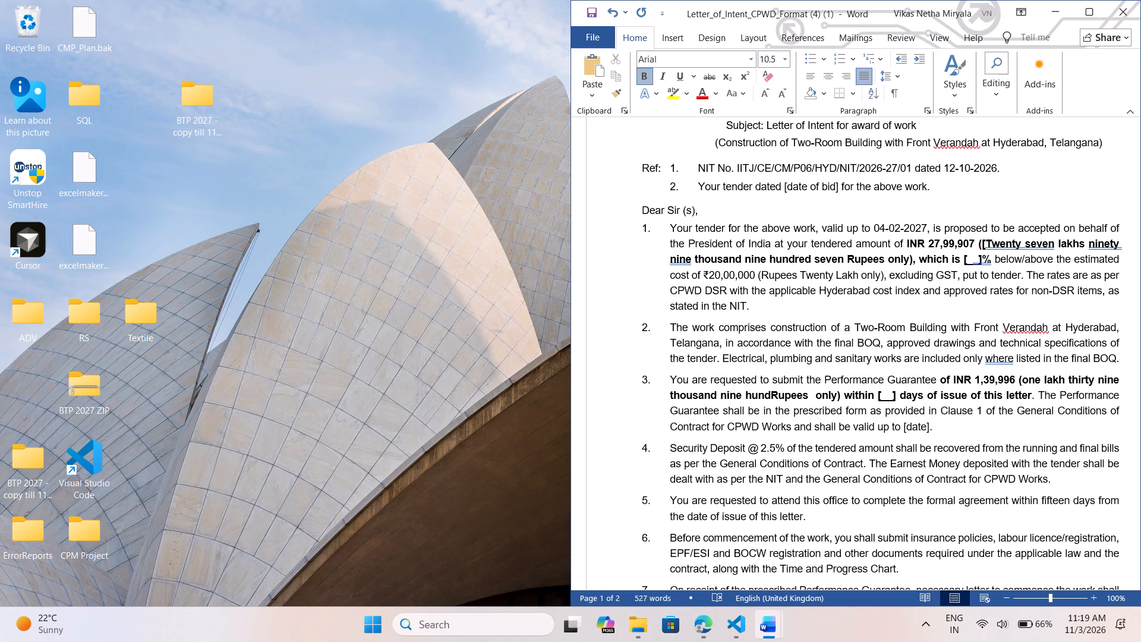
pyautogui.write('red')
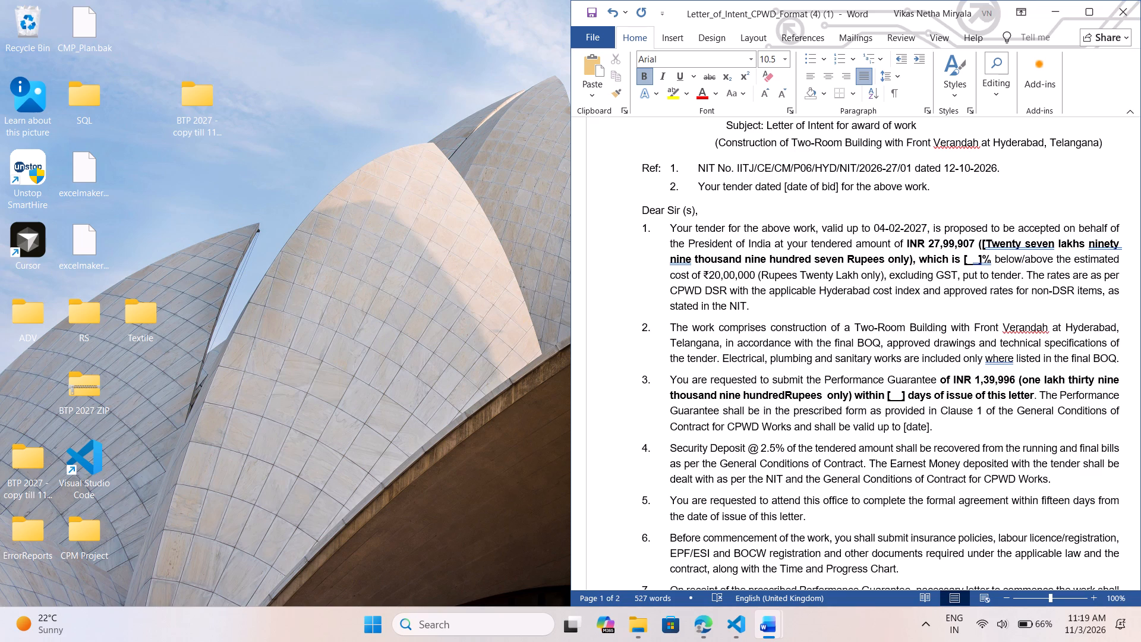
pyautogui.press('space')
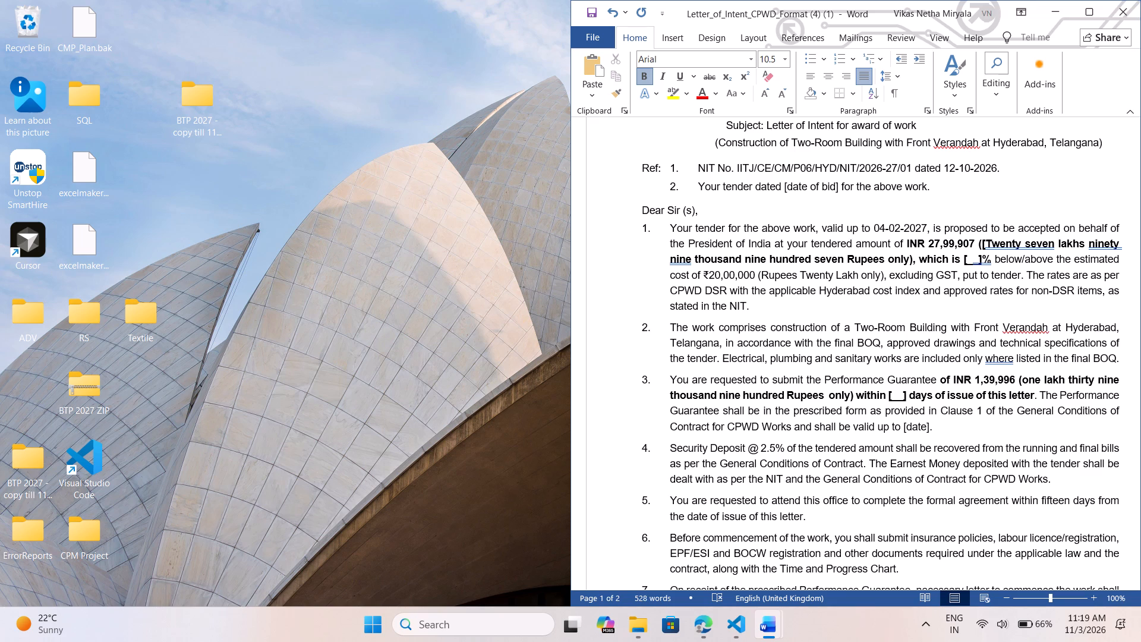
pyautogui.write('ninety su')
pyautogui.press('BackSpace')
pyautogui.write('ix')
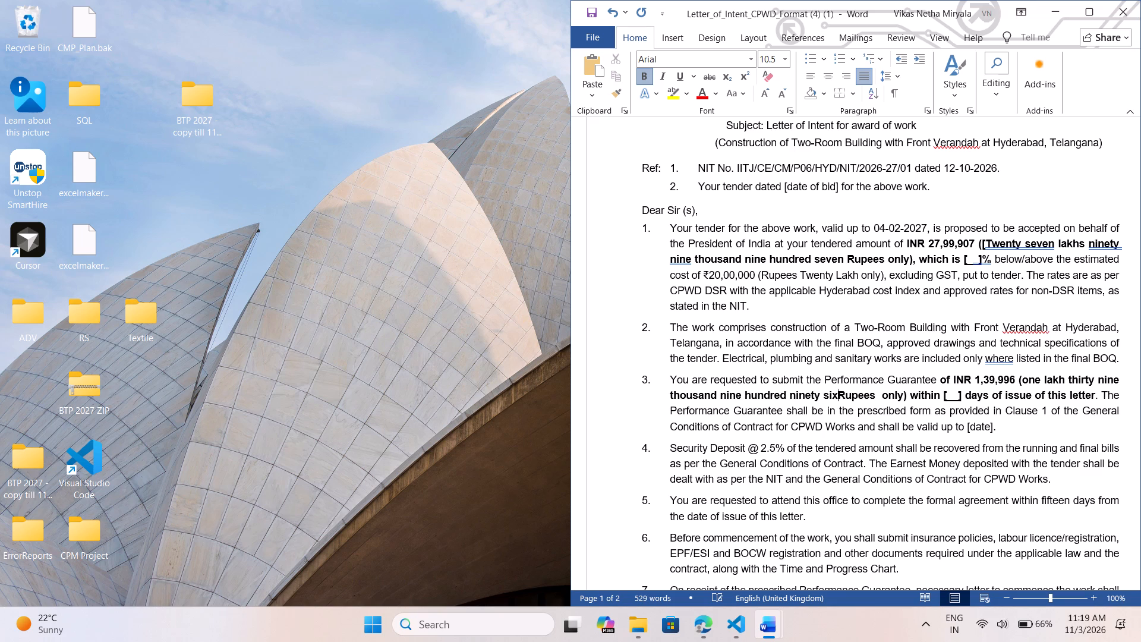
pyautogui.press('space')
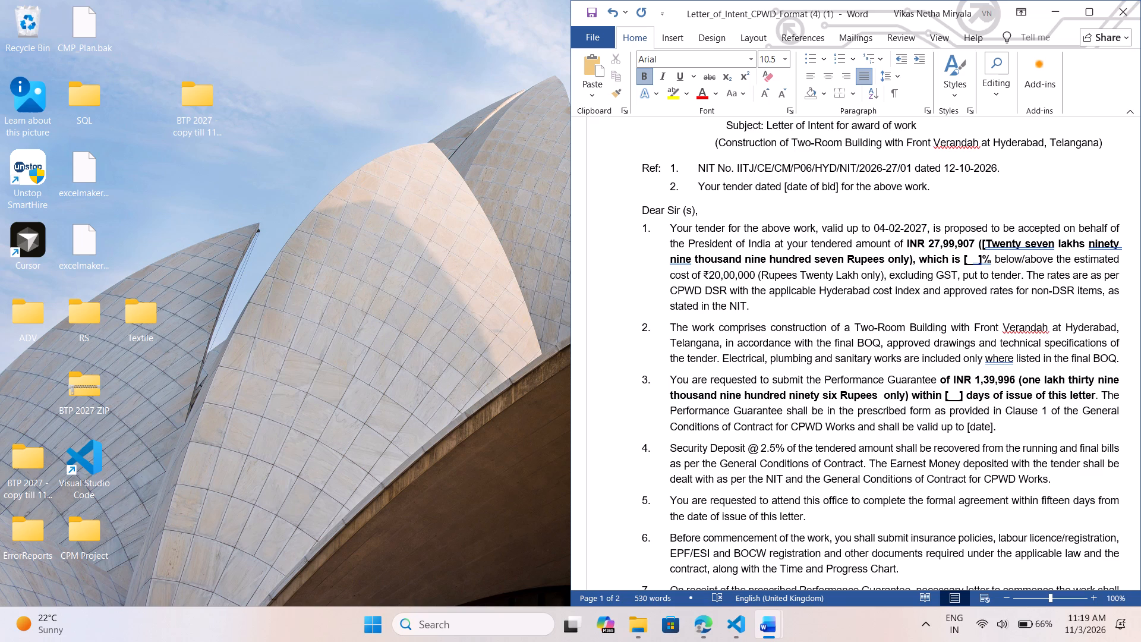
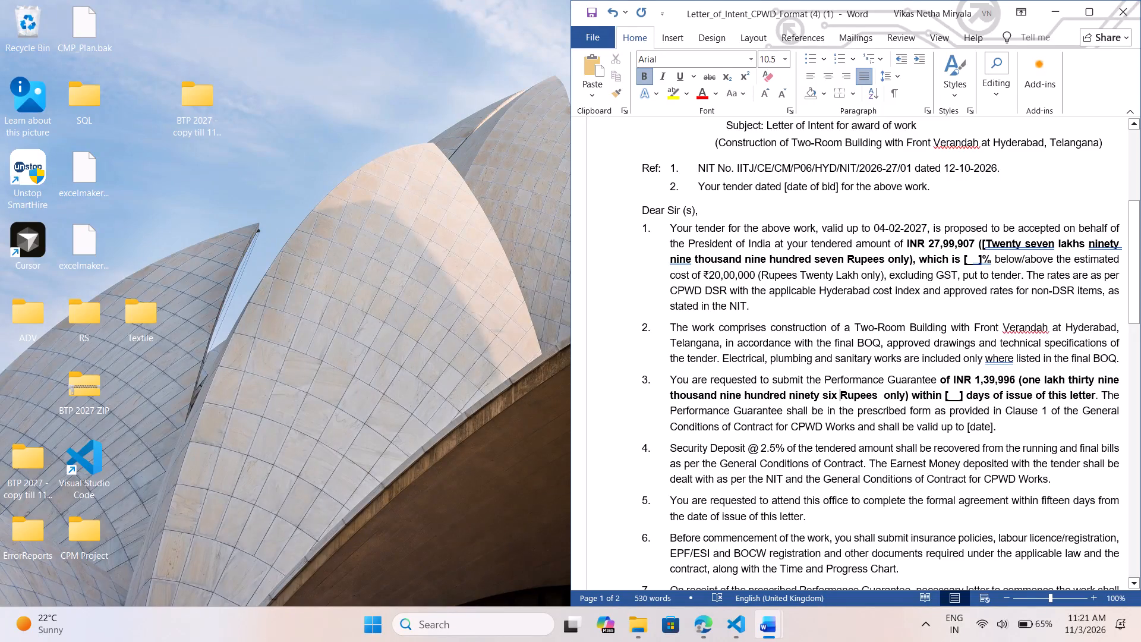
# Replace the bracketed blank for the number of days in paragraph 3 with 7.
pyautogui.click(963, 395)
pyautogui.press('BackSpace')
pyautogui.press('BackSpace')
pyautogui.press('BackSpace')
pyautogui.press('BackSpace')
pyautogui.press('7')
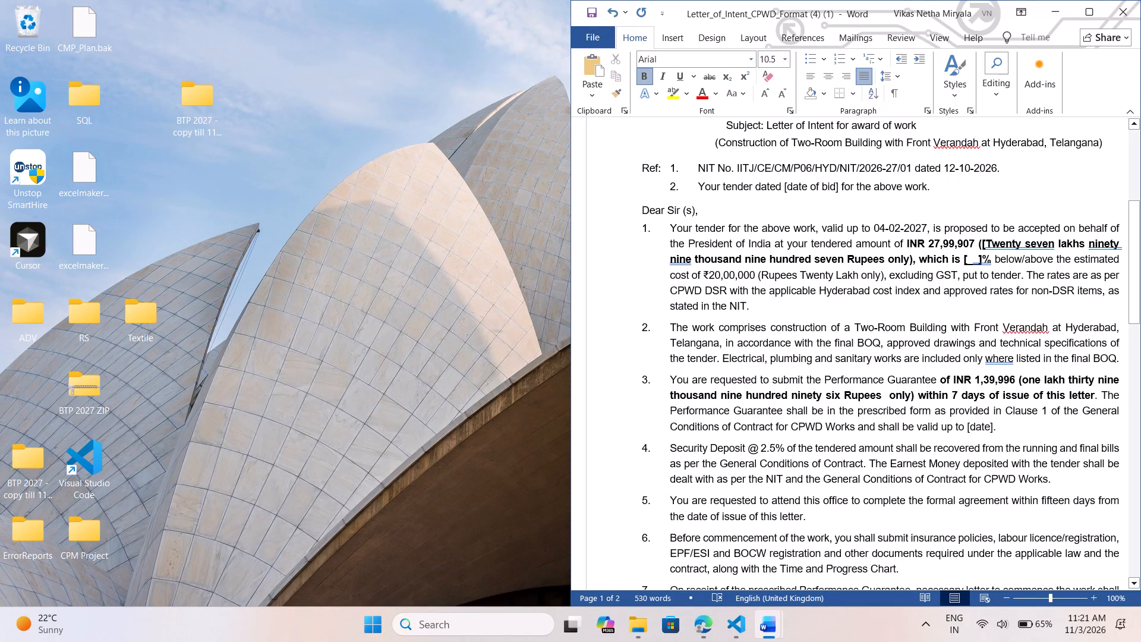
# Remove bold from the paragraph 3 text running from "of INR 1,39,996" through "within 7 days of issue of this letter".
pyautogui.moveTo(940, 382); pyautogui.dragTo(1085, 392)
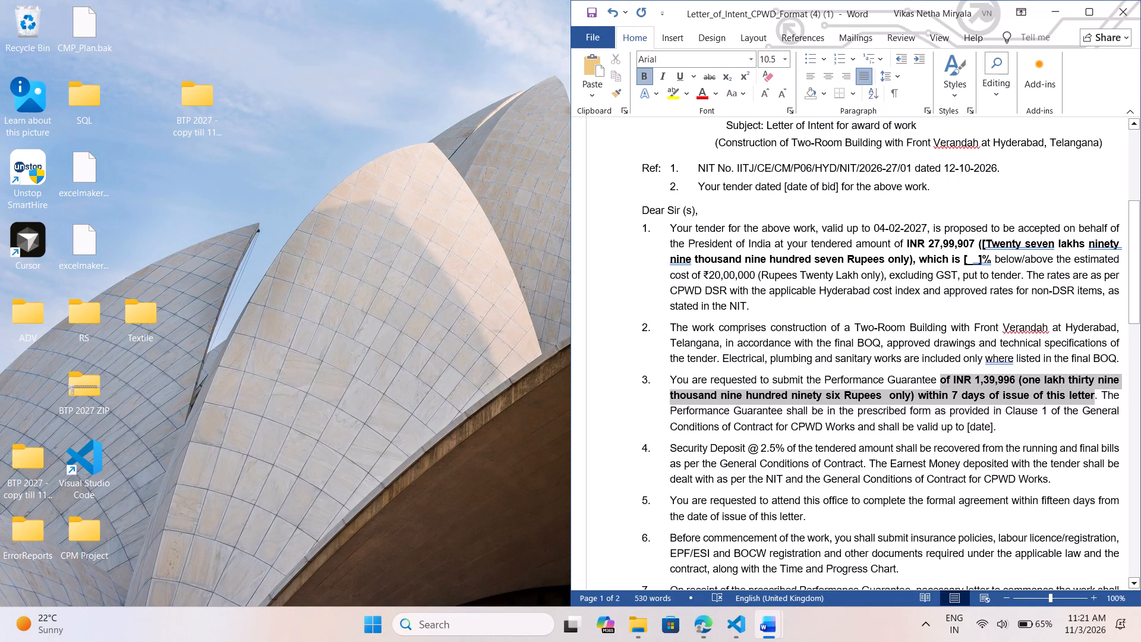
pyautogui.moveTo(1085, 392); pyautogui.dragTo(1085, 394)
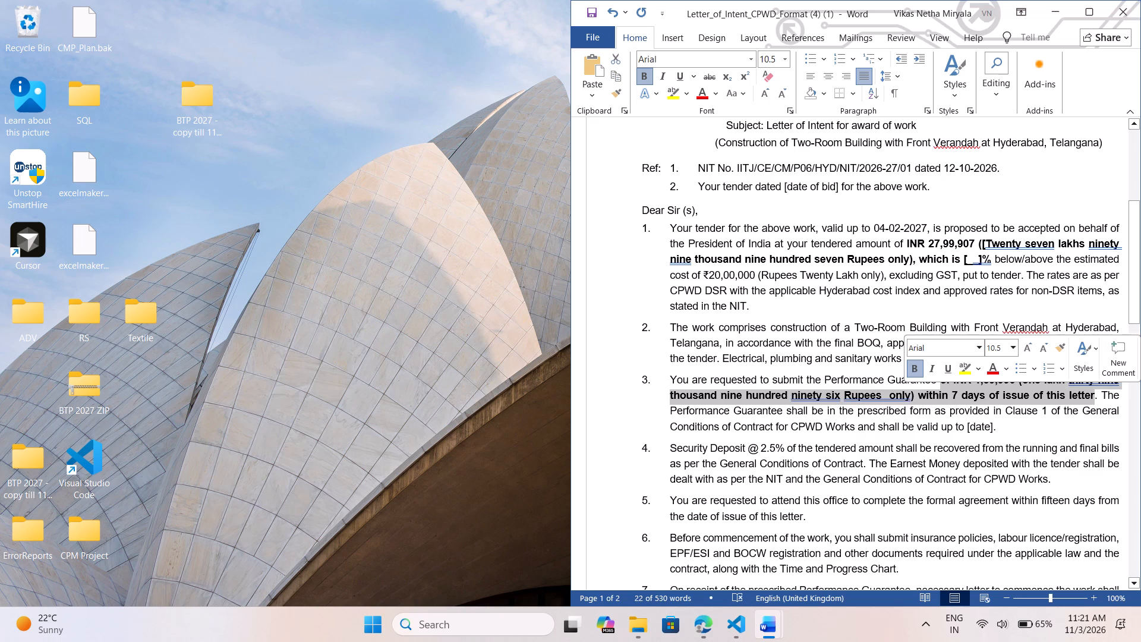
pyautogui.click(915, 370)
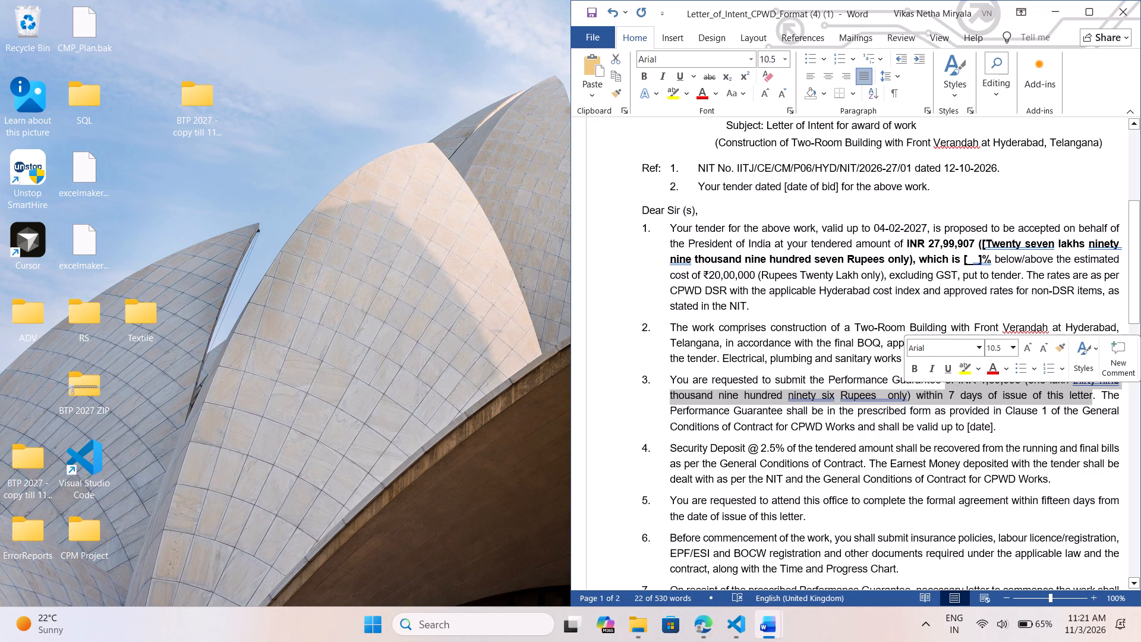
pyautogui.click(623, 426)
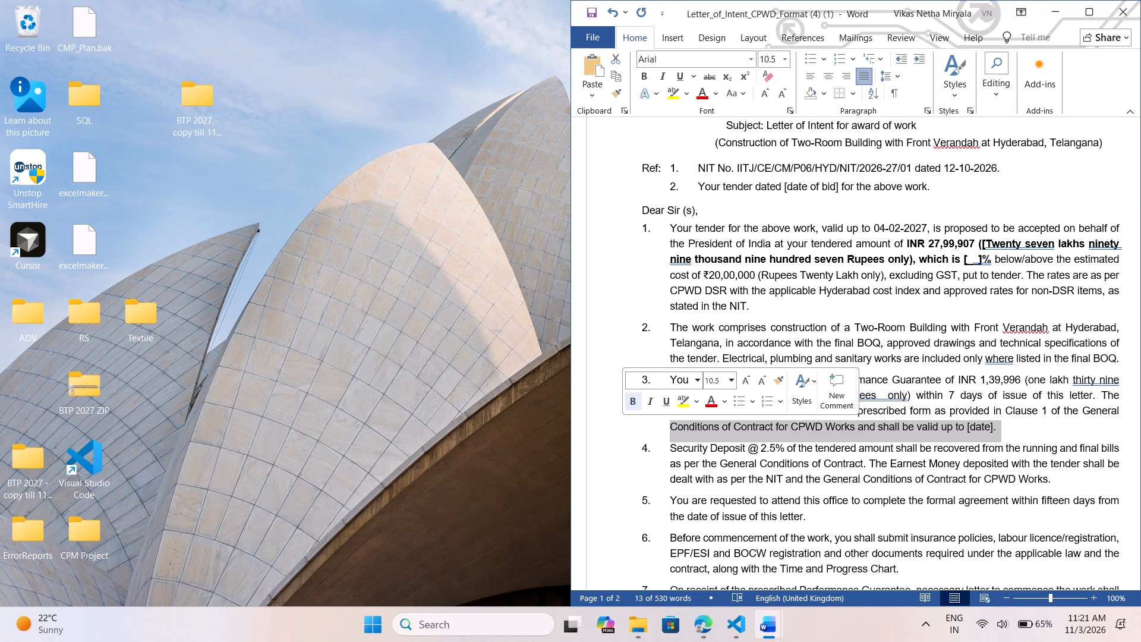
pyautogui.click(608, 337)
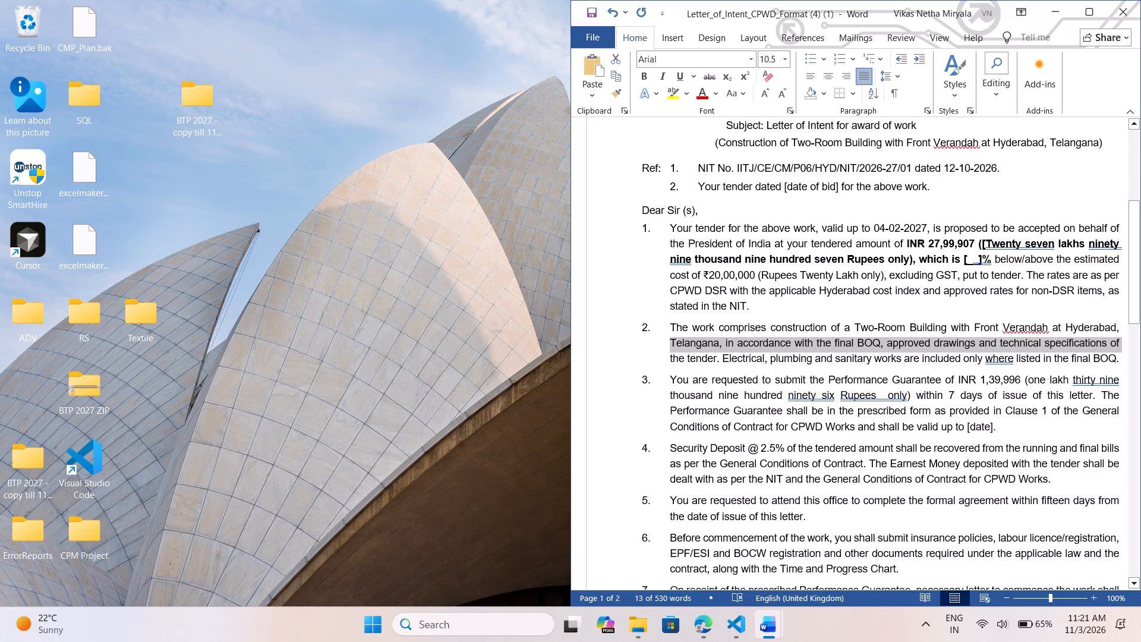
# Bold the paragraph 3 text from "INR 1,39,996" through "within 7 days of issue of this letter", leaving out the preceding "of".
pyautogui.moveTo(958, 383); pyautogui.dragTo(983, 399)
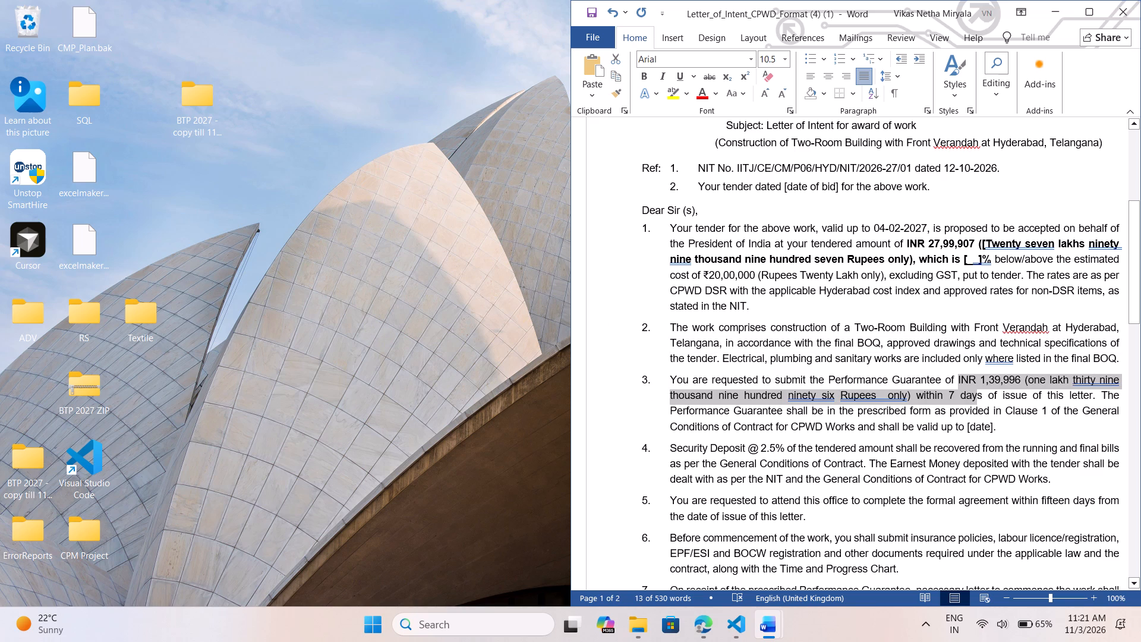
pyautogui.moveTo(983, 399); pyautogui.dragTo(1084, 394)
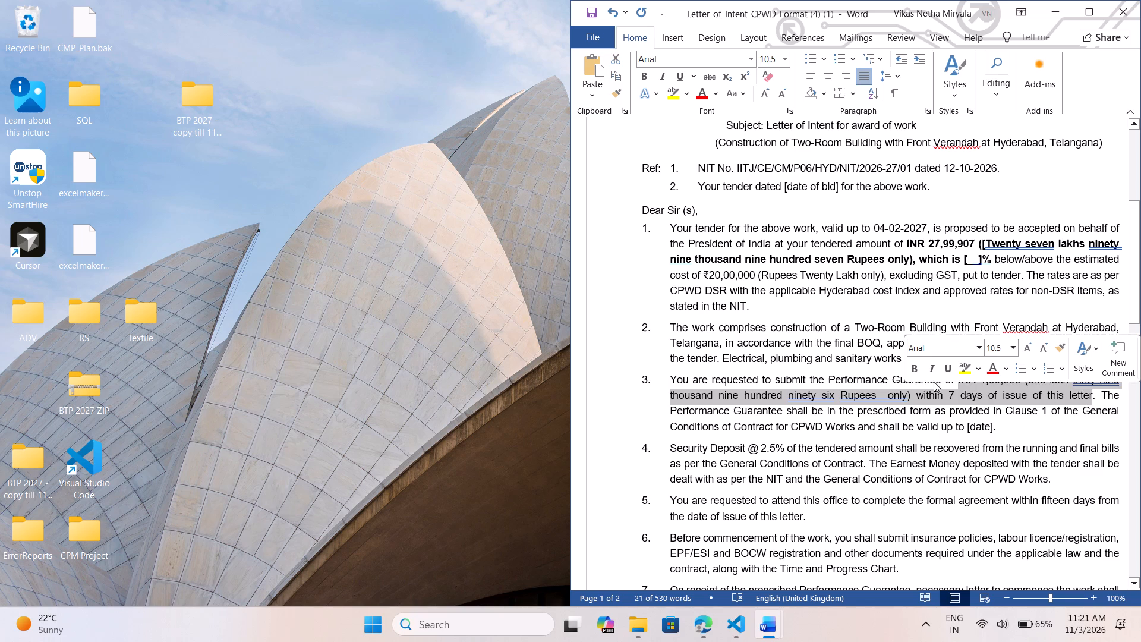
pyautogui.click(911, 363)
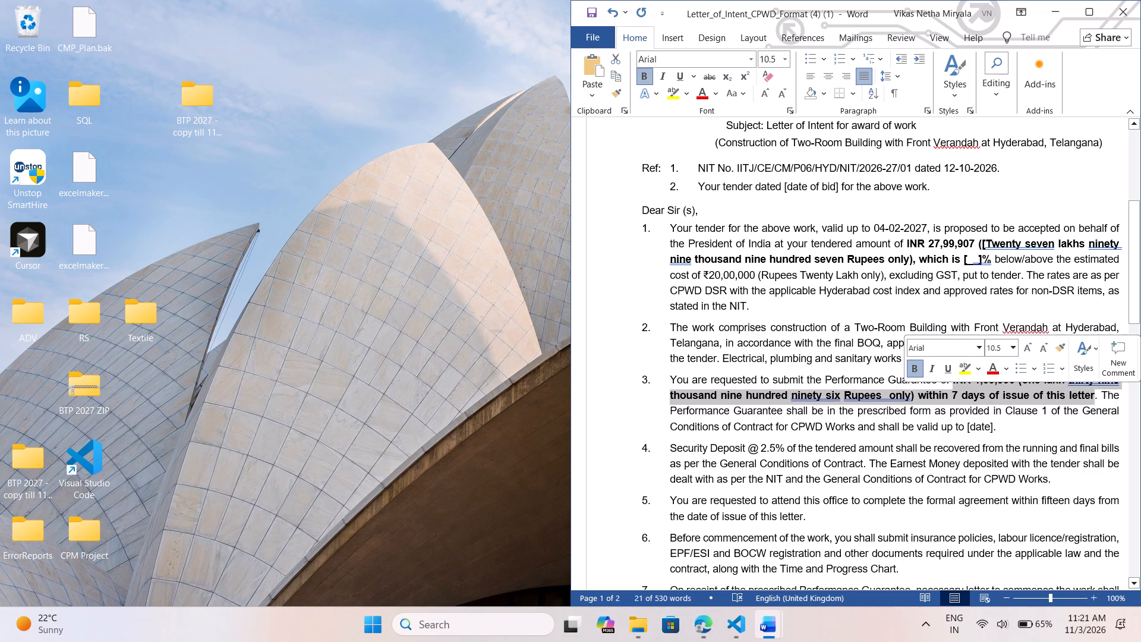
pyautogui.click(625, 281)
pyautogui.click(625, 292)
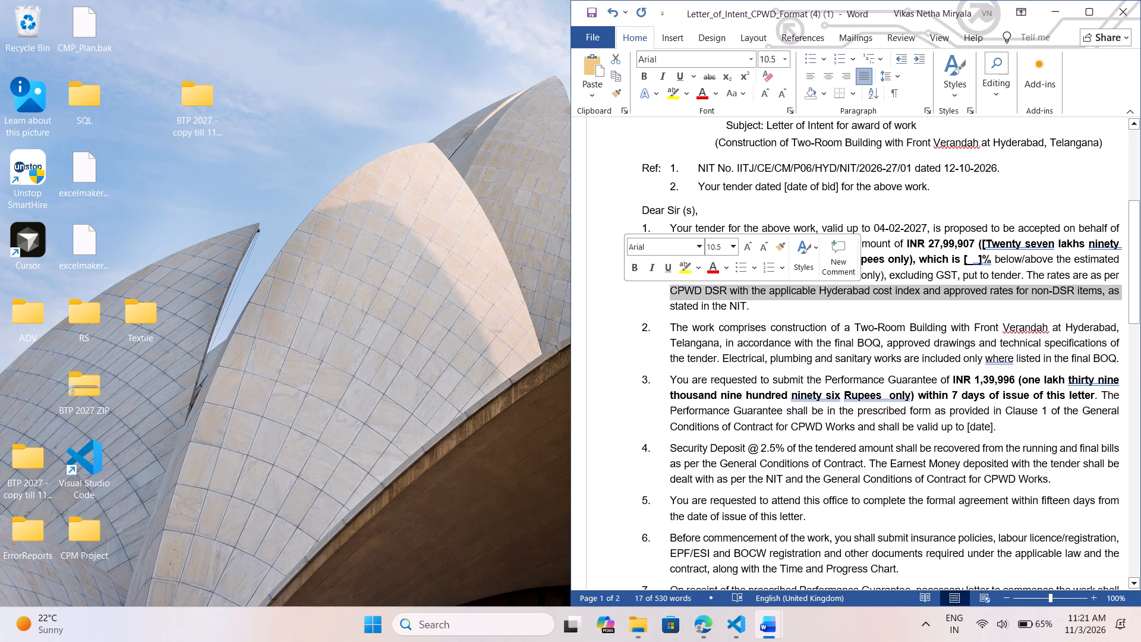
pyautogui.click(1007, 199)
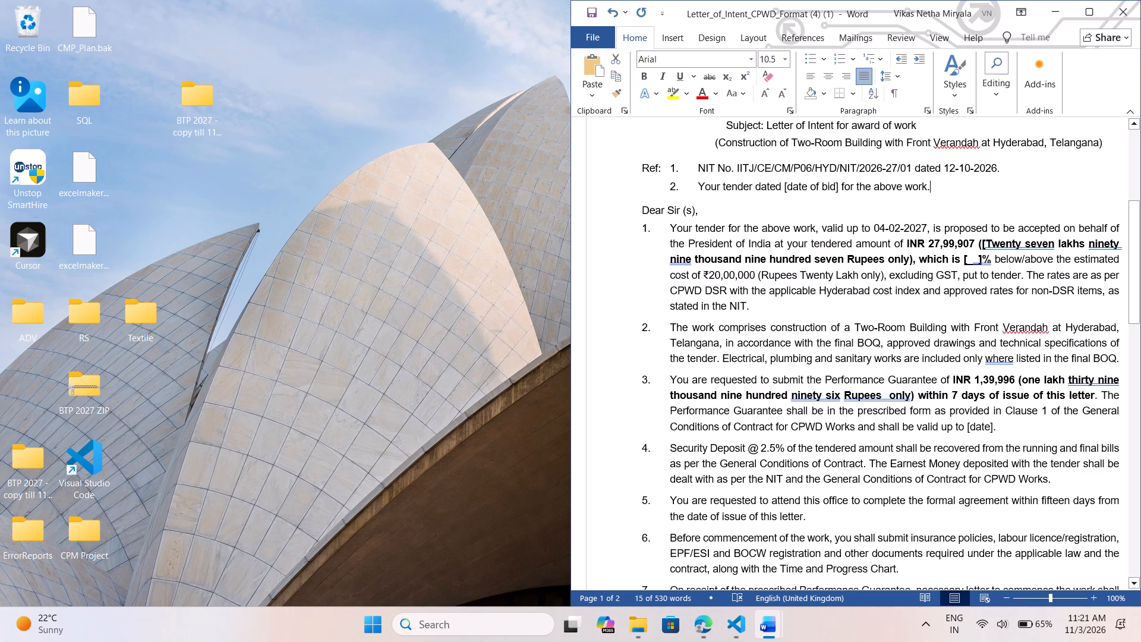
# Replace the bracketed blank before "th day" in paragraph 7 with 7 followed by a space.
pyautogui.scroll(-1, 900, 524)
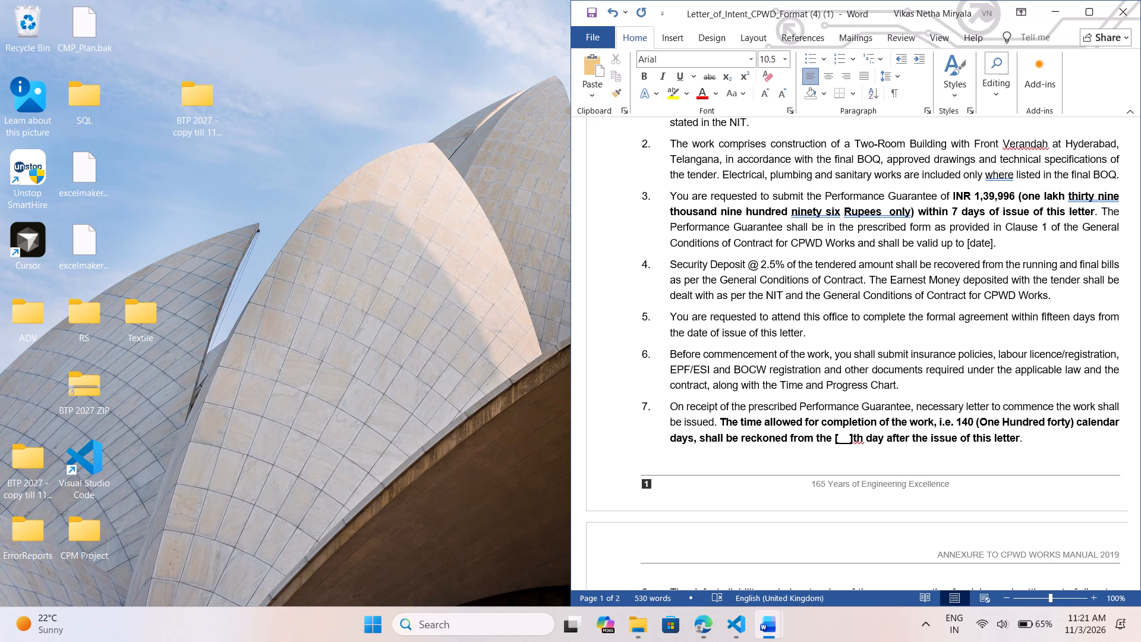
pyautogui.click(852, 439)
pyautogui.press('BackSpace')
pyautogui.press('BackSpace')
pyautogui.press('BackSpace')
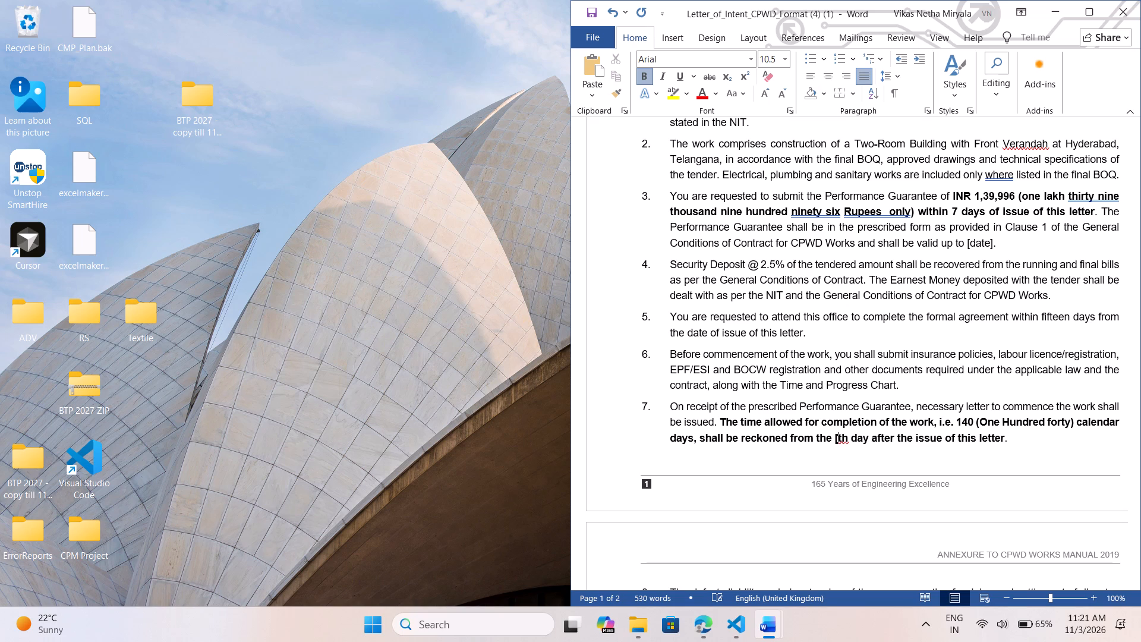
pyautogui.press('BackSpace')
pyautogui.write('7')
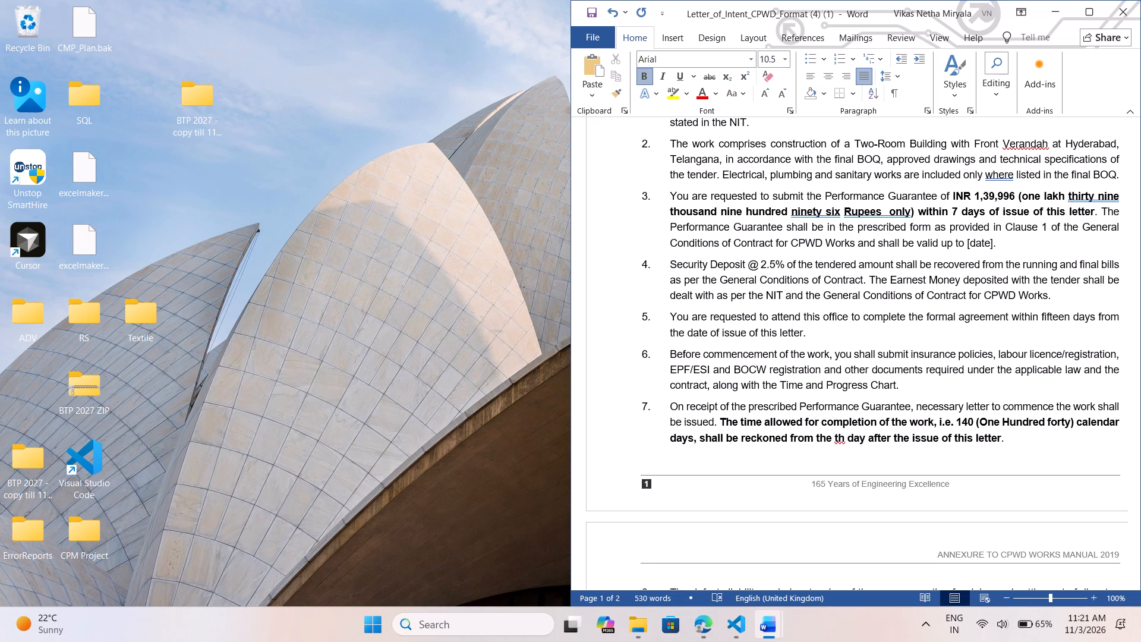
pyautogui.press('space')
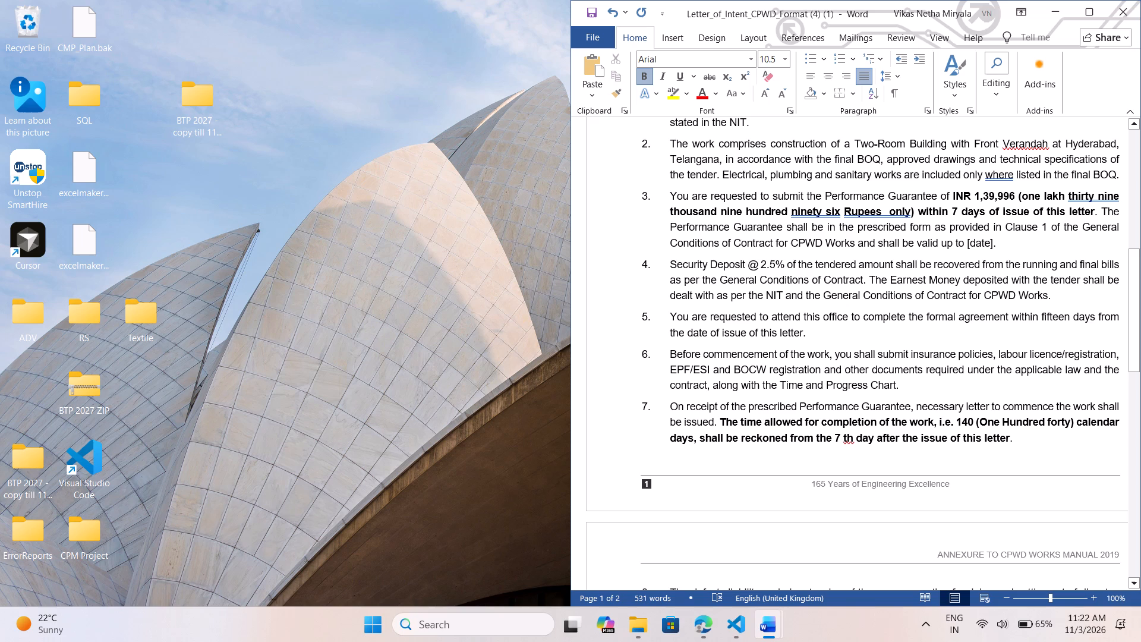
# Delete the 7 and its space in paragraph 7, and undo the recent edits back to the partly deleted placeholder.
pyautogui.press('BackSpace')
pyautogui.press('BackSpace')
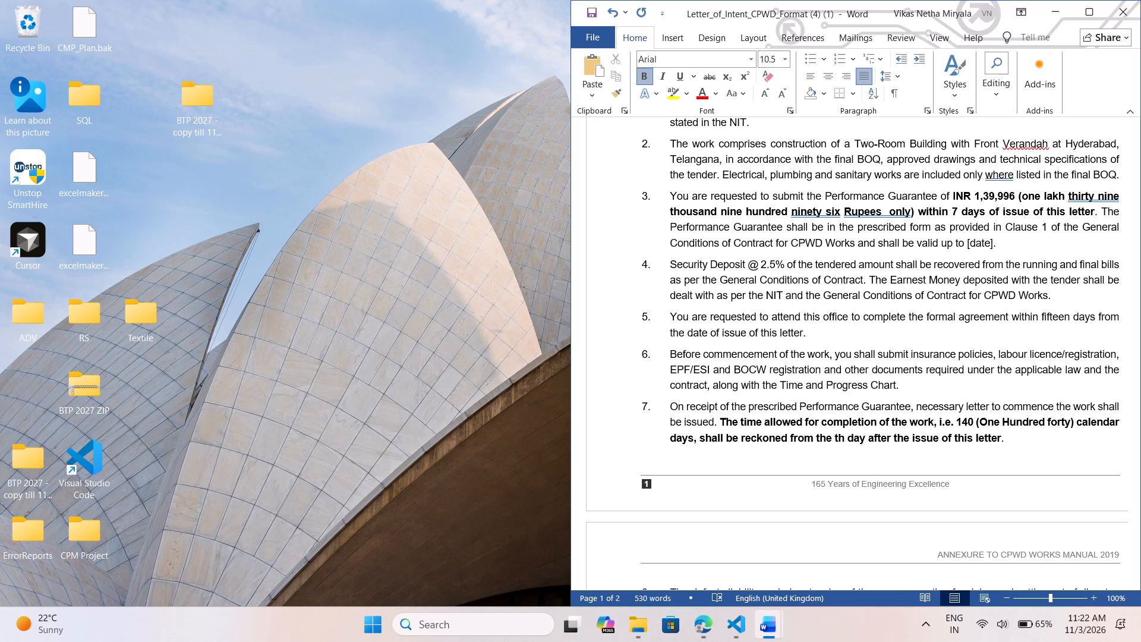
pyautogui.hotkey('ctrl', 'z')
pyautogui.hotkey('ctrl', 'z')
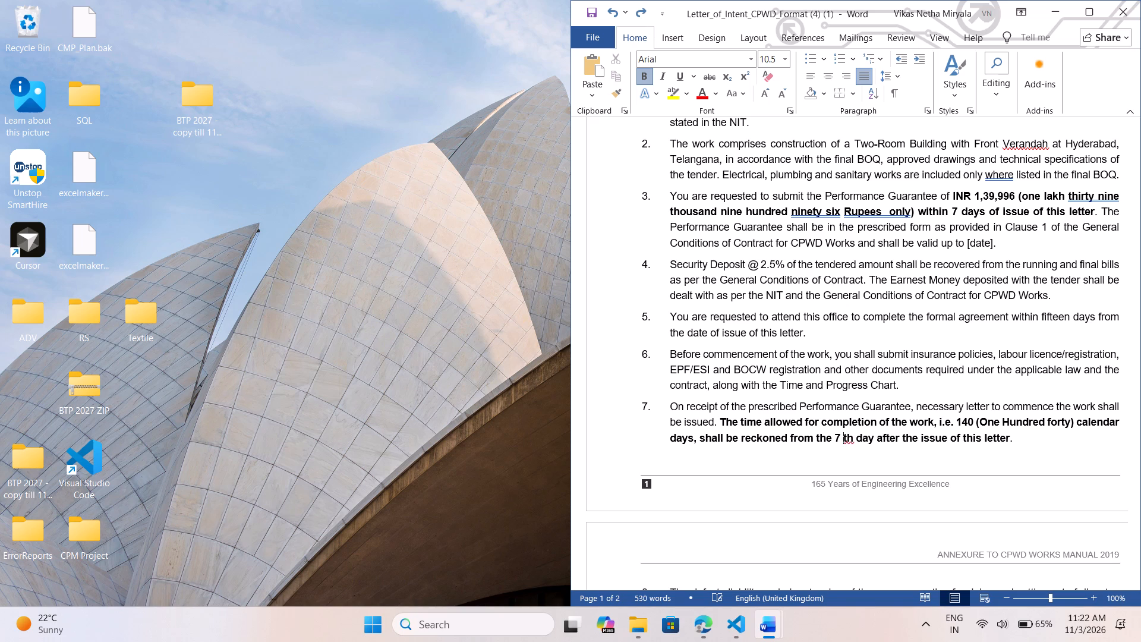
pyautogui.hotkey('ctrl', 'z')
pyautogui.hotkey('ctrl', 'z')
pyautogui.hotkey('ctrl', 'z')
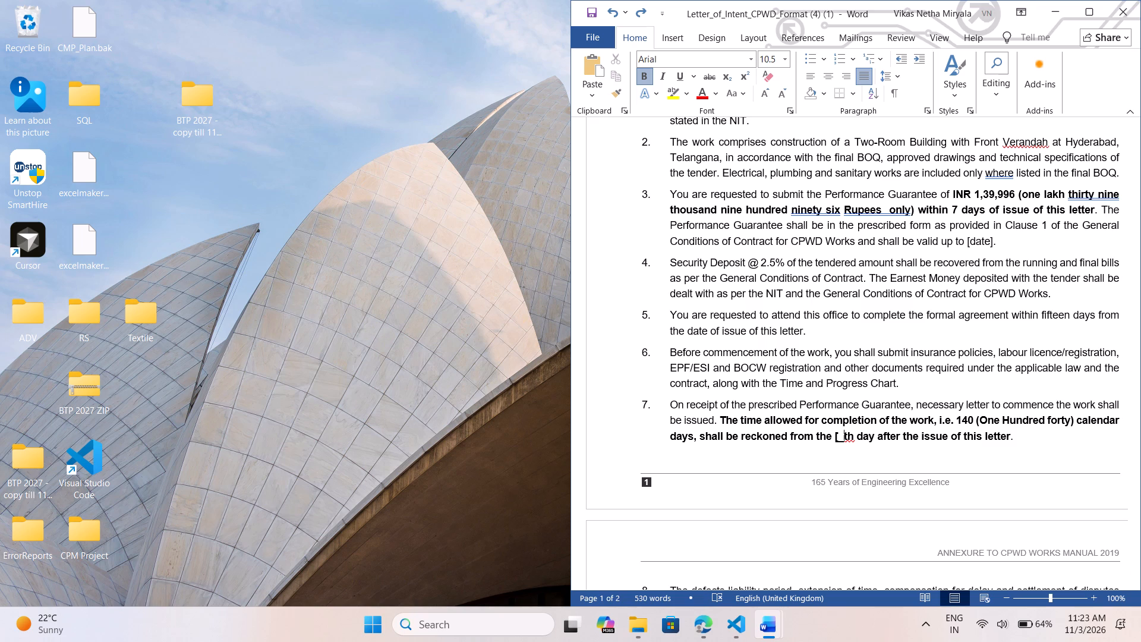
# Replace the remaining placeholder characters and "th" before "day" in paragraph 7 with 15, followed by a space.
pyautogui.click(855, 439)
pyautogui.press('BackSpace')
pyautogui.press('BackSpace')
pyautogui.press('BackSpace')
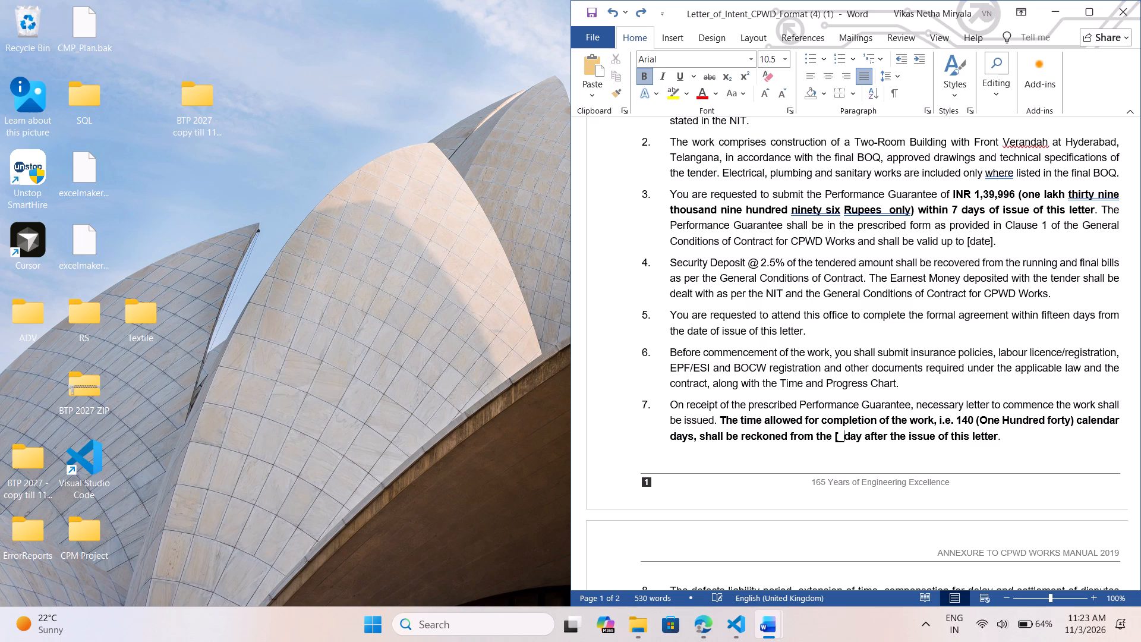
pyautogui.press('BackSpace')
pyautogui.press('BackSpace')
pyautogui.write('15')
pyautogui.press('space')
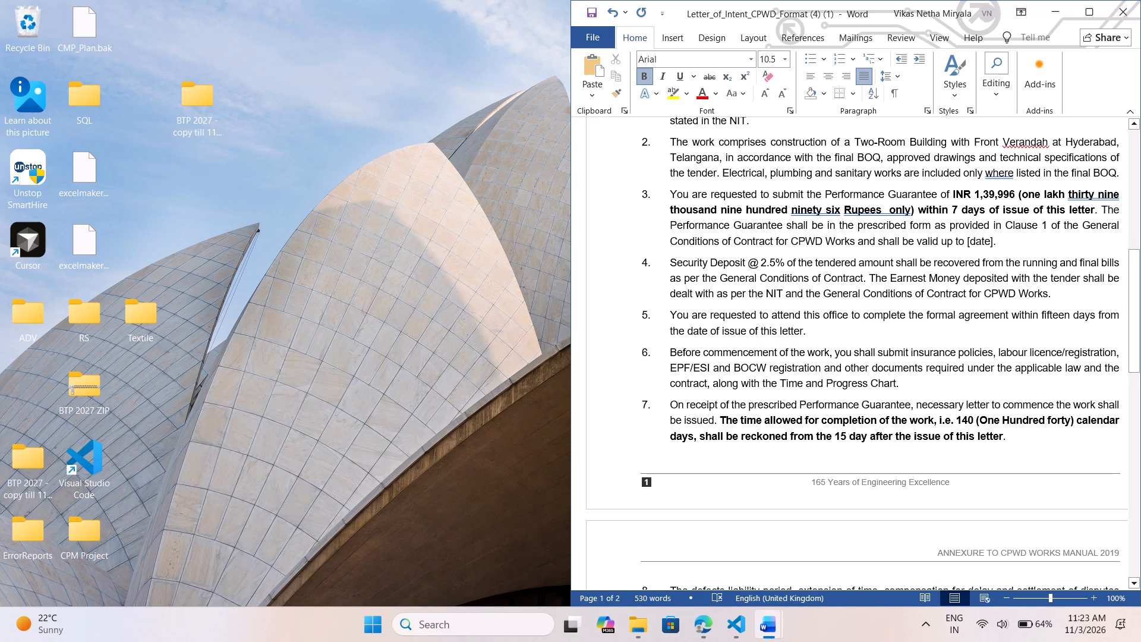
# Change "day after" to "days from" in the last sentence of paragraph 7.
pyautogui.click(895, 435)
pyautogui.press('BackSpace')
pyautogui.press('BackSpace')
pyautogui.press('BackSpace')
pyautogui.press('BackSpace')
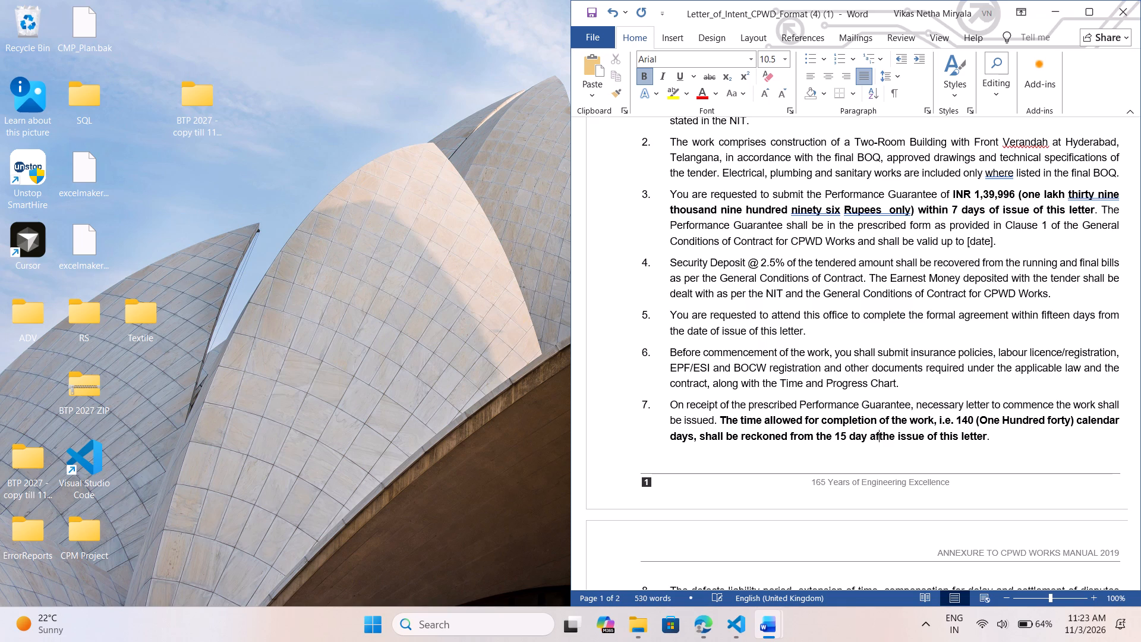
pyautogui.press('BackSpace')
pyautogui.press('BackSpace')
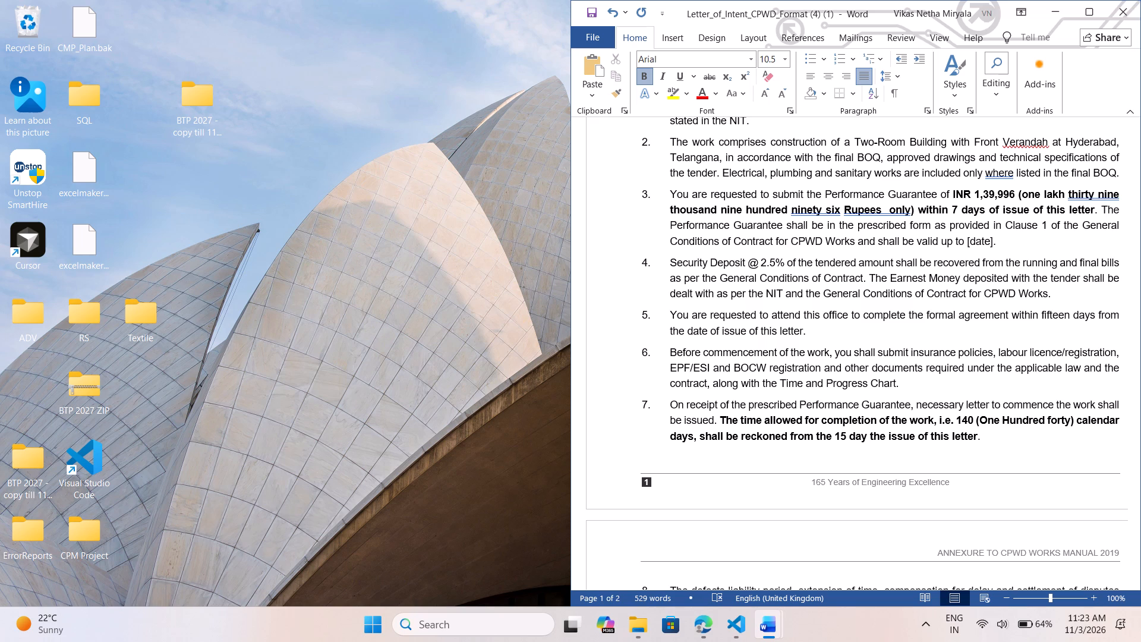
pyautogui.press('BackSpace')
pyautogui.write('s fr')
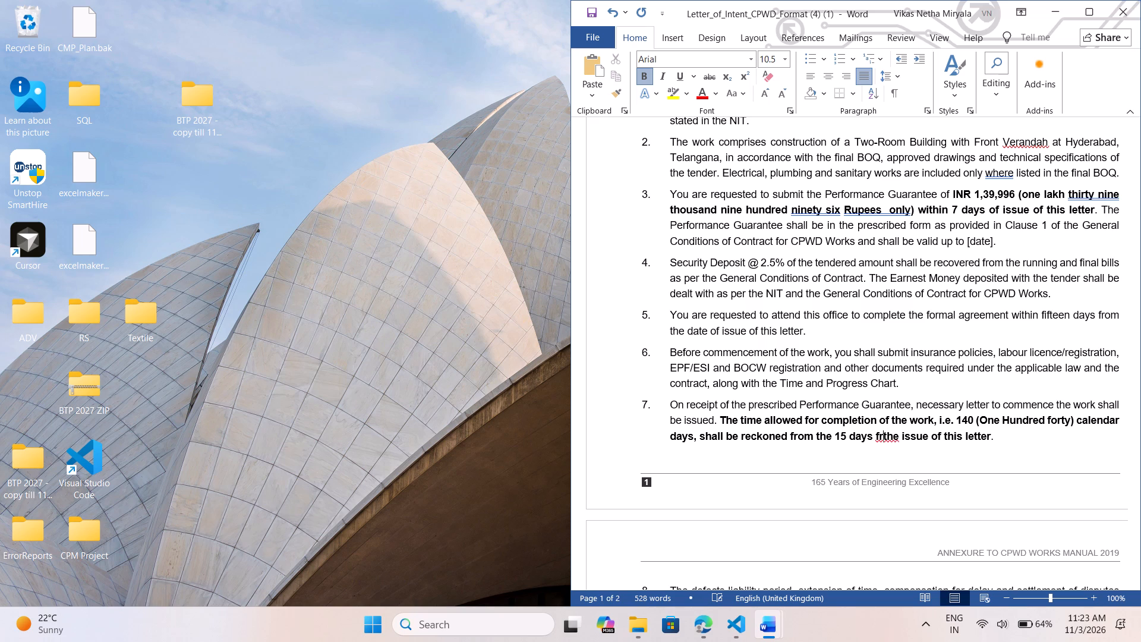
pyautogui.write('om')
pyautogui.press('space')
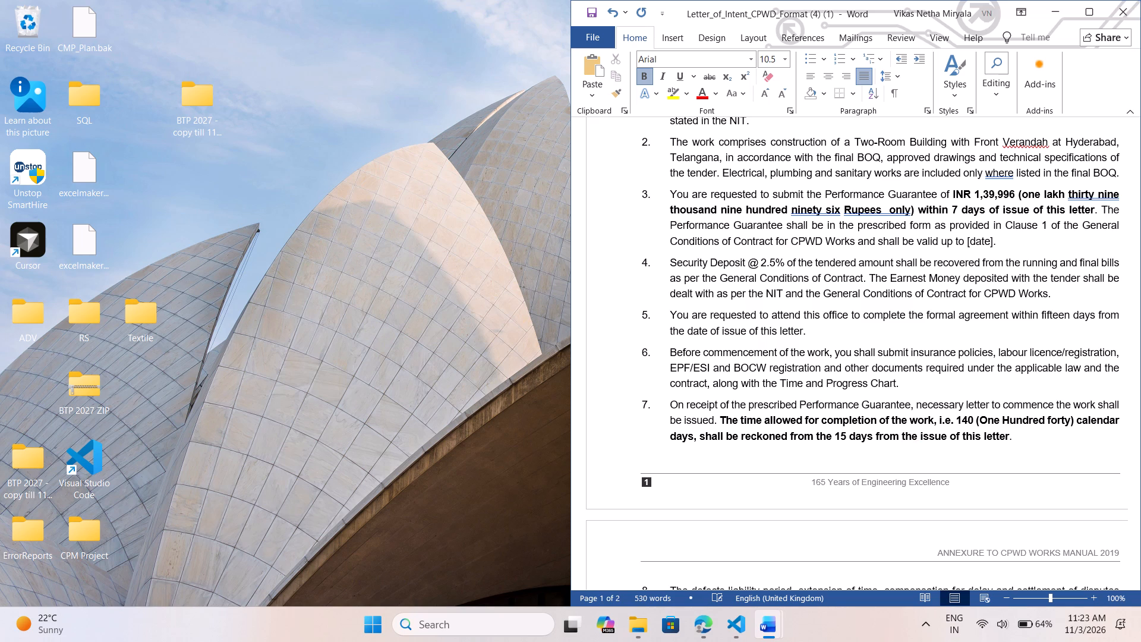
# Insert "the date of" after "15 days from" in paragraph 7, followed by a space.
pyautogui.write('the')
pyautogui.press('space')
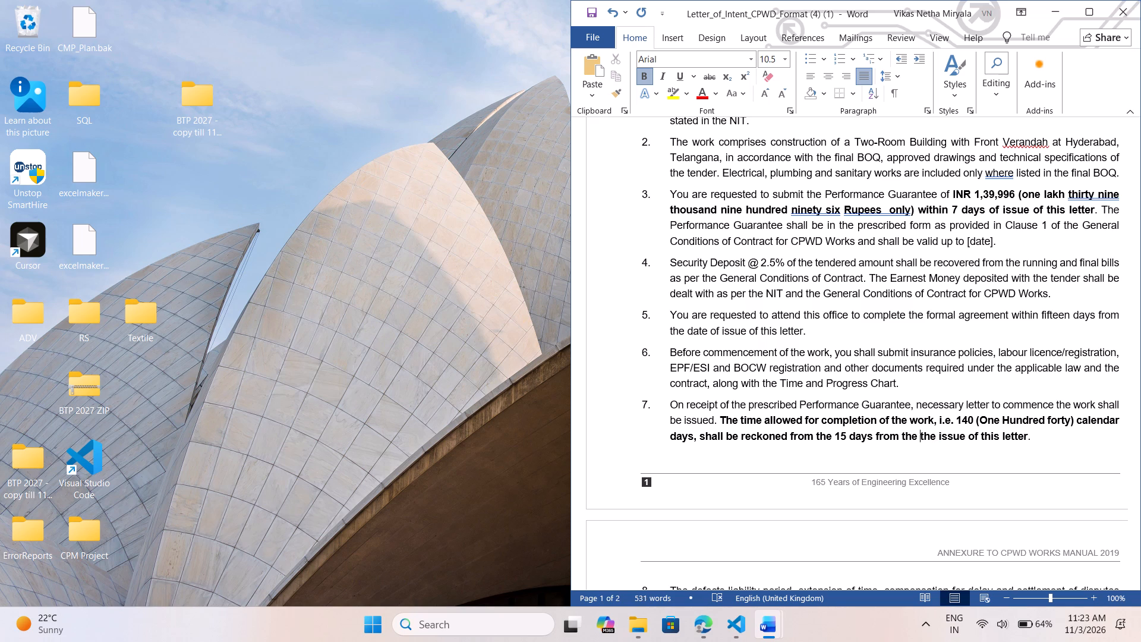
pyautogui.write('date')
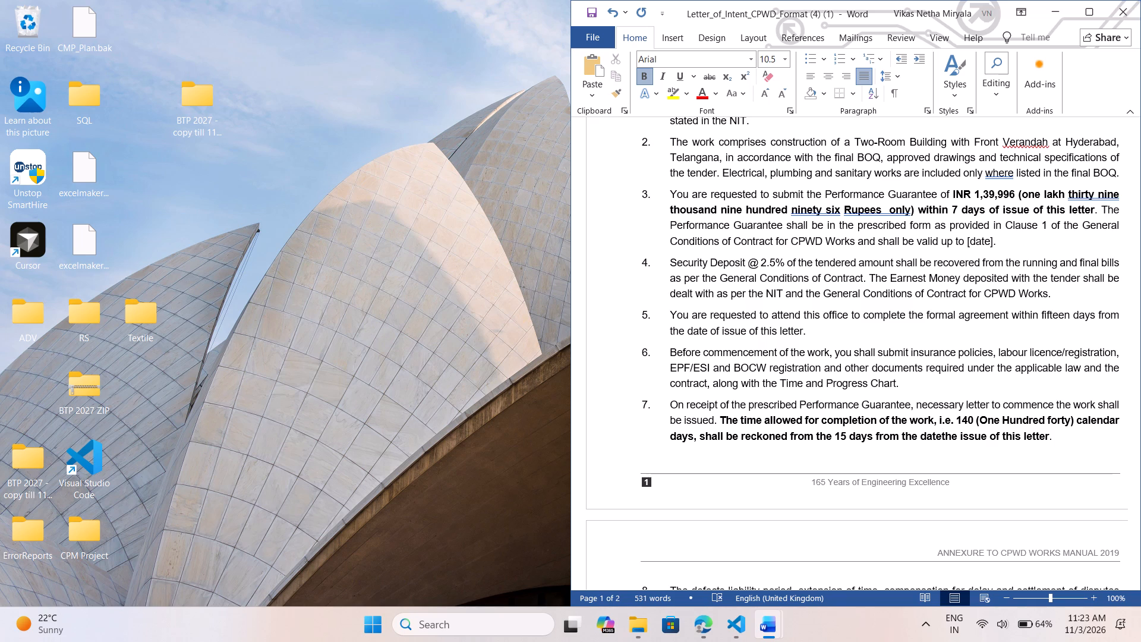
pyautogui.press('space')
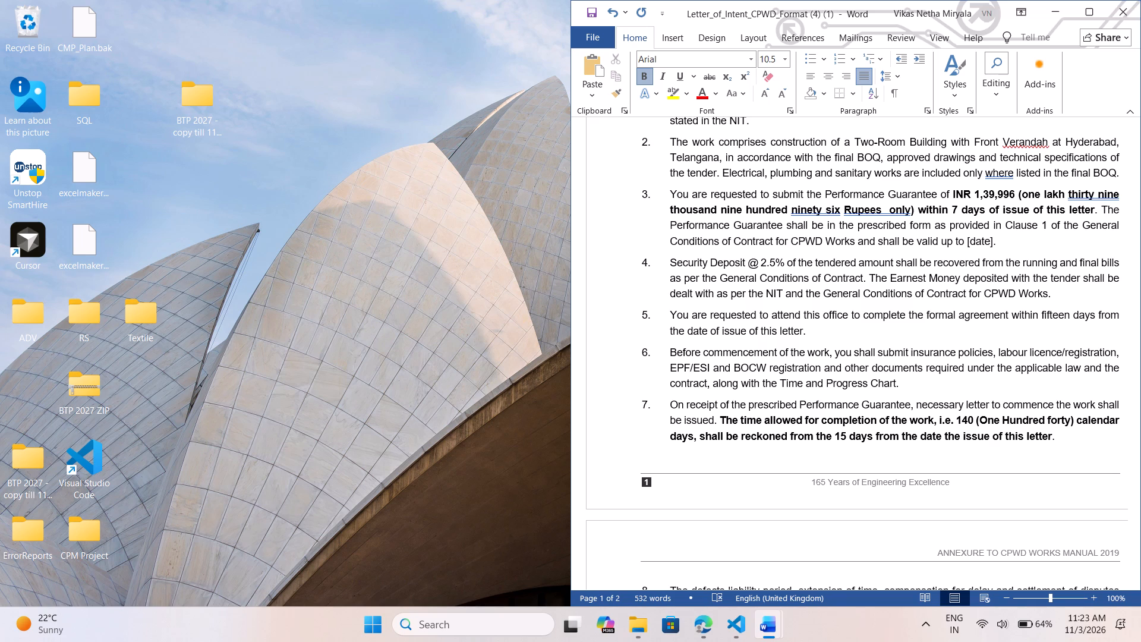
pyautogui.write('of')
pyautogui.press('space')
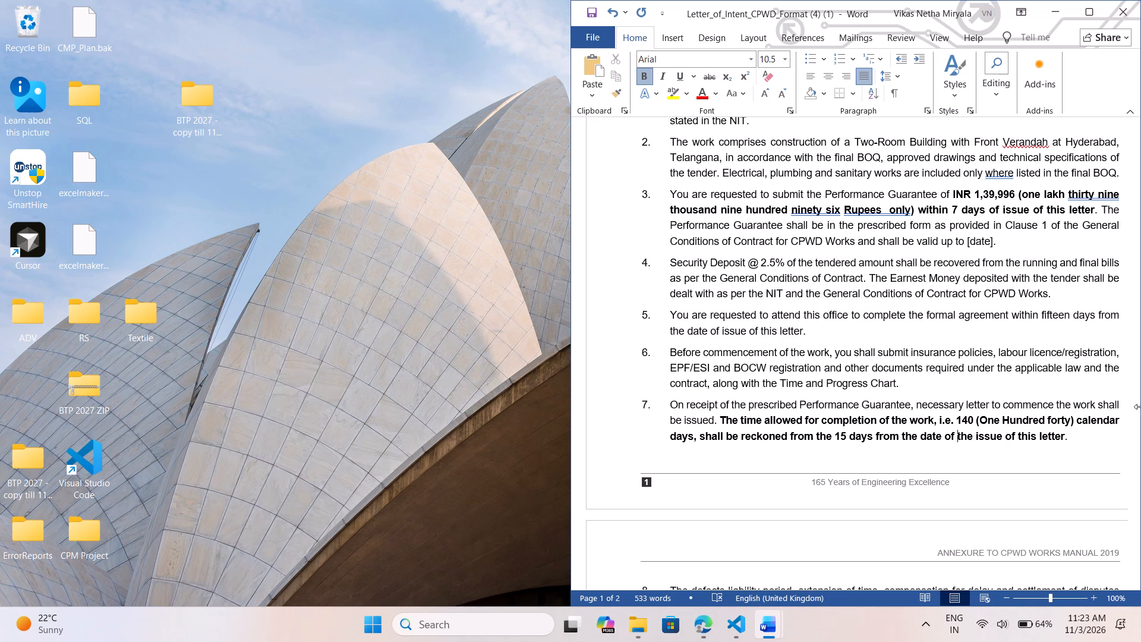
# Remove the extra "the" before "issue" in paragraph 7 so the phrase reads "from the date of issue".
pyautogui.click(976, 438)
pyautogui.press('BackSpace')
pyautogui.press('BackSpace')
pyautogui.press('BackSpace')
pyautogui.press('BackSpace')
pyautogui.press('BackSpace')
pyautogui.press('BackSpace')
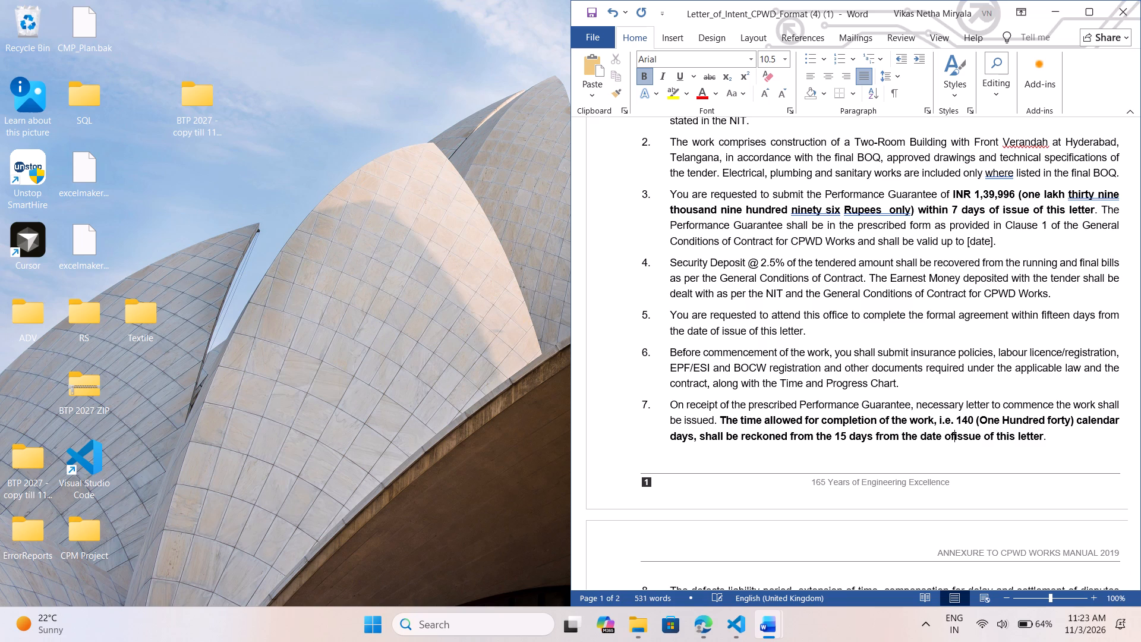
pyautogui.press('BackSpace')
pyautogui.write('of')
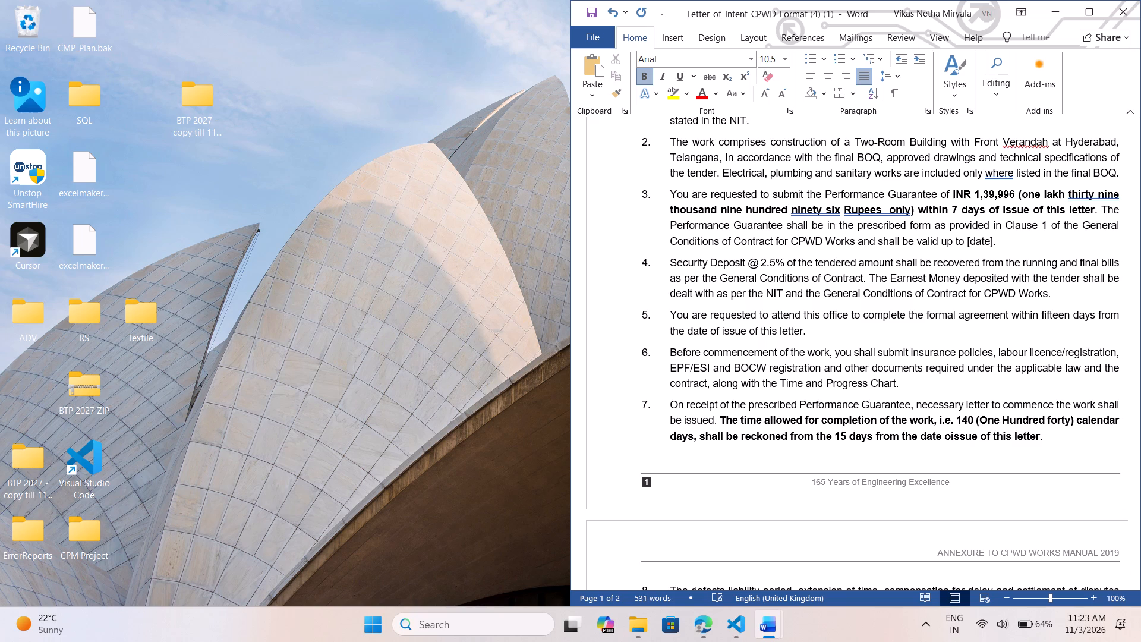
pyautogui.press('space')
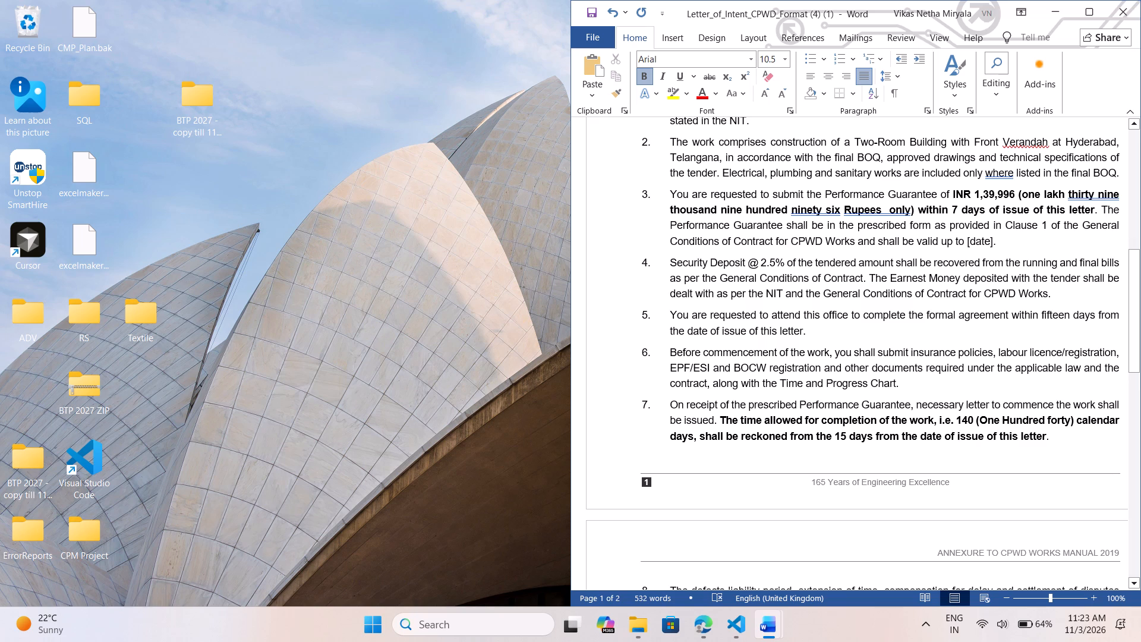
# Change "this letter" to "the letter" at the end of paragraph 7.
pyautogui.click(1020, 437)
pyautogui.press('BackSpace')
pyautogui.press('BackSpace')
pyautogui.press('BackSpace')
pyautogui.write('e')
pyautogui.press('space')
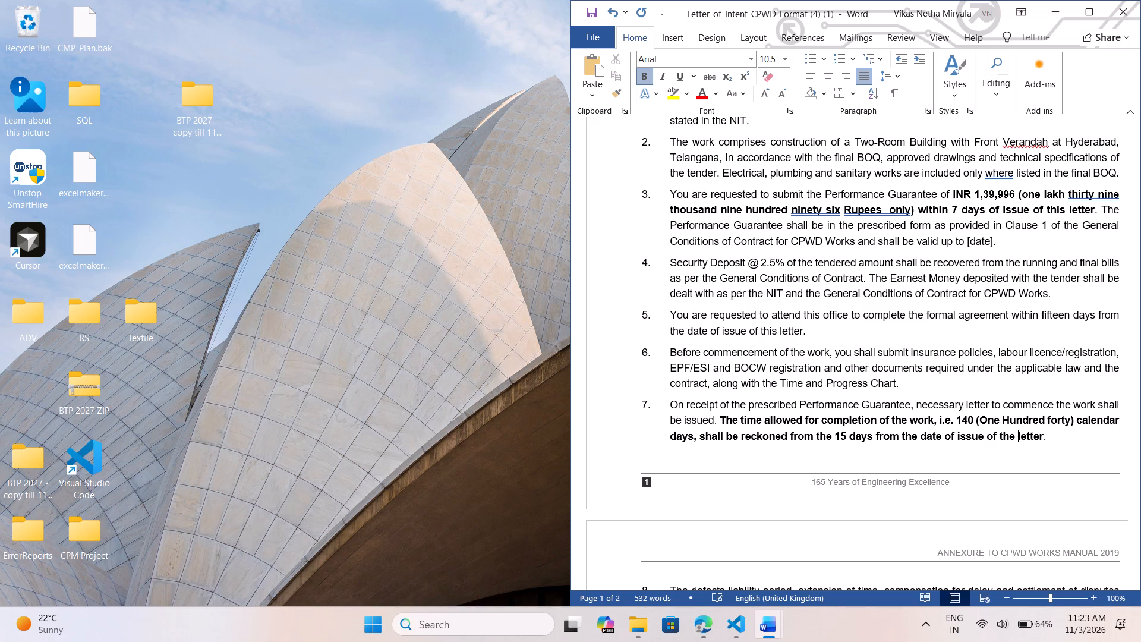
pyautogui.click(1072, 440)
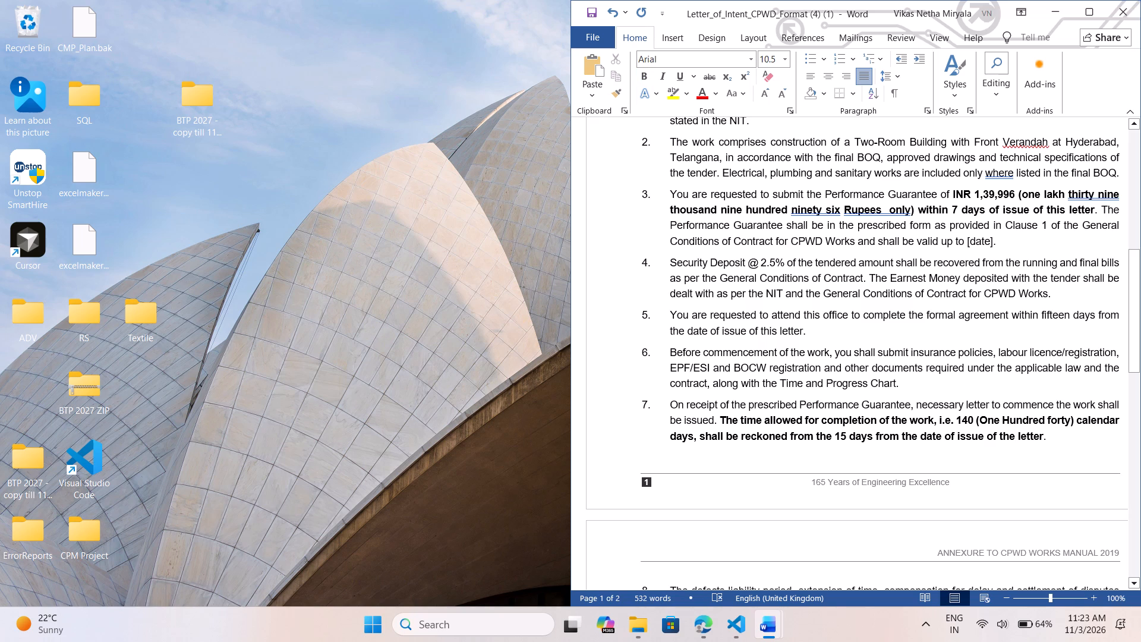
# Review the letter from its opening details and numbered paragraphs through to the bidder's acknowledgement block.
pyautogui.scroll(4, 997, 318)
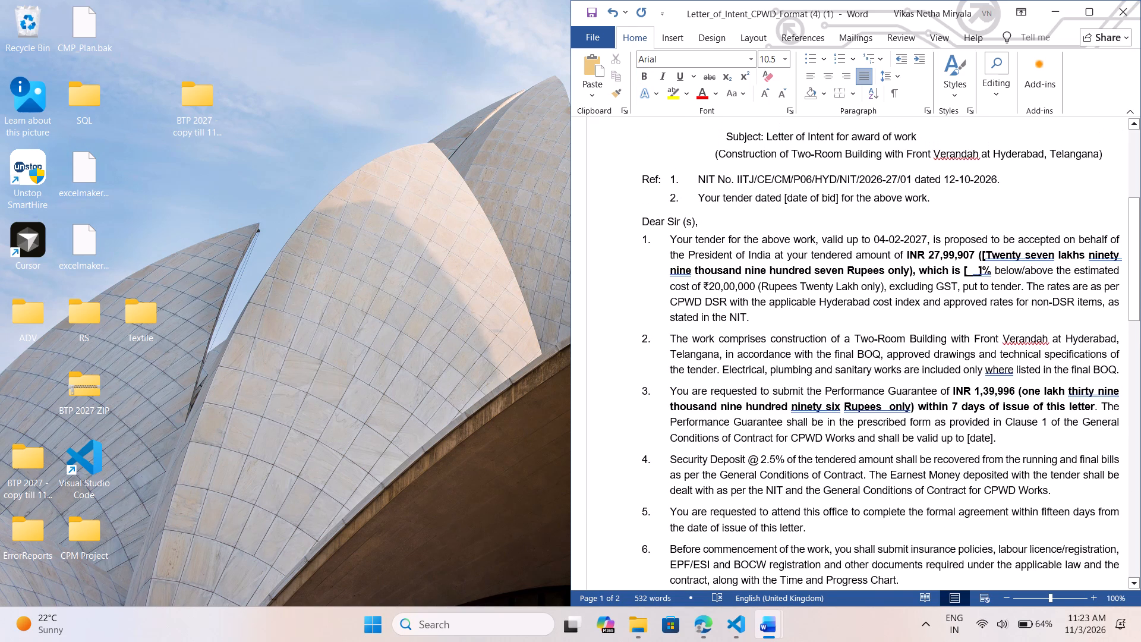
pyautogui.scroll(1, 997, 318)
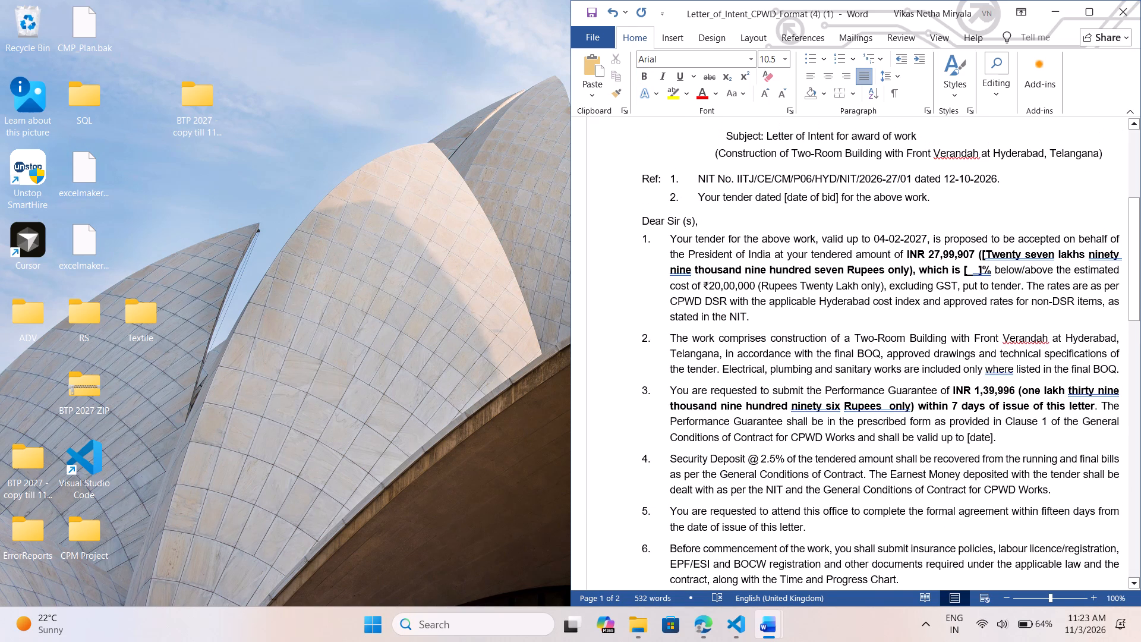
pyautogui.scroll(-5, 963, 306)
pyautogui.scroll(1, 963, 306)
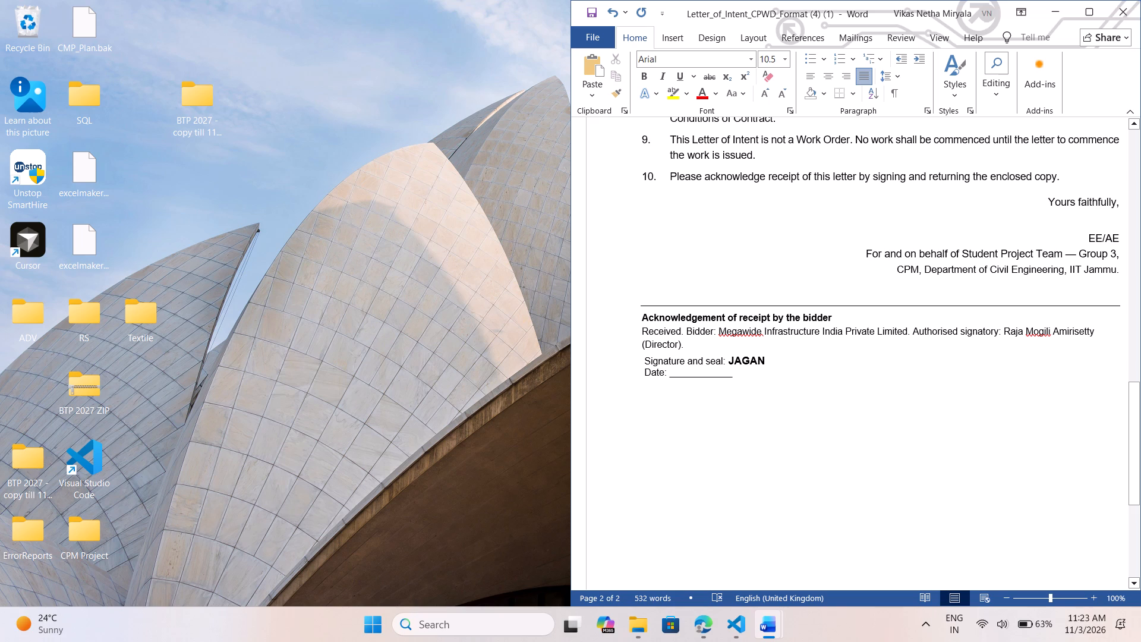
pyautogui.scroll(7, 992, 248)
pyautogui.scroll(-1, 992, 248)
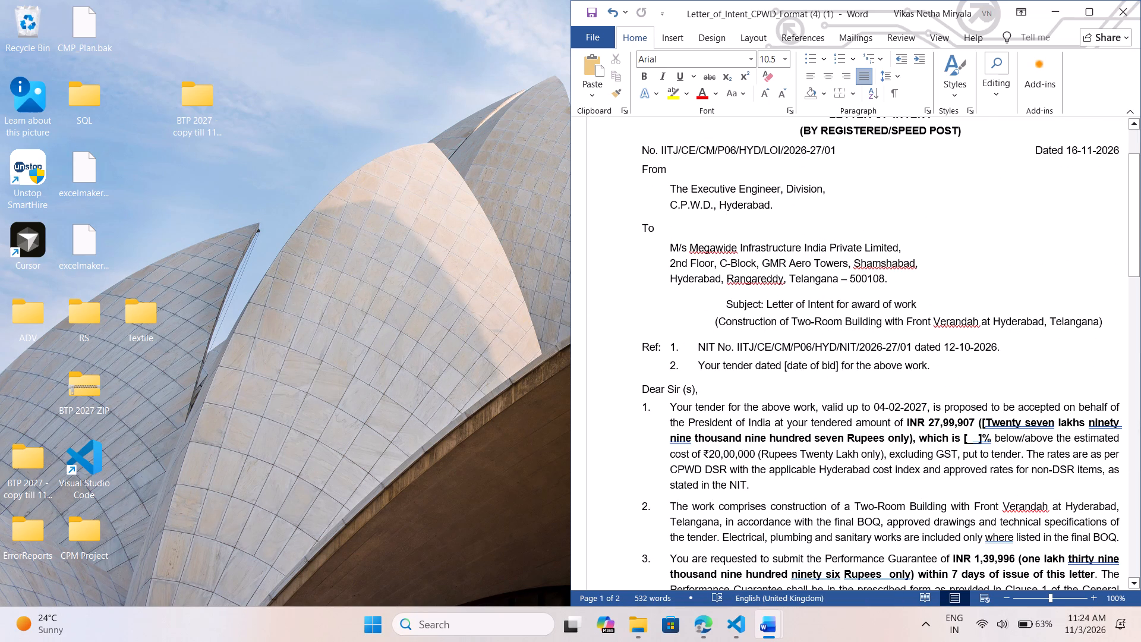
# Delete "President of India" after "on behalf of the" in paragraph 1.
pyautogui.click(772, 424)
pyautogui.press('BackSpace')
pyautogui.press('BackSpace')
pyautogui.press('BackSpace')
pyautogui.press('BackSpace')
pyautogui.press('BackSpace')
pyautogui.press('BackSpace')
pyautogui.press('BackSpace')
pyautogui.press('BackSpace')
pyautogui.press('BackSpace')
pyautogui.press('BackSpace')
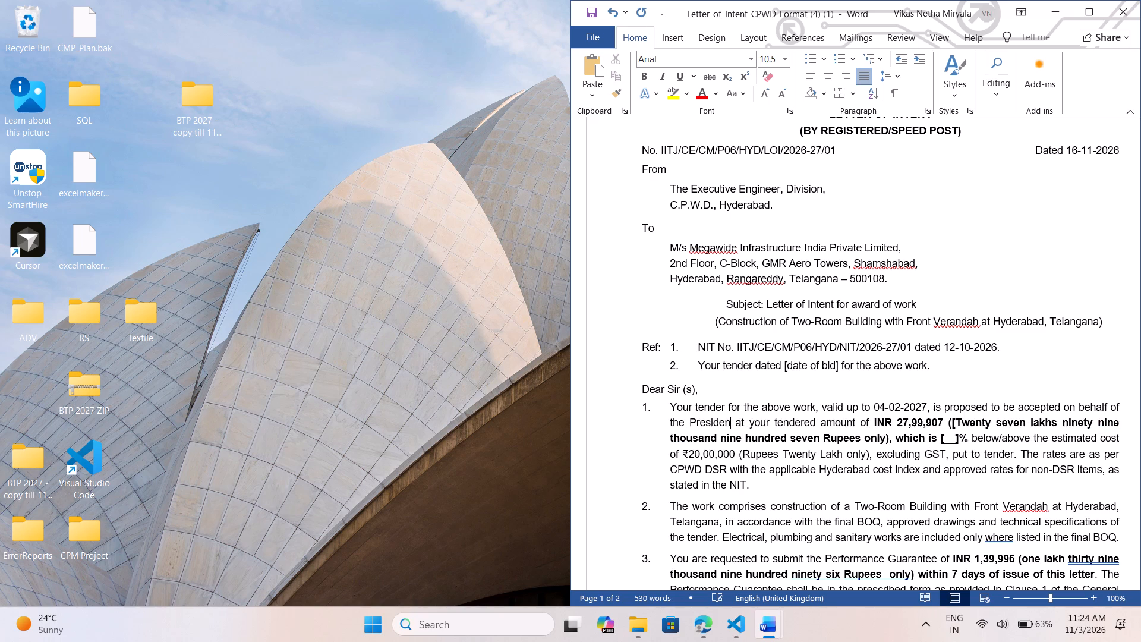
pyautogui.press('BackSpace')
pyautogui.press('BackSpace')
pyautogui.press('BackSpace')
pyautogui.press('BackSpace')
pyautogui.press('BackSpace')
pyautogui.press('BackSpace')
pyautogui.press('BackSpace')
pyautogui.press('BackSpace')
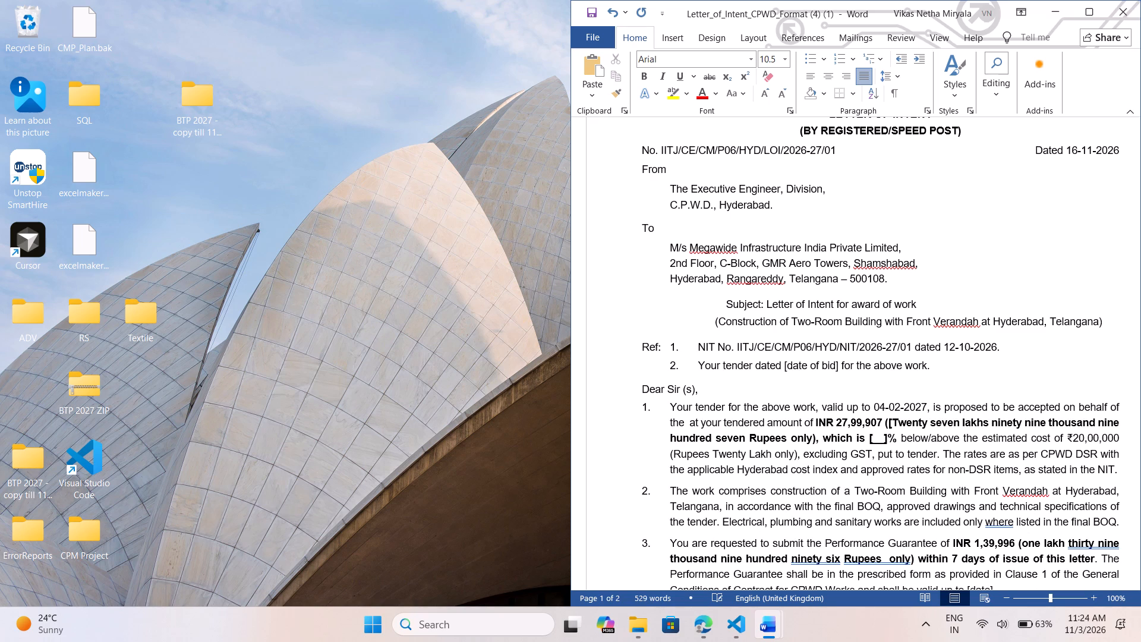
# Copy "Student Project Team — Group 3," from the signature block and paste it after "on behalf of the" in paragraph 1, preceded by a space.
pyautogui.scroll(-5, 772, 424)
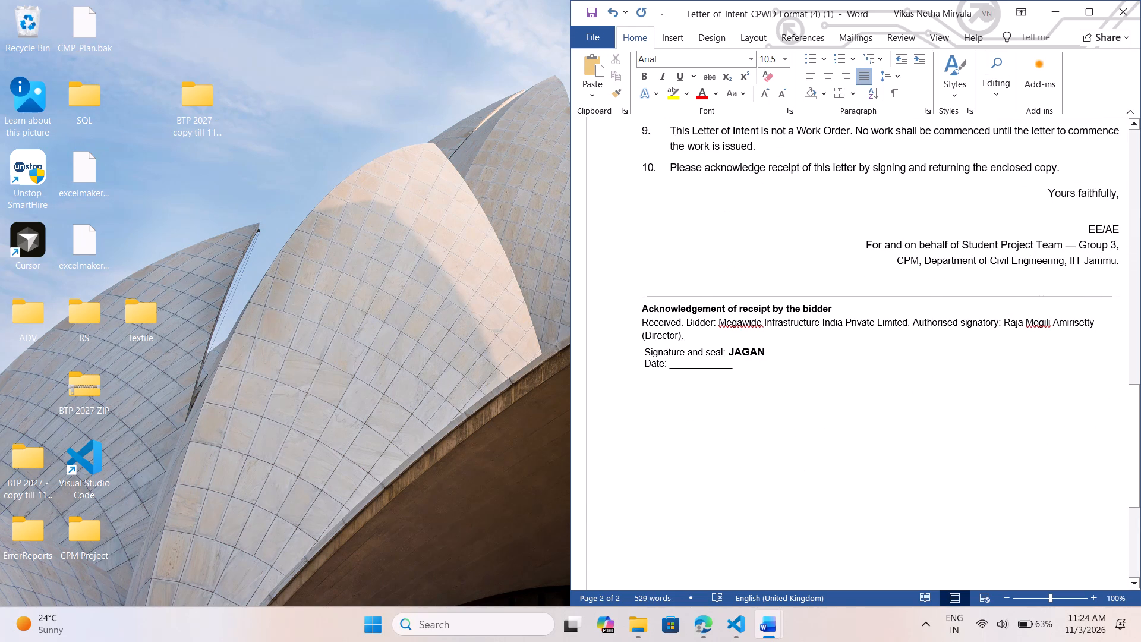
pyautogui.moveTo(962, 248); pyautogui.dragTo(1008, 245)
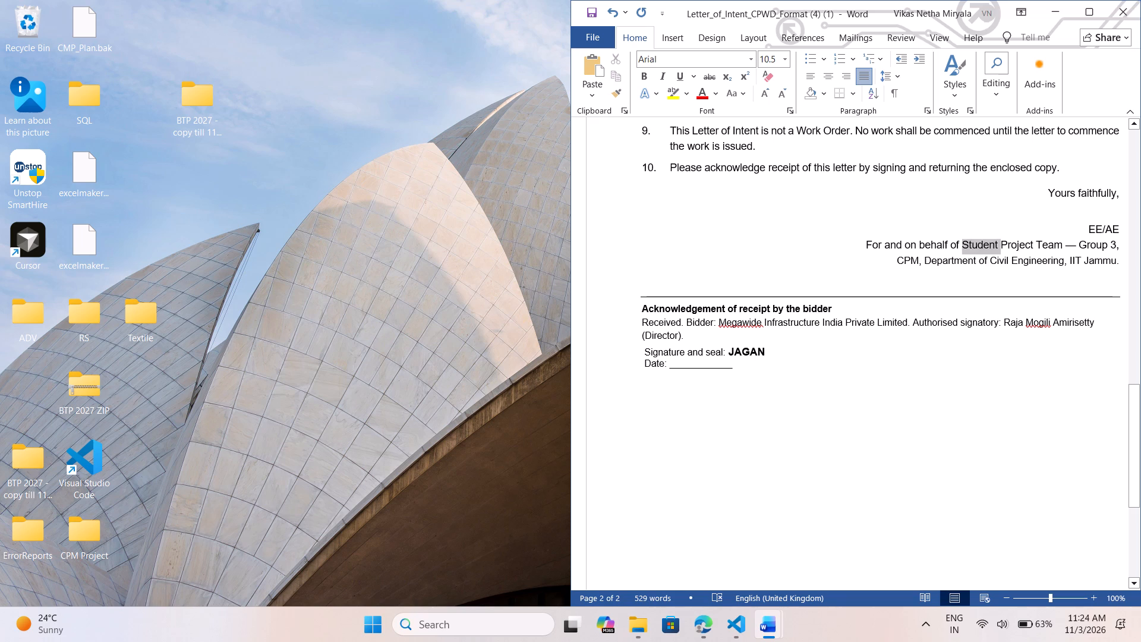
pyautogui.moveTo(1008, 245); pyautogui.dragTo(1117, 245)
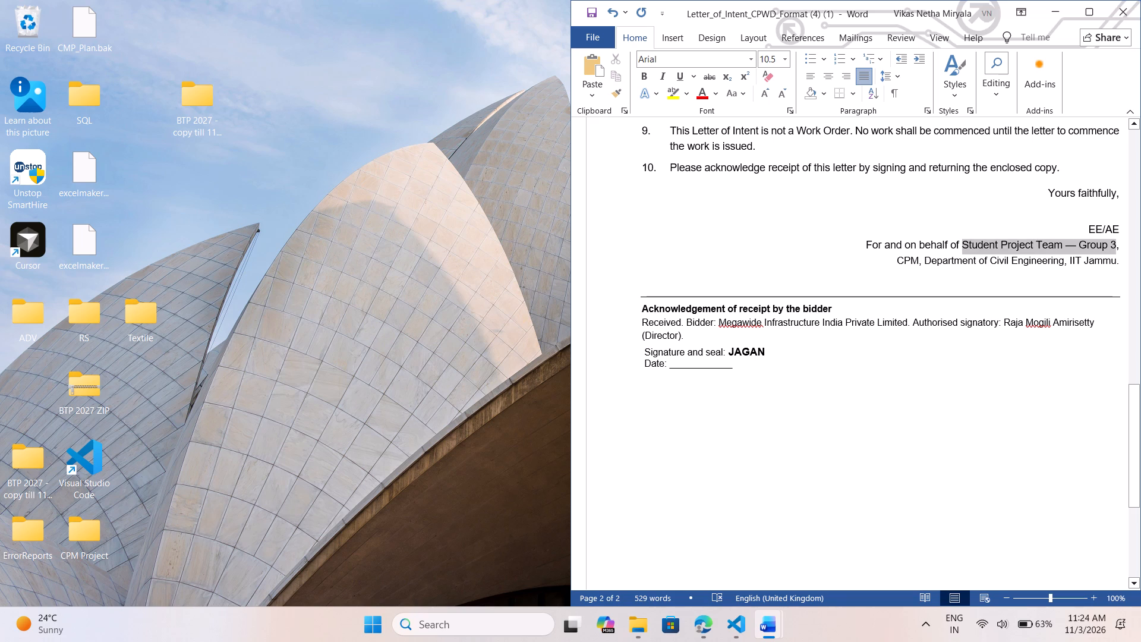
pyautogui.moveTo(1117, 245); pyautogui.dragTo(1119, 246)
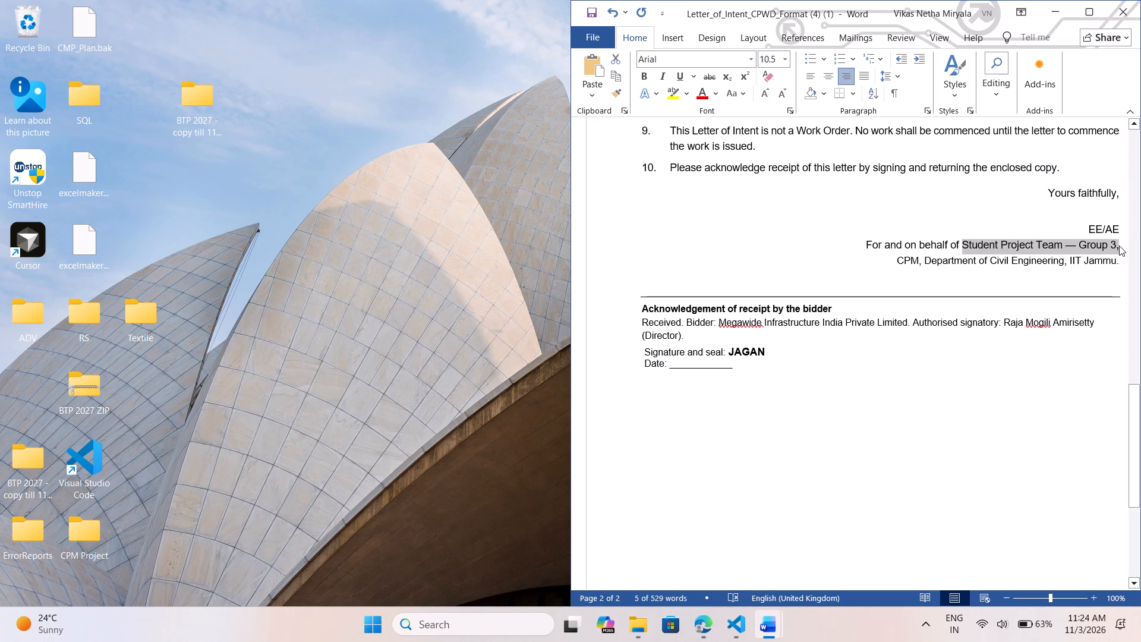
pyautogui.hotkey('ctrl', 'c')
pyautogui.scroll(7, 818, 244)
pyautogui.scroll(-1, 818, 244)
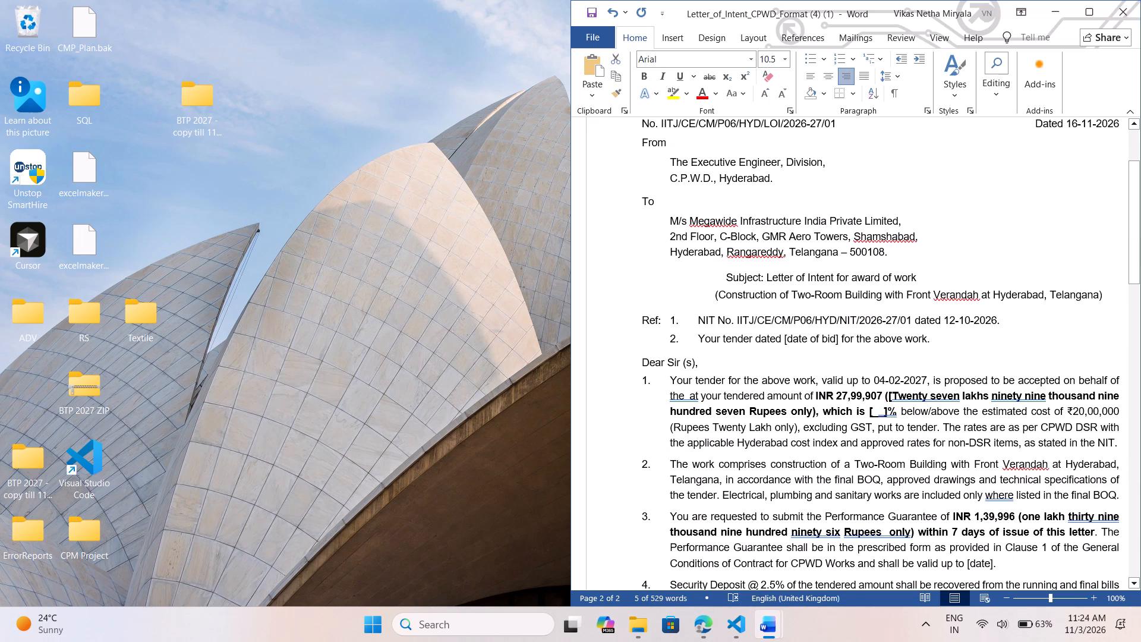
pyautogui.click(682, 395)
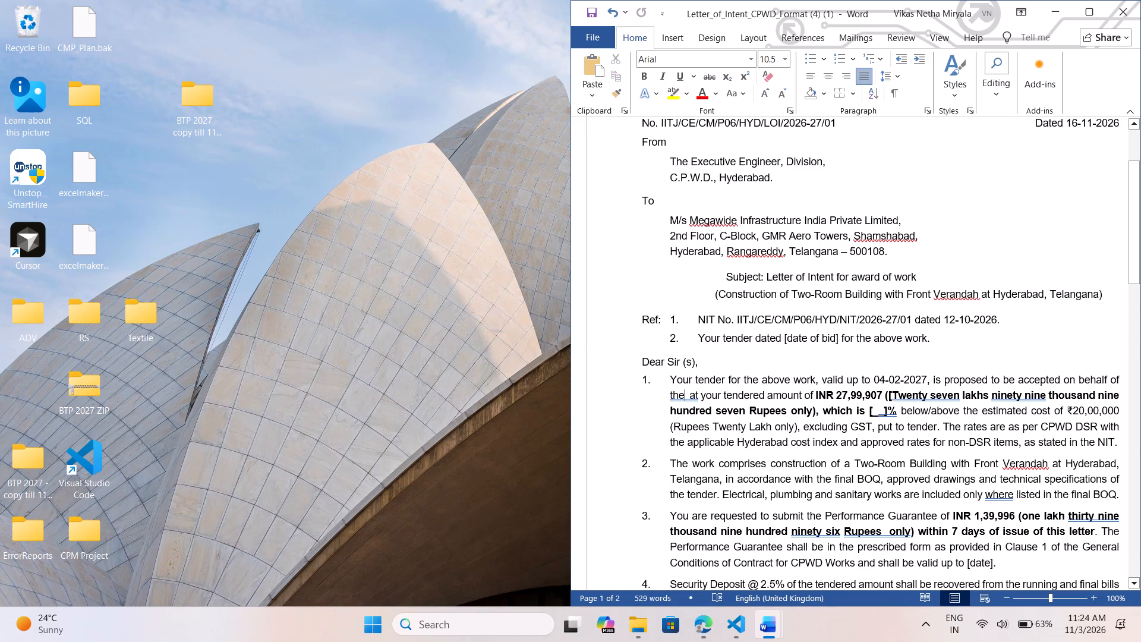
pyautogui.press('space')
pyautogui.hotkey('ctrl', 'v')
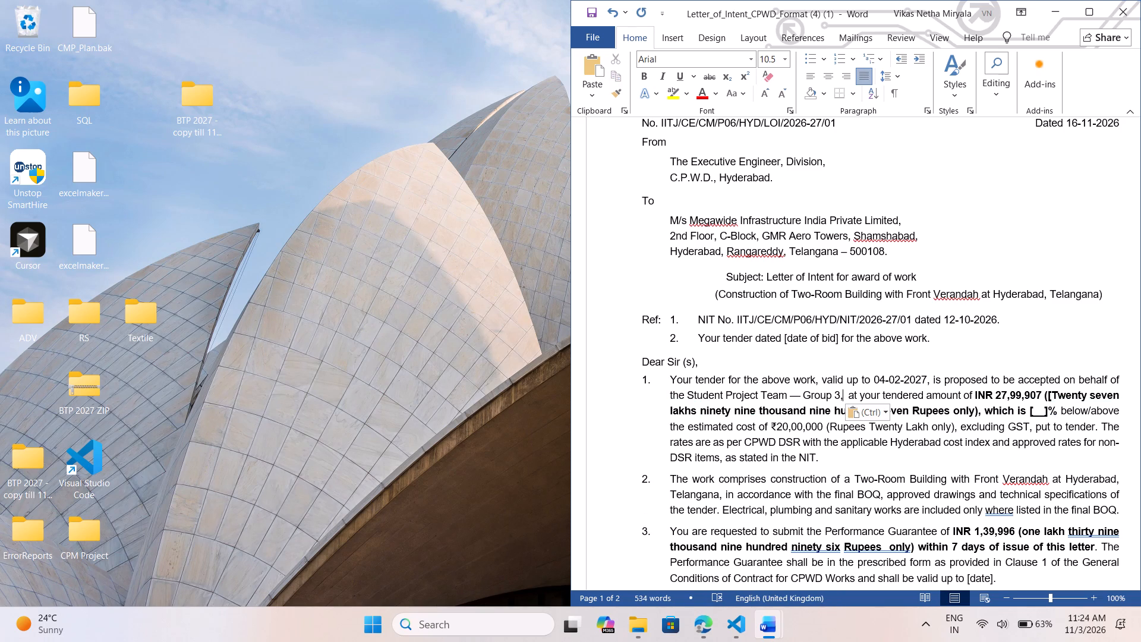
# Replace the rupee symbol before the estimated cost in paragraph 1 with INR, followed by a space.
pyautogui.scroll(-1, 904, 518)
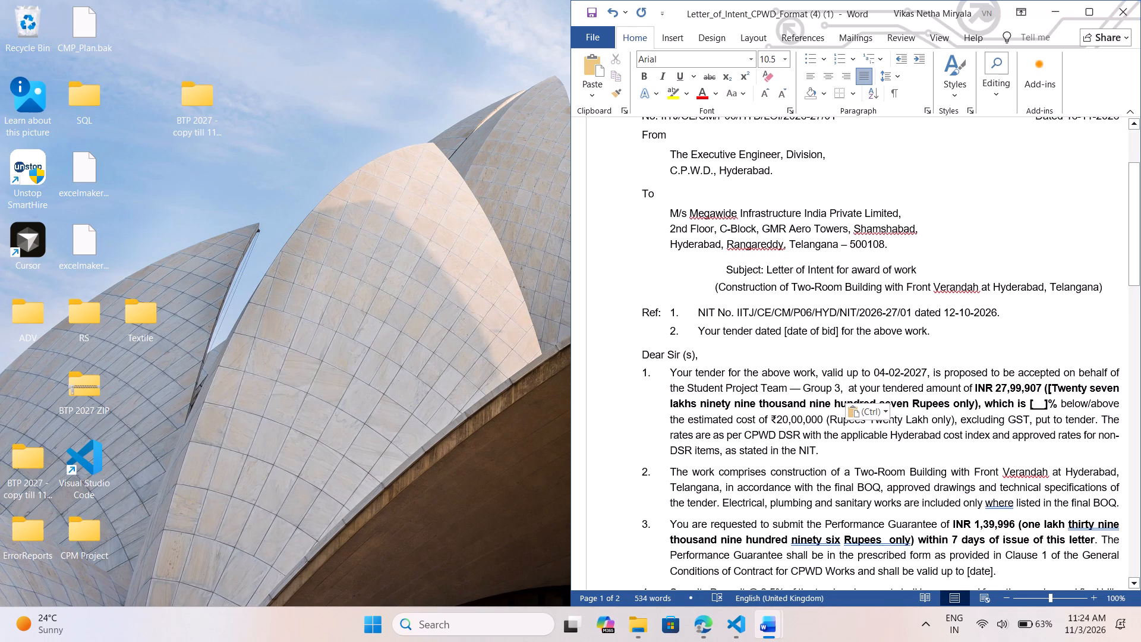
pyautogui.scroll(-1, 904, 518)
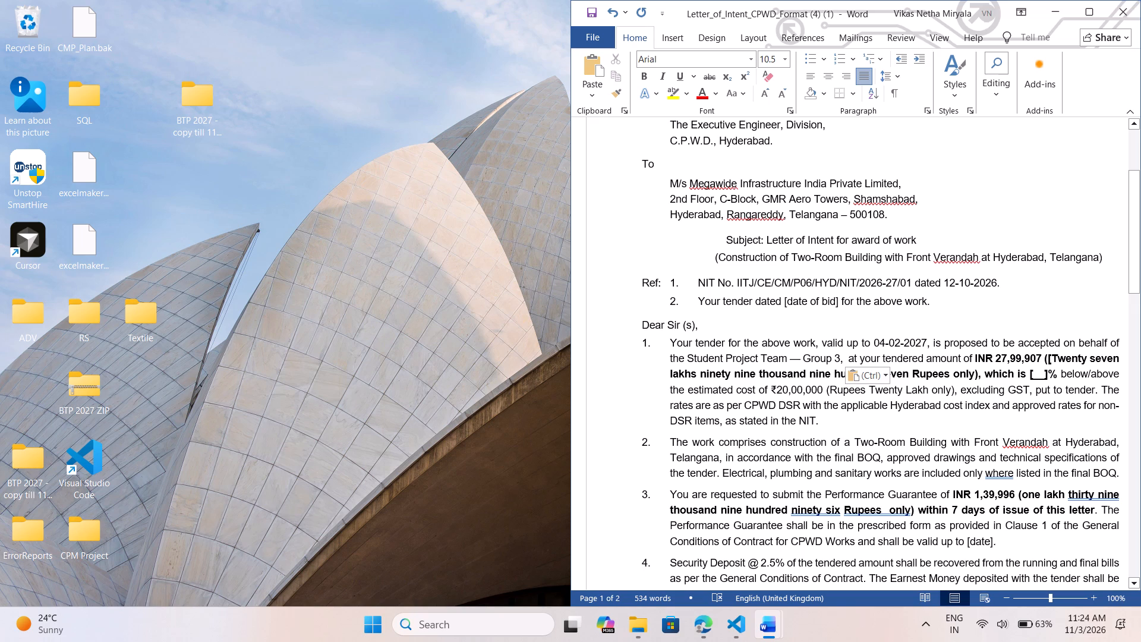
pyautogui.click(778, 389)
pyautogui.press('BackSpace')
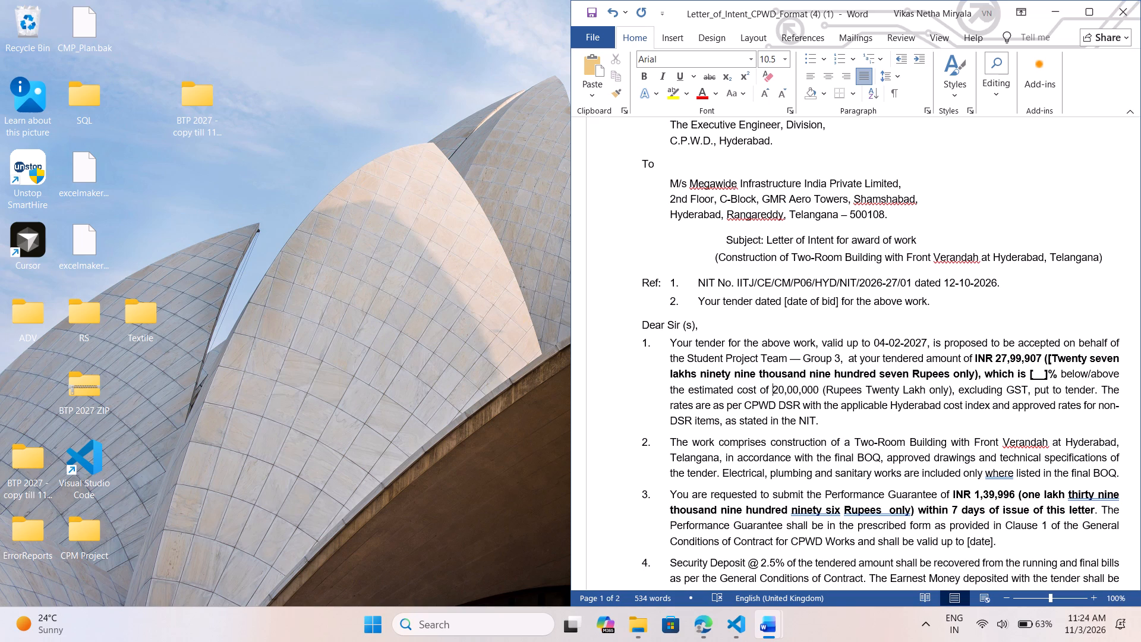
pyautogui.write('INR')
pyautogui.press('space')
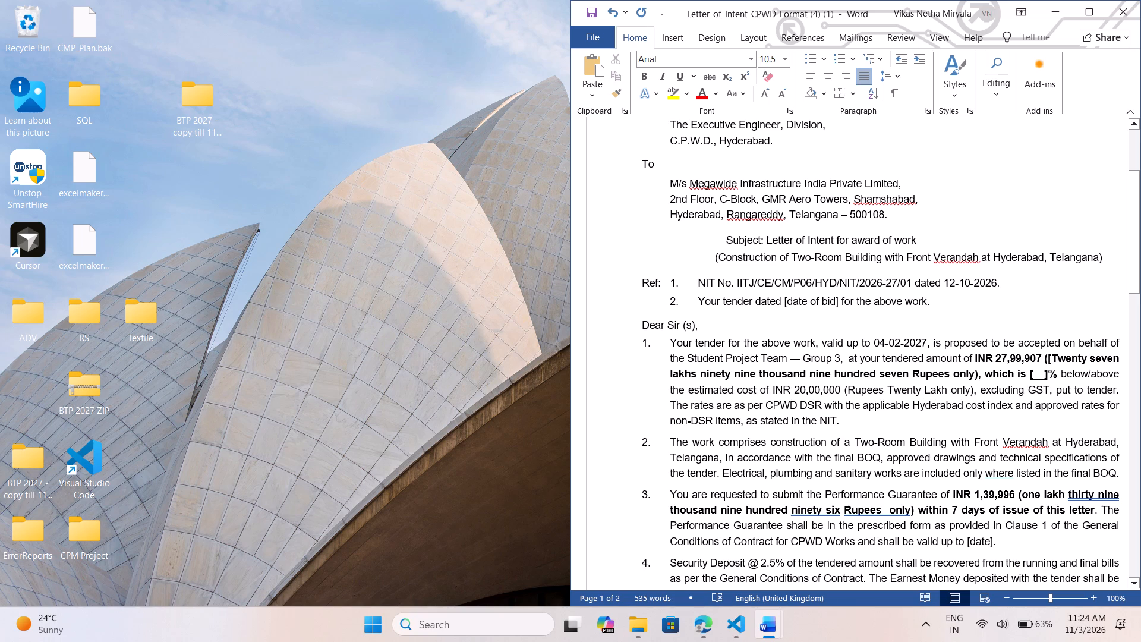
# Change the estimated cost figure in paragraph 1 to 20,85,088.
pyautogui.click(817, 389)
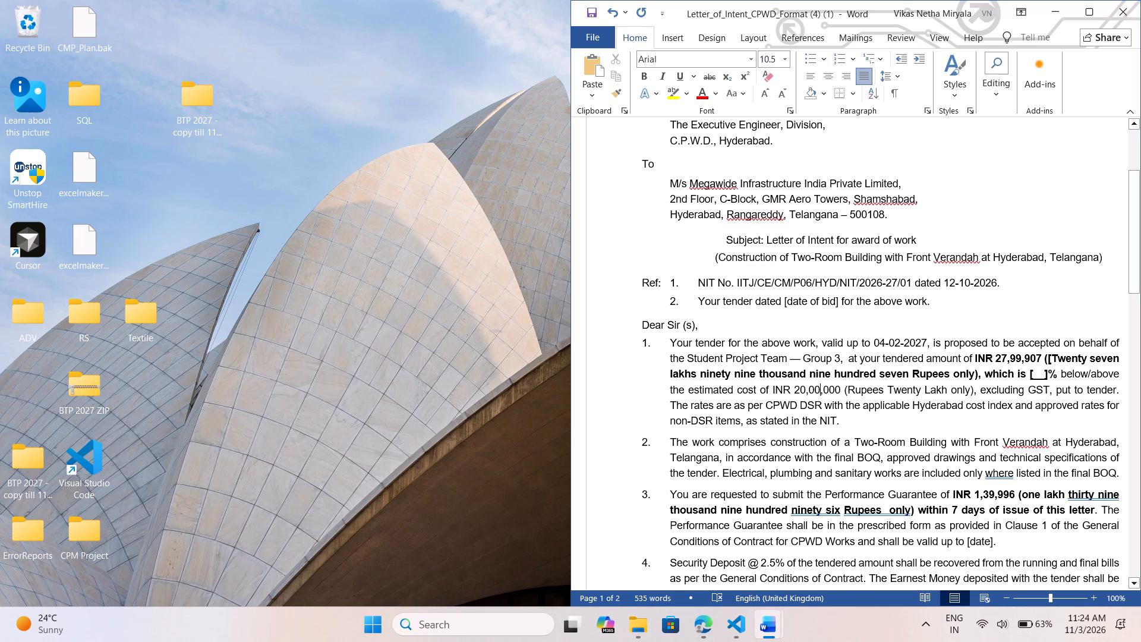
pyautogui.click(817, 389)
pyautogui.press('BackSpace')
pyautogui.press('BackSpace')
pyautogui.write('85')
pyautogui.press('space')
pyautogui.press('BackSpace')
pyautogui.click(841, 391)
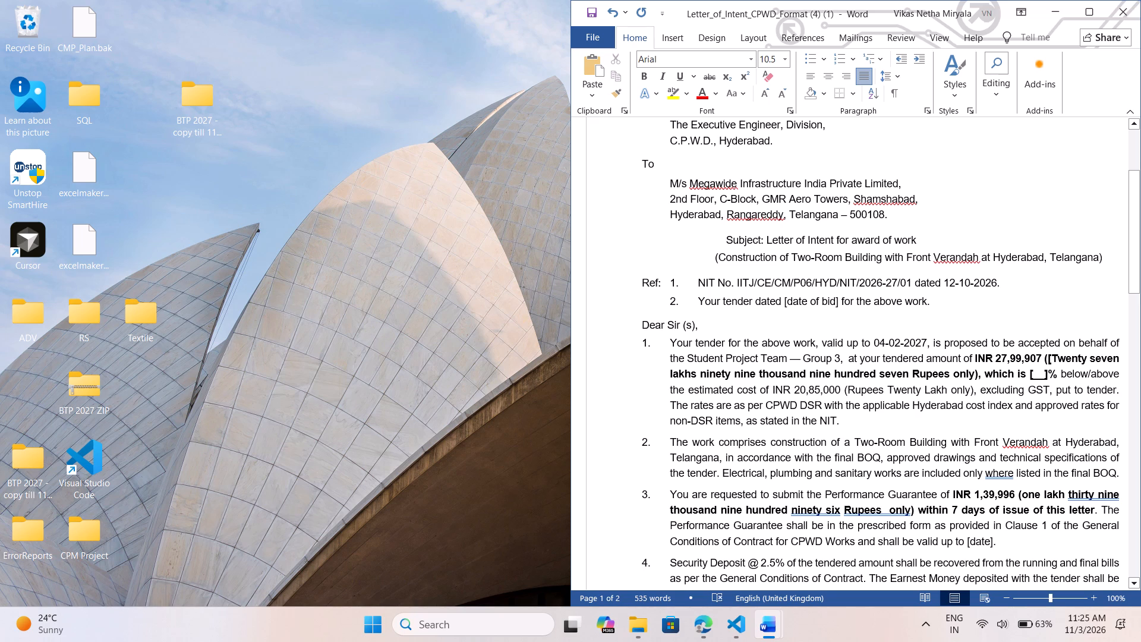
pyautogui.press('BackSpace')
pyautogui.press('BackSpace')
pyautogui.write('88')
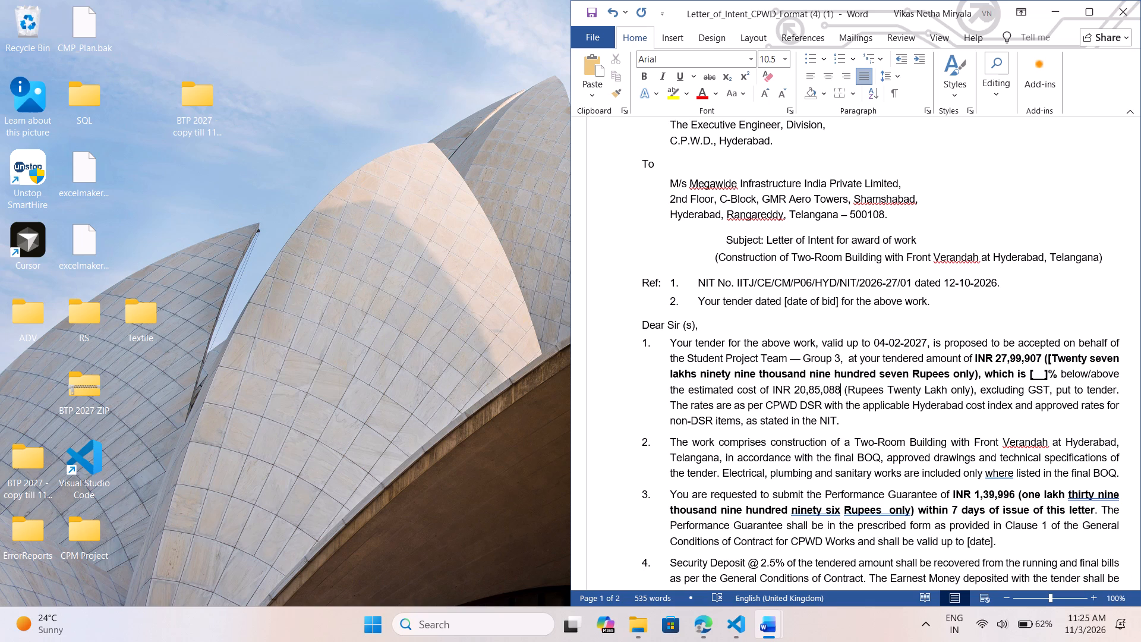
# Start editing the bracketed amount in words after the estimated cost in paragraph 1.
pyautogui.click(973, 391)
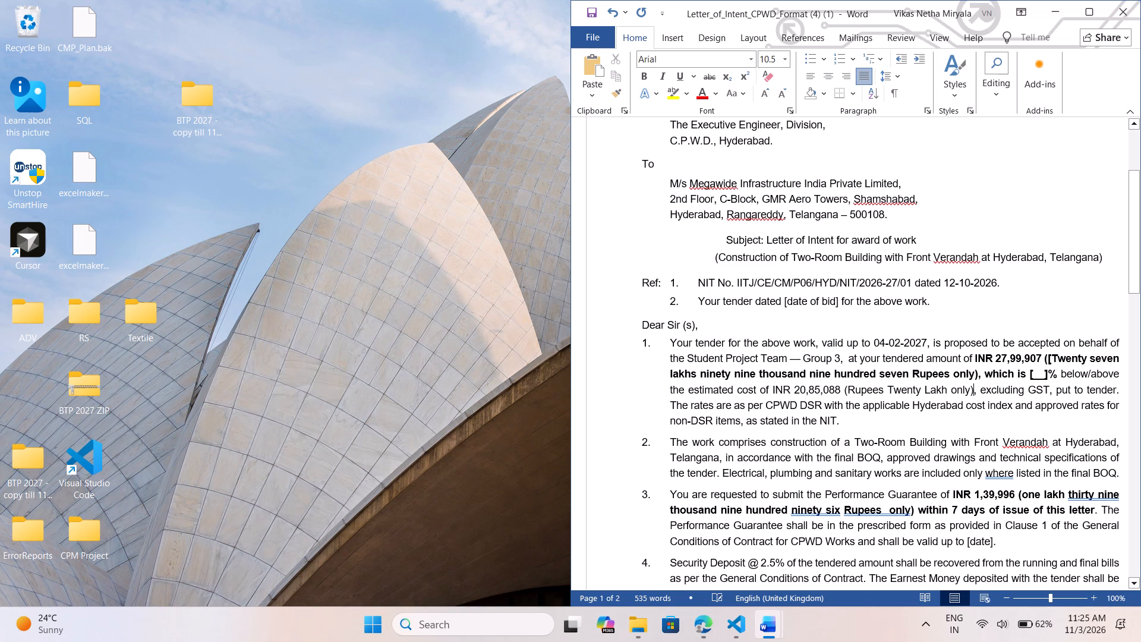
pyautogui.click(969, 390)
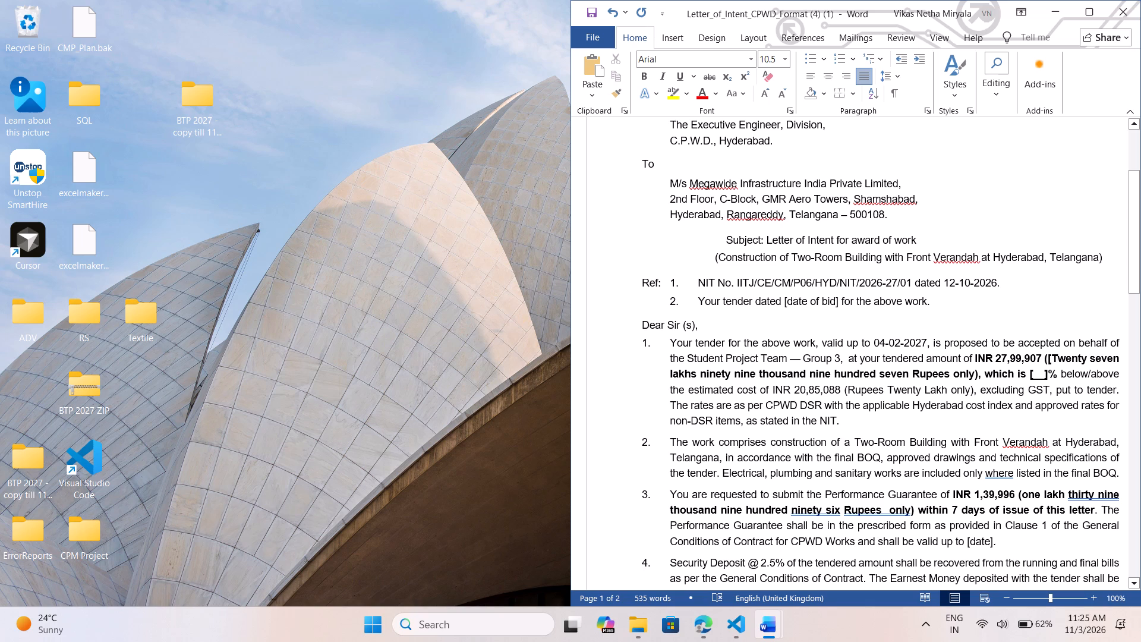
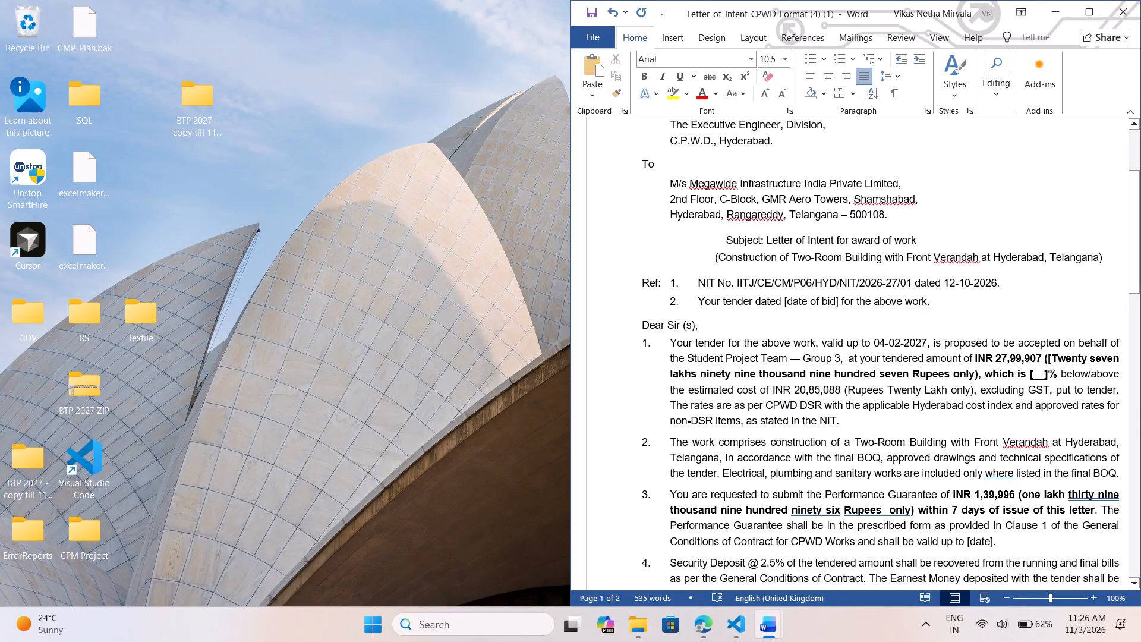
# Delete "Twenty Lakh only" from the bracketed words after the estimated cost in paragraph 1, keeping "Rupees".
pyautogui.press('BackSpace')
pyautogui.press('BackSpace')
pyautogui.press('BackSpace')
pyautogui.press('BackSpace')
pyautogui.press('BackSpace')
pyautogui.press('BackSpace')
pyautogui.press('BackSpace')
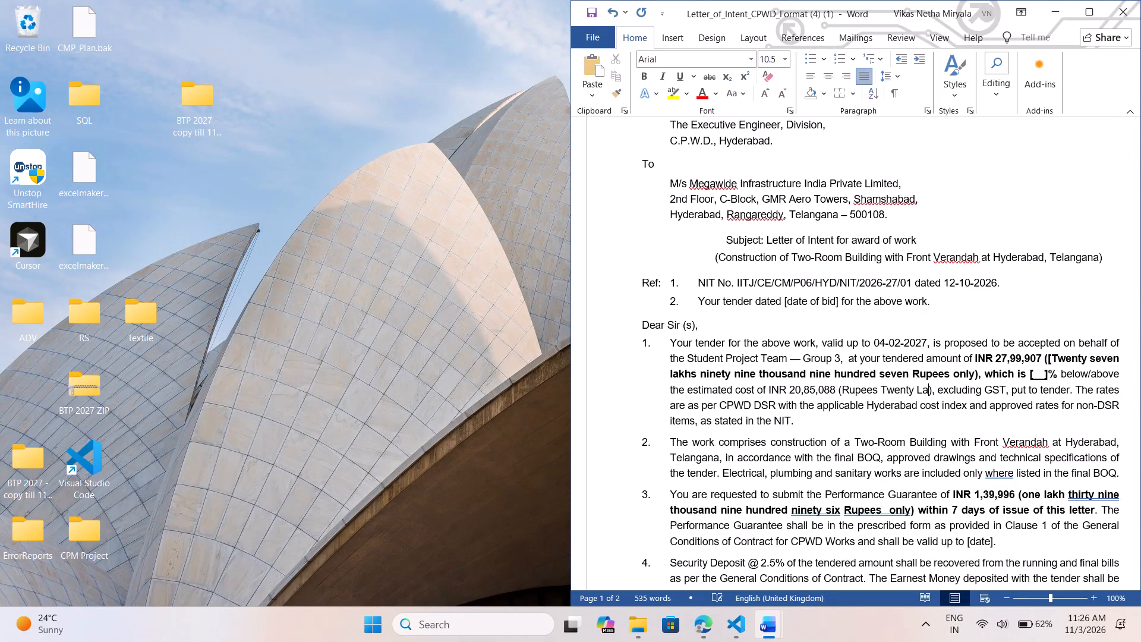
pyautogui.press('BackSpace')
pyautogui.press('BackSpace')
pyautogui.press('BackSpace')
pyautogui.press('BackSpace')
pyautogui.press('BackSpace')
pyautogui.press('BackSpace')
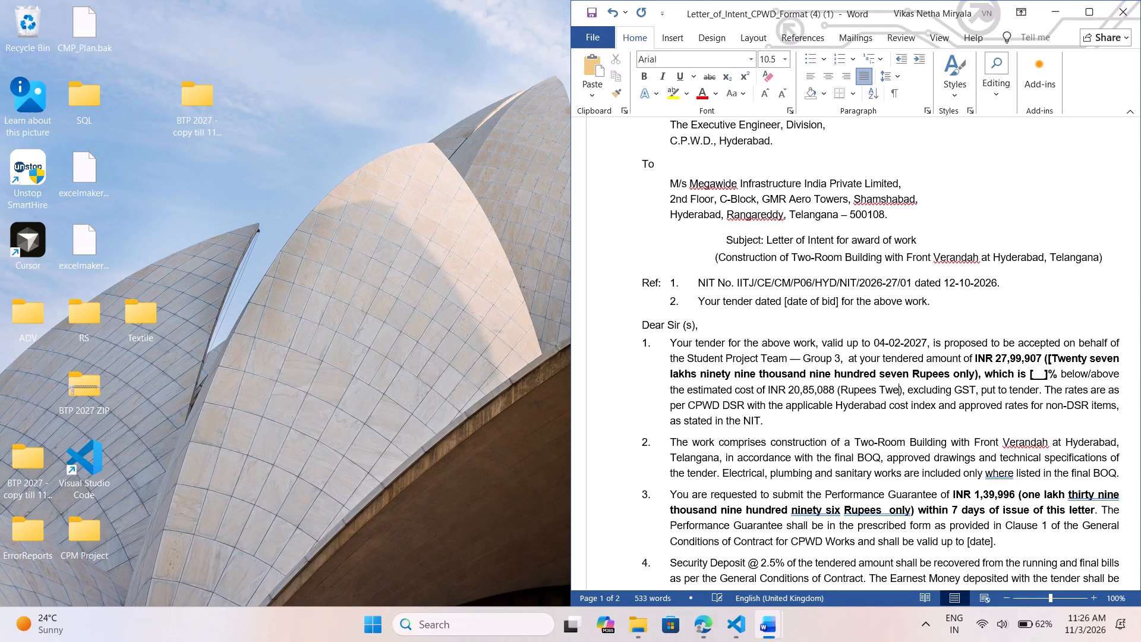
pyautogui.press('BackSpace')
pyautogui.press('BackSpace')
pyautogui.press('BackSpace')
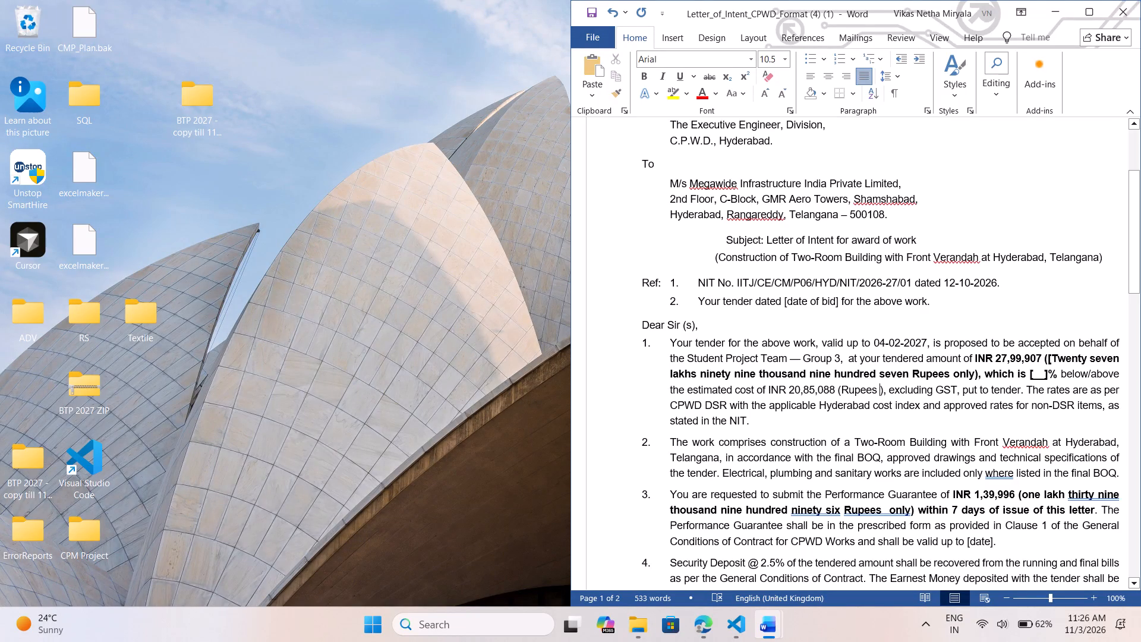
# Insert "twenty lakhs eighty five thousand eighty eight" before "Rupees" in the bracketed words after the estimated cost in paragraph 1.
pyautogui.click(839, 389)
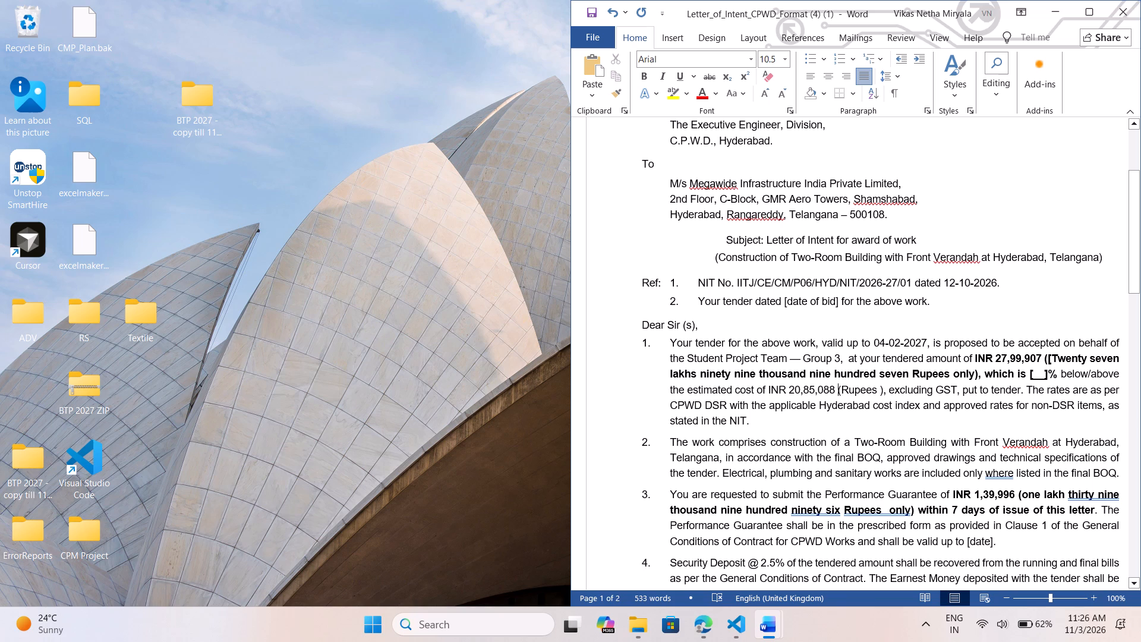
pyautogui.click(840, 389)
pyautogui.write('twent')
pyautogui.press('space')
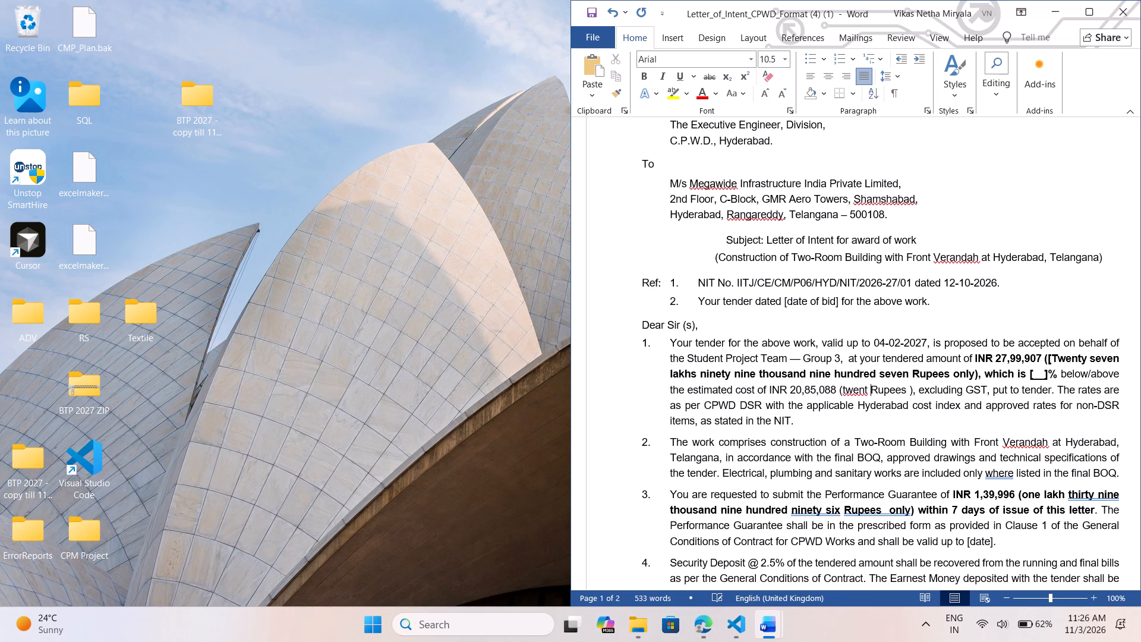
pyautogui.press('BackSpace')
pyautogui.write('y')
pyautogui.press('space')
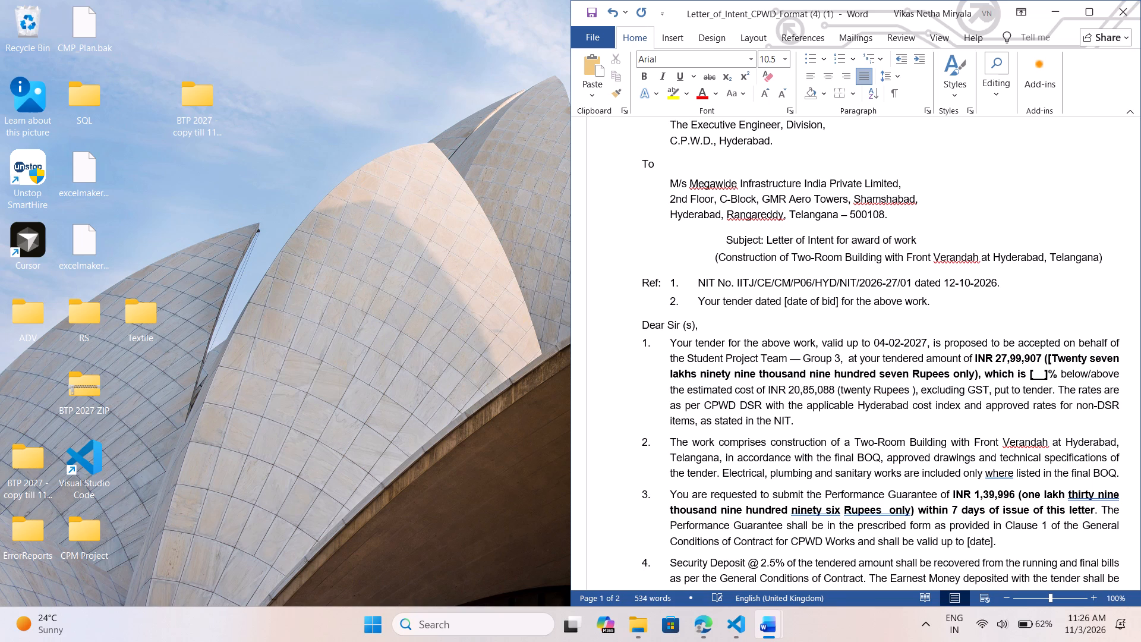
pyautogui.write('lakha')
pyautogui.press('BackSpace')
pyautogui.press('BackSpace')
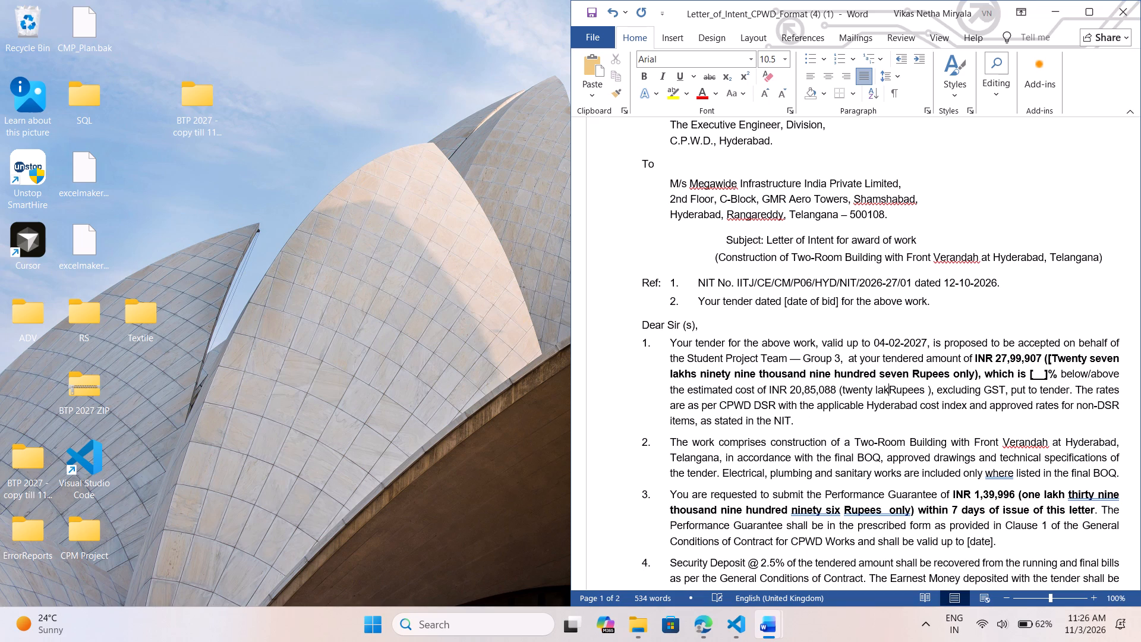
pyautogui.write('hs')
pyautogui.press('space')
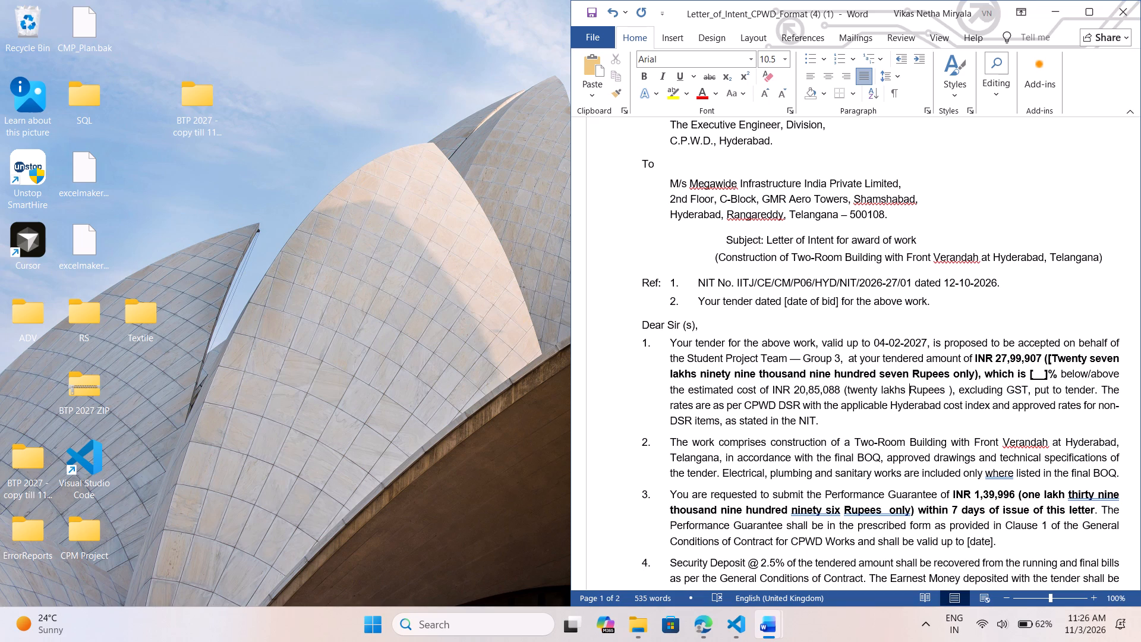
pyautogui.write('eigthy')
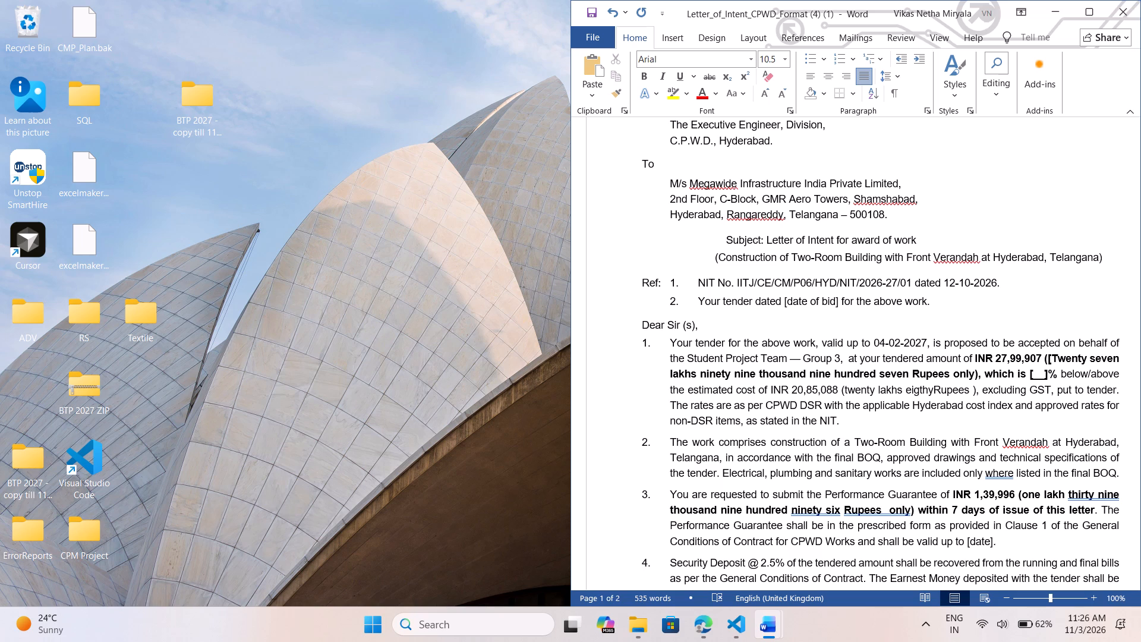
pyautogui.press('space')
pyautogui.write('five')
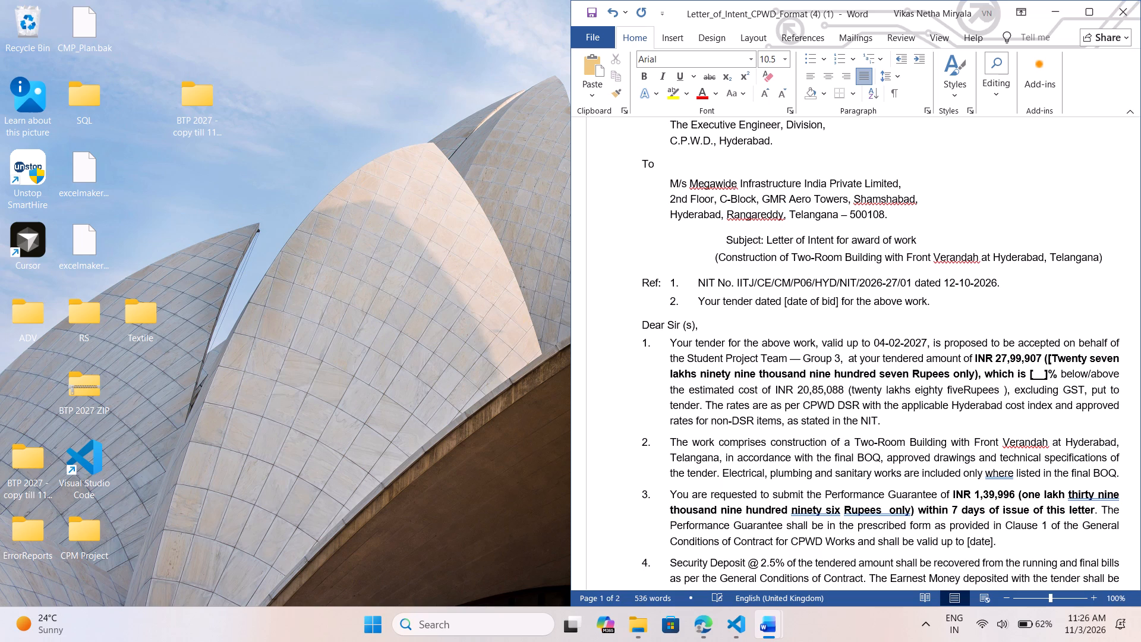
pyautogui.press('space')
pyautogui.write('thousands')
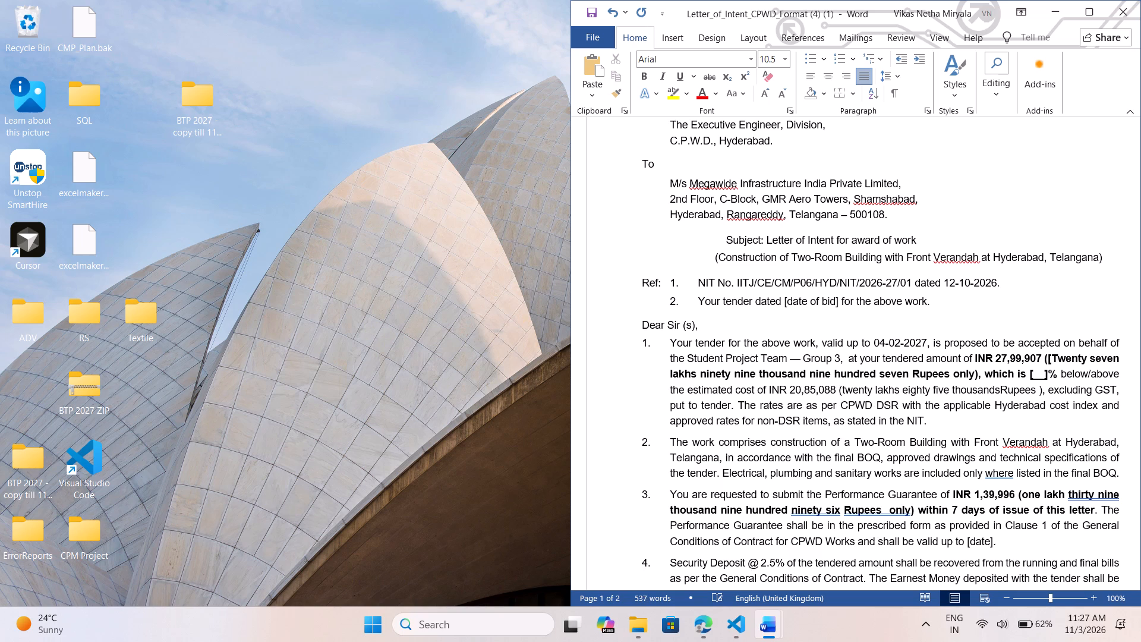
pyautogui.press('space')
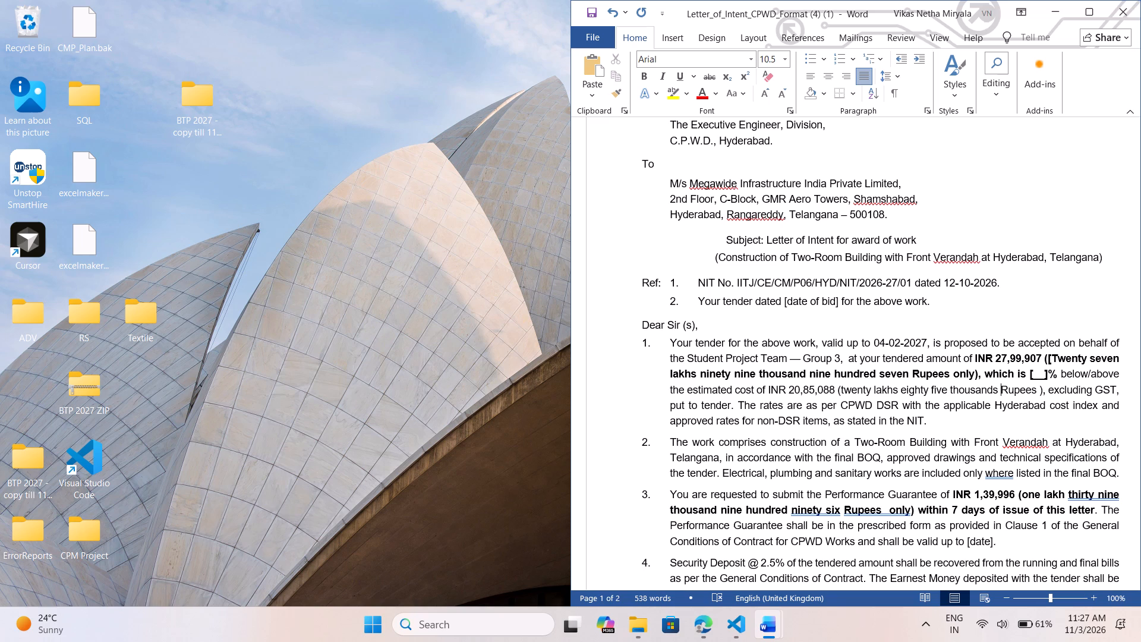
pyautogui.press('BackSpace')
pyautogui.press('BackSpace')
pyautogui.press('space')
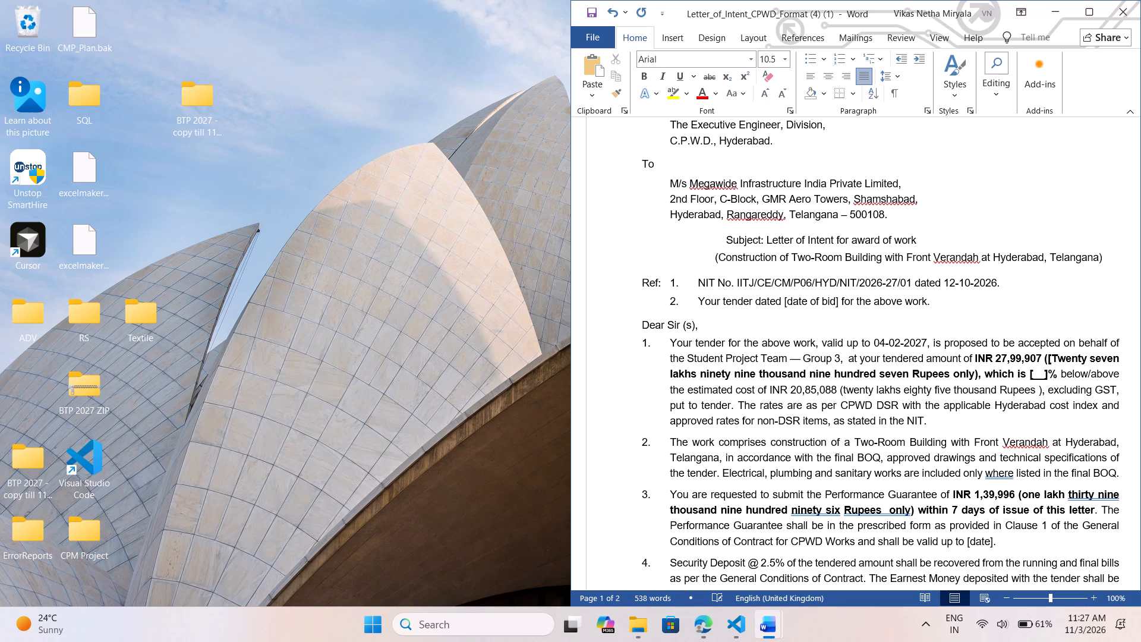
pyautogui.write('eighty')
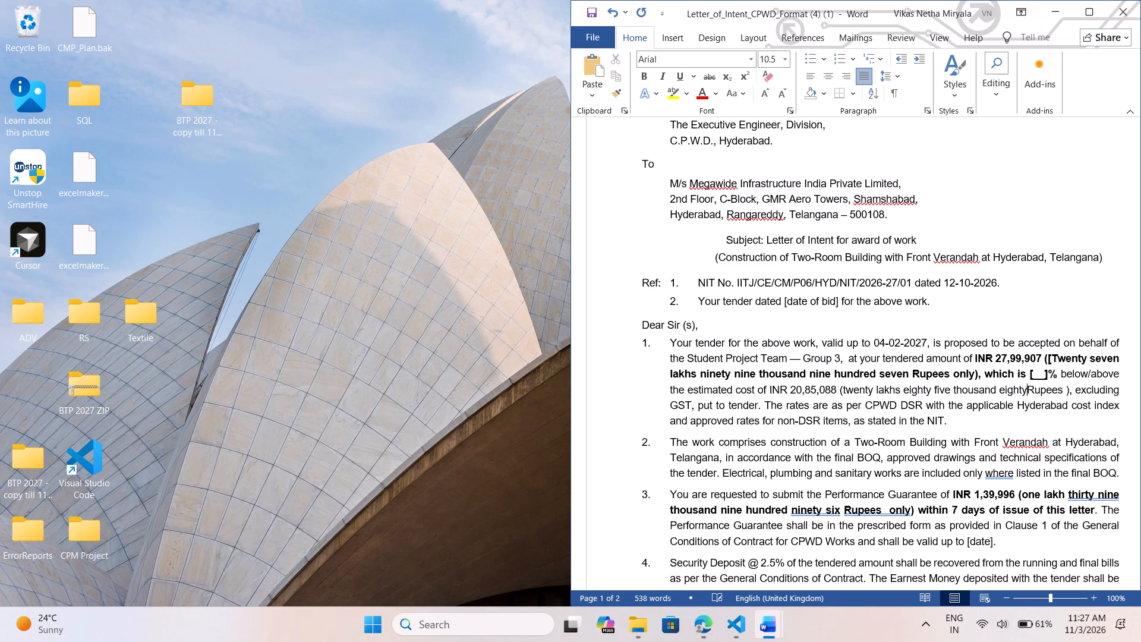
pyautogui.press('space')
pyautogui.write('eight')
pyautogui.press('space')
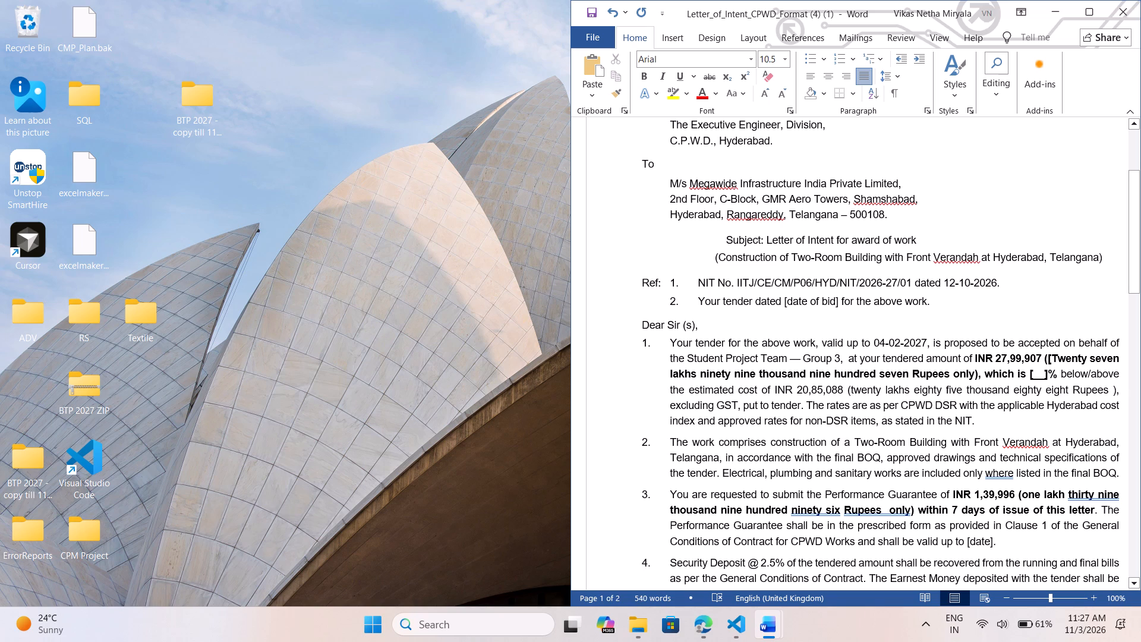
# Add "only" after "Rupees" in the bracketed words for the estimated cost in paragraph 1.
pyautogui.click(1110, 391)
pyautogui.press('space')
pyautogui.write('only')
pyautogui.press('space')
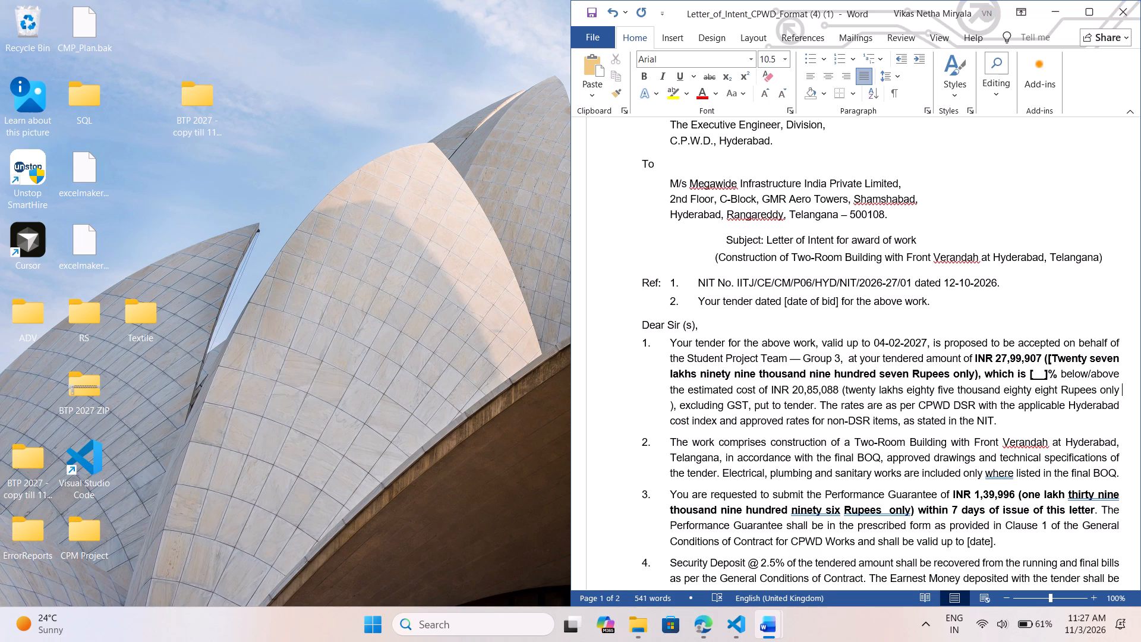
# Remove the space between the estimated cost figure and its opening bracket in paragraph 1.
pyautogui.click(840, 392)
pyautogui.press('BackSpace')
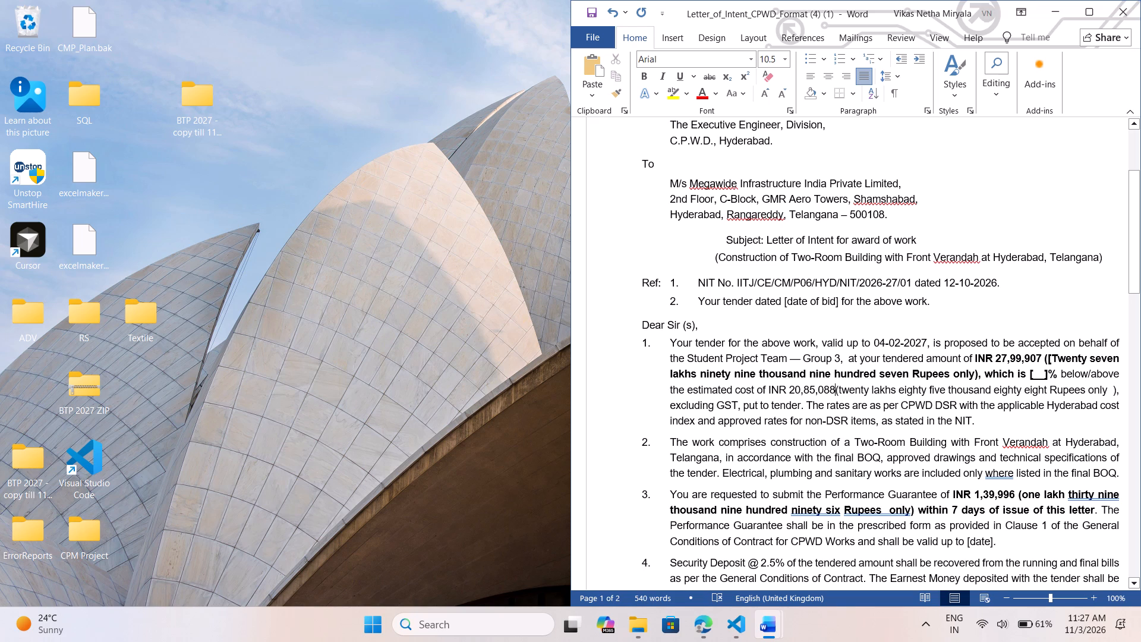
# Review the letter's numbered paragraphs, signature block and bidder acknowledgement, and return to the address block and paragraph 1.
pyautogui.scroll(-3, 723, 413)
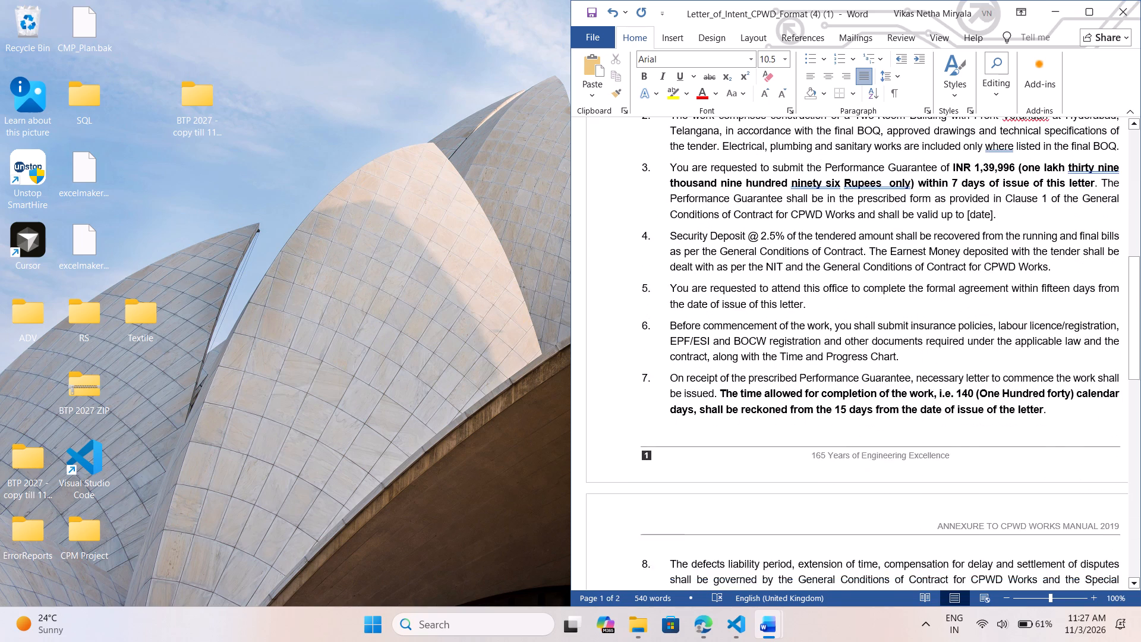
pyautogui.scroll(-3, 723, 413)
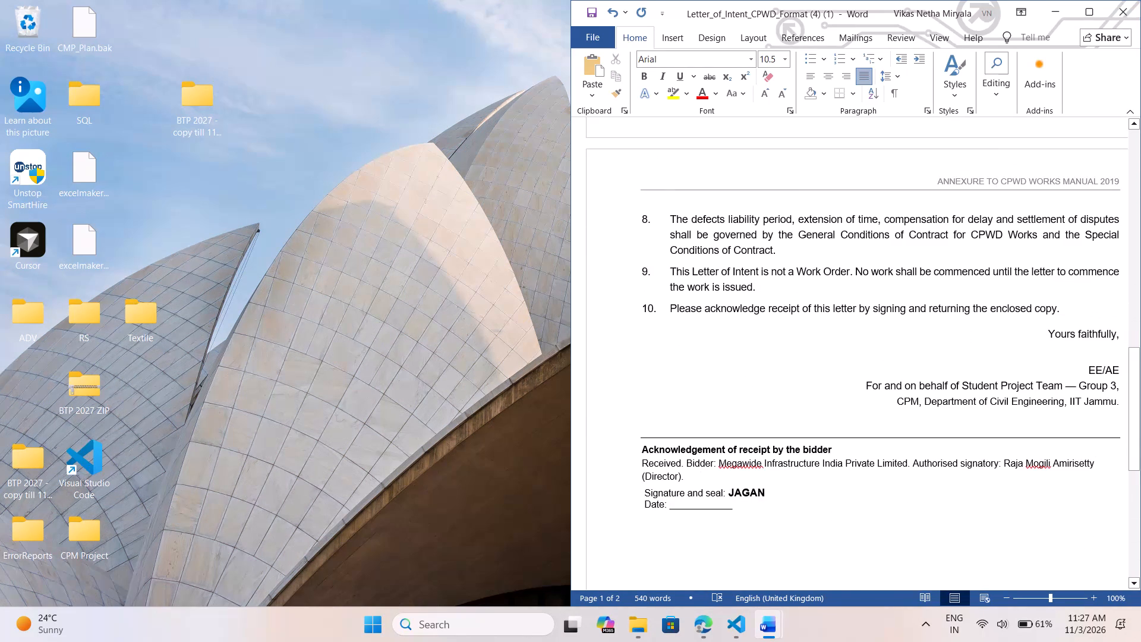
pyautogui.scroll(2, 723, 413)
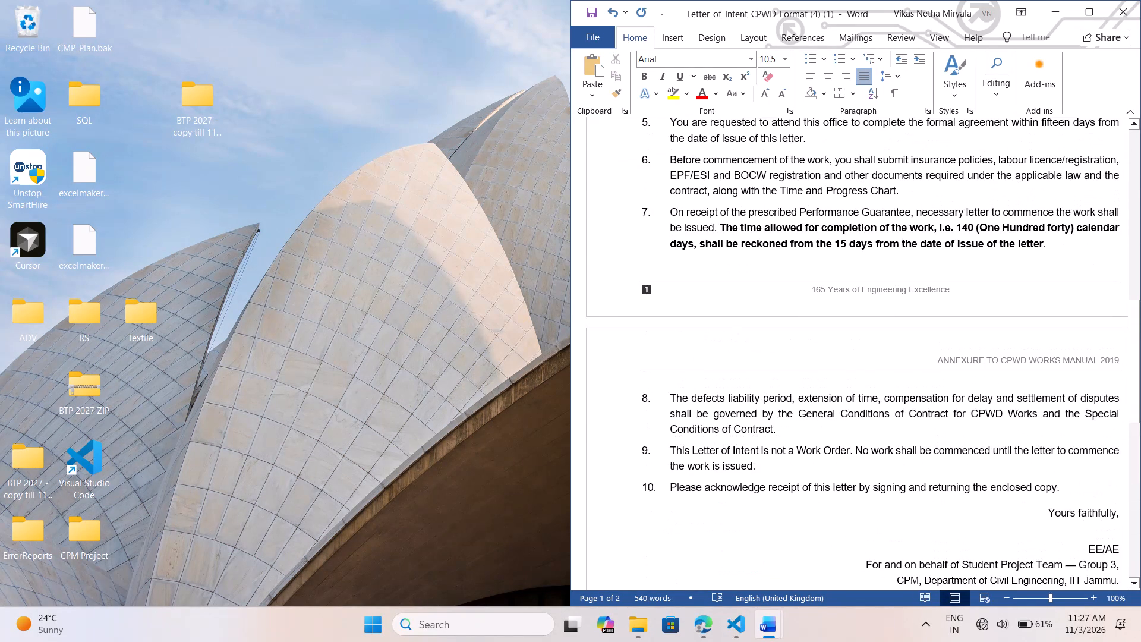
pyautogui.scroll(1, 723, 413)
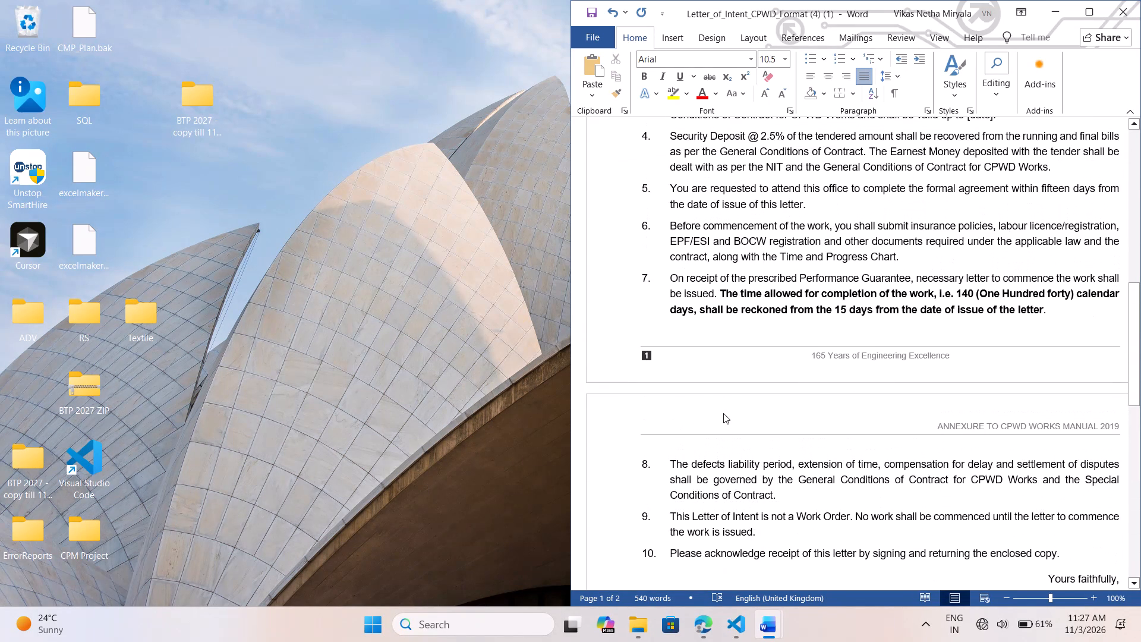
pyautogui.scroll(4, 723, 413)
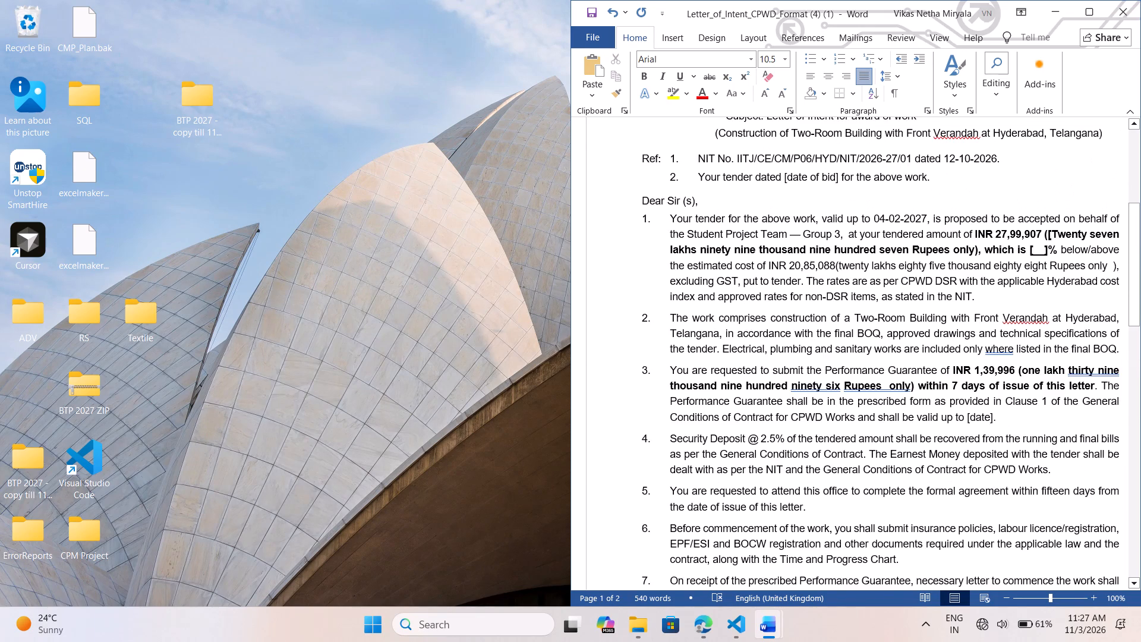
pyautogui.scroll(1, 723, 413)
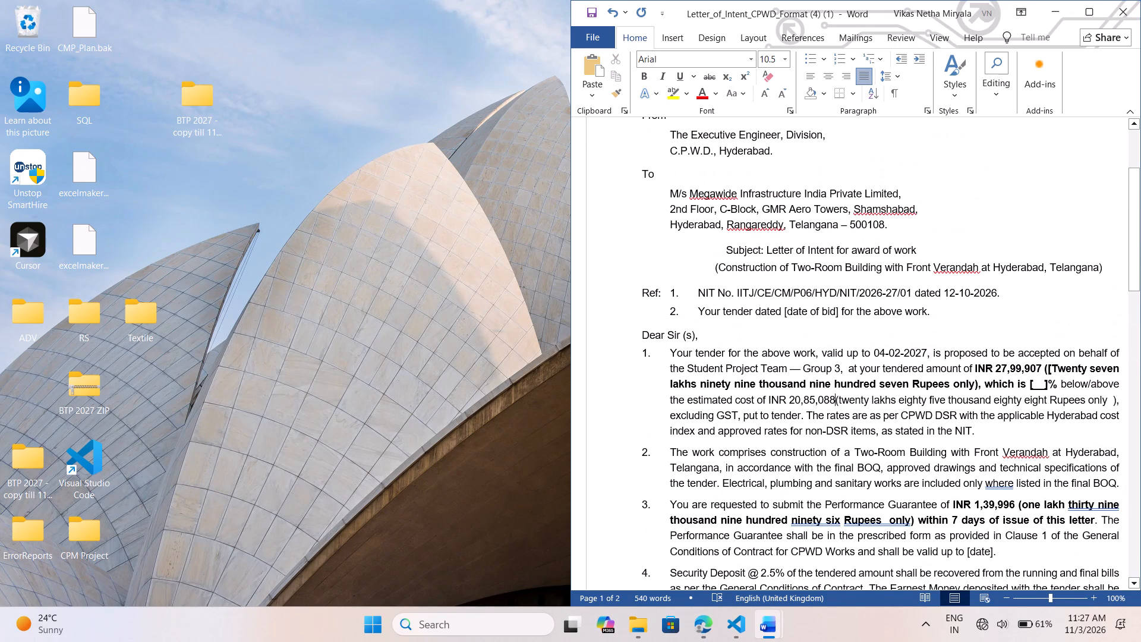
pyautogui.hscroll(-2, 723, 413)
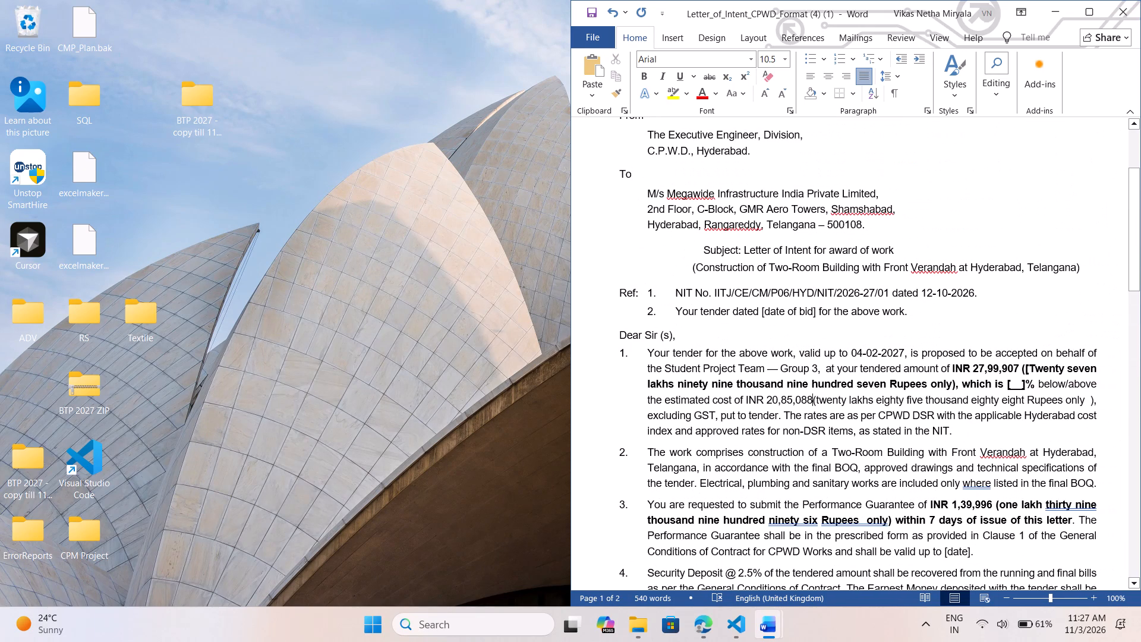
pyautogui.hscroll(-1, 723, 413)
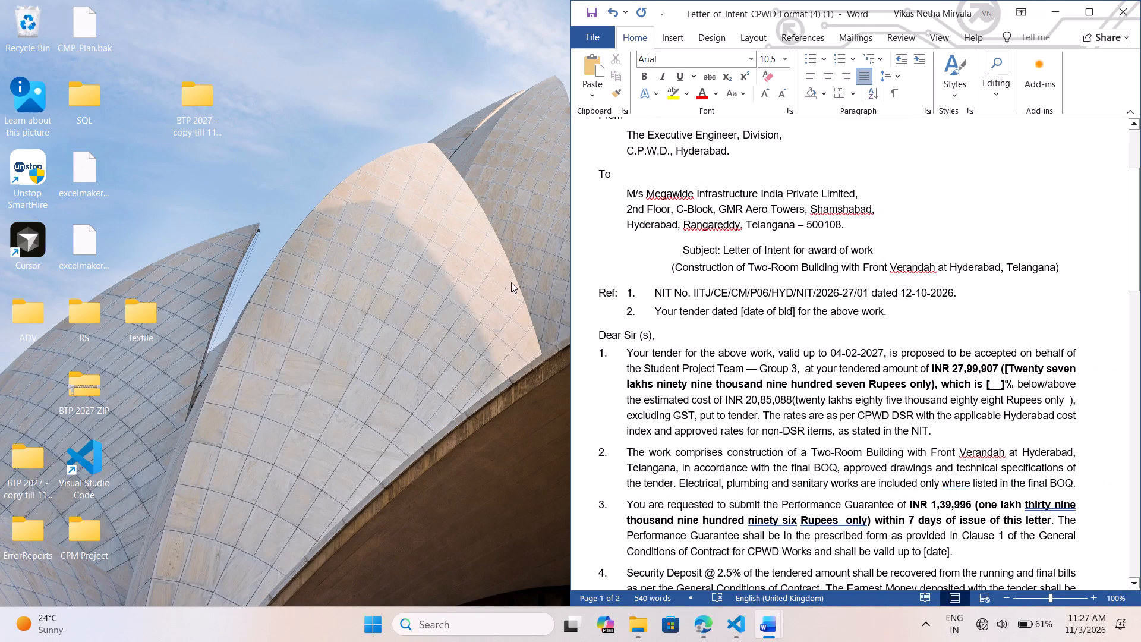
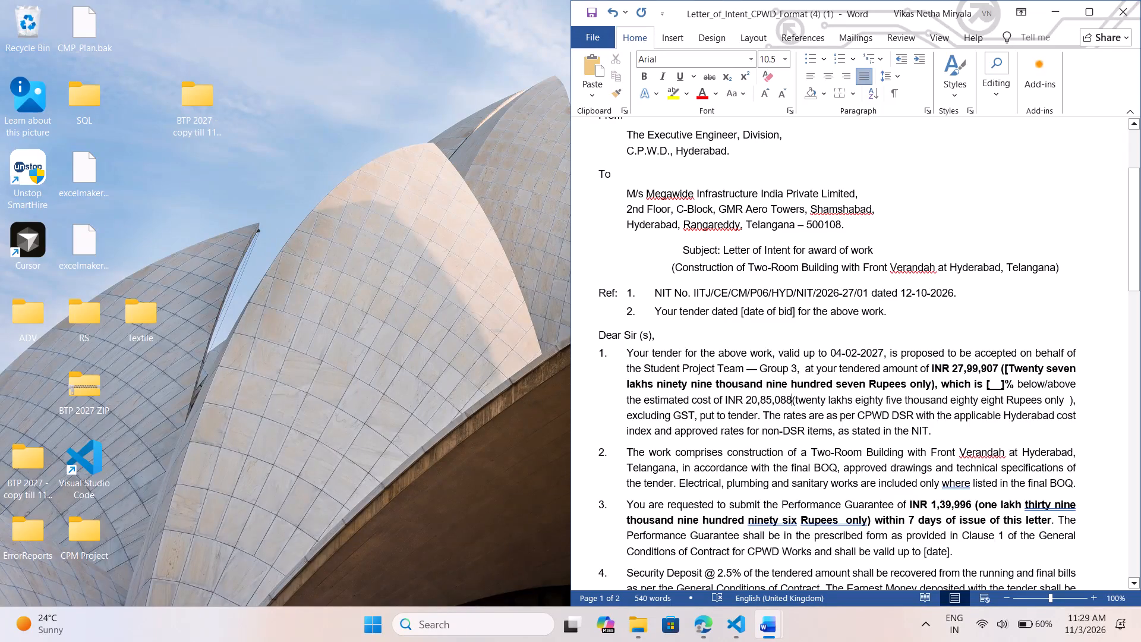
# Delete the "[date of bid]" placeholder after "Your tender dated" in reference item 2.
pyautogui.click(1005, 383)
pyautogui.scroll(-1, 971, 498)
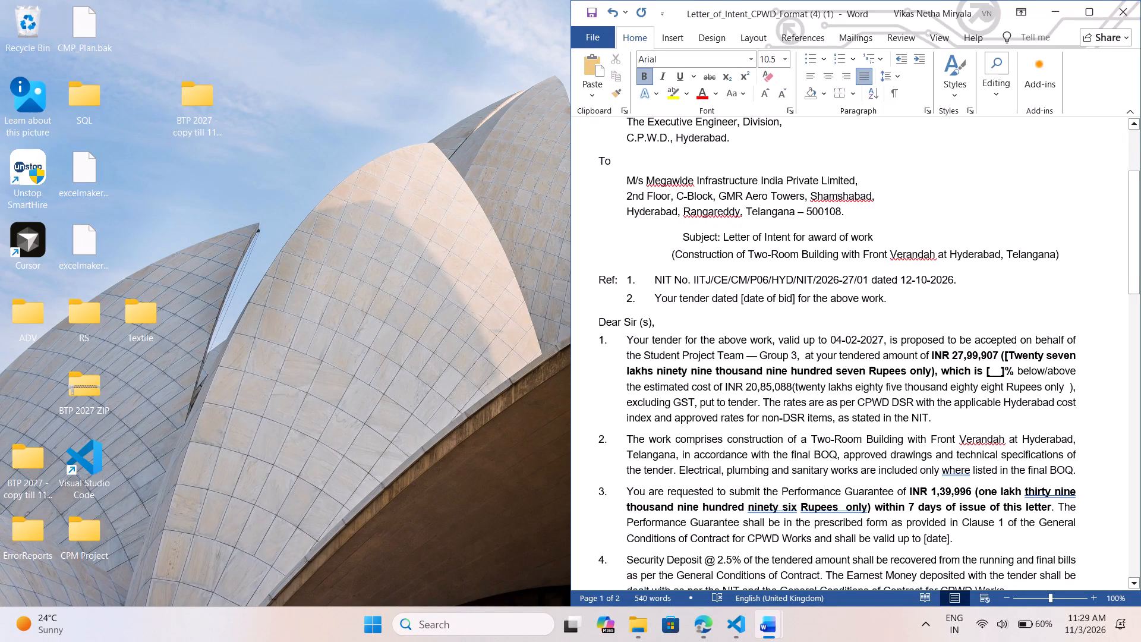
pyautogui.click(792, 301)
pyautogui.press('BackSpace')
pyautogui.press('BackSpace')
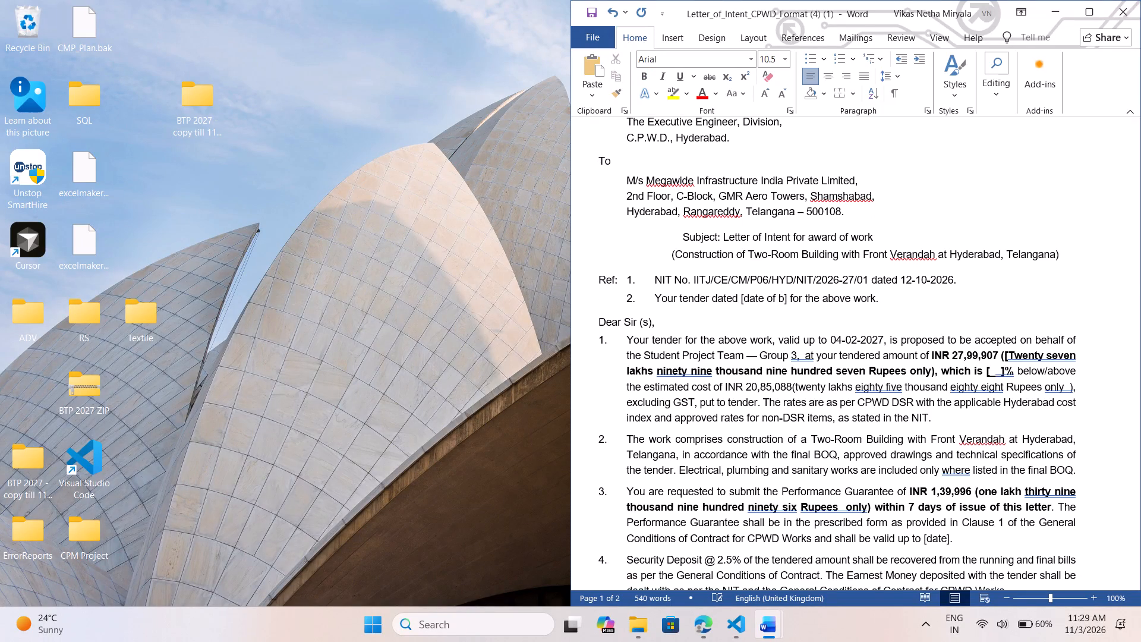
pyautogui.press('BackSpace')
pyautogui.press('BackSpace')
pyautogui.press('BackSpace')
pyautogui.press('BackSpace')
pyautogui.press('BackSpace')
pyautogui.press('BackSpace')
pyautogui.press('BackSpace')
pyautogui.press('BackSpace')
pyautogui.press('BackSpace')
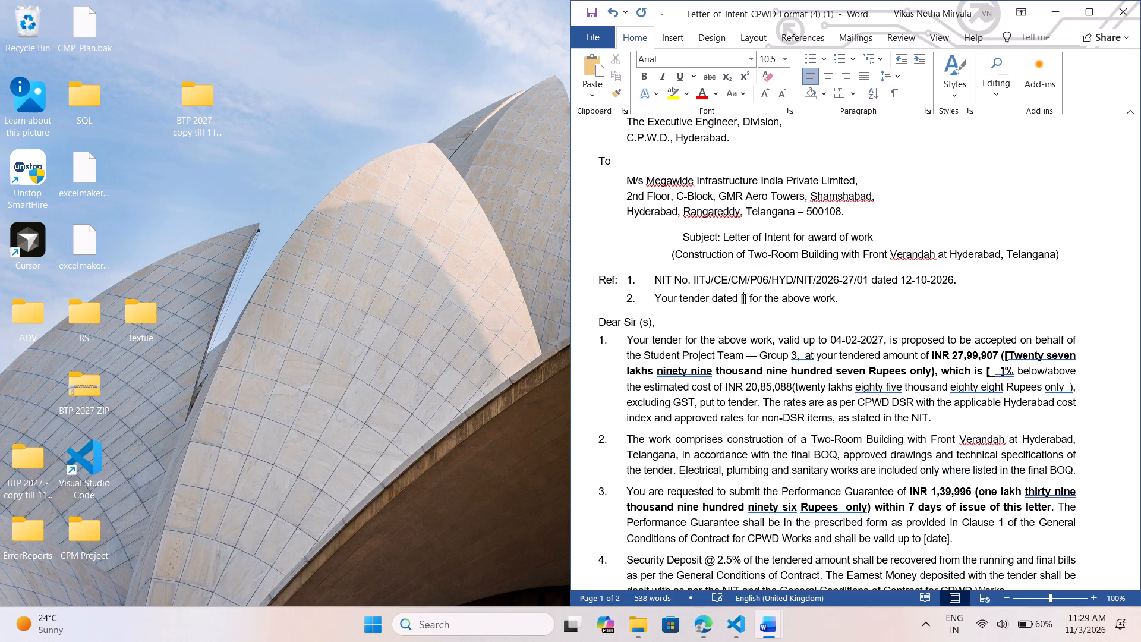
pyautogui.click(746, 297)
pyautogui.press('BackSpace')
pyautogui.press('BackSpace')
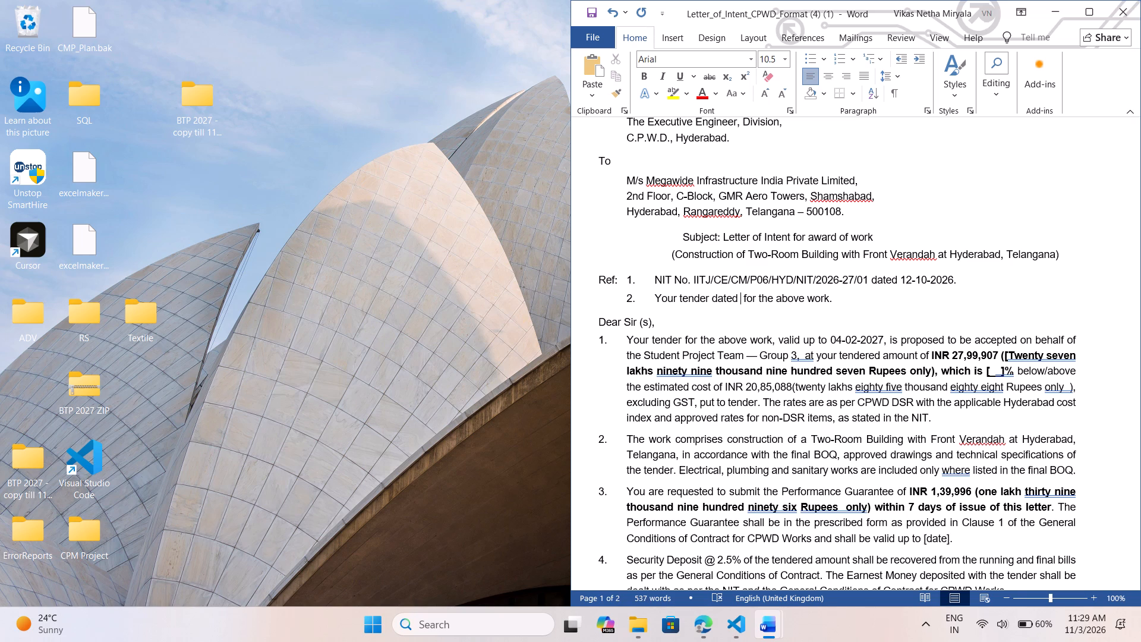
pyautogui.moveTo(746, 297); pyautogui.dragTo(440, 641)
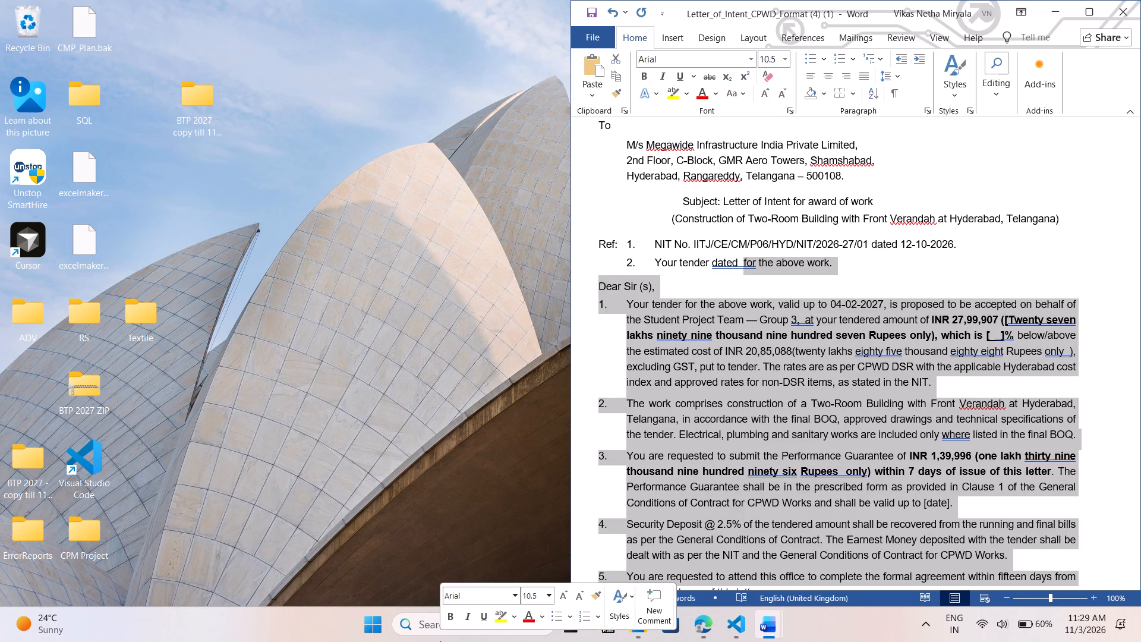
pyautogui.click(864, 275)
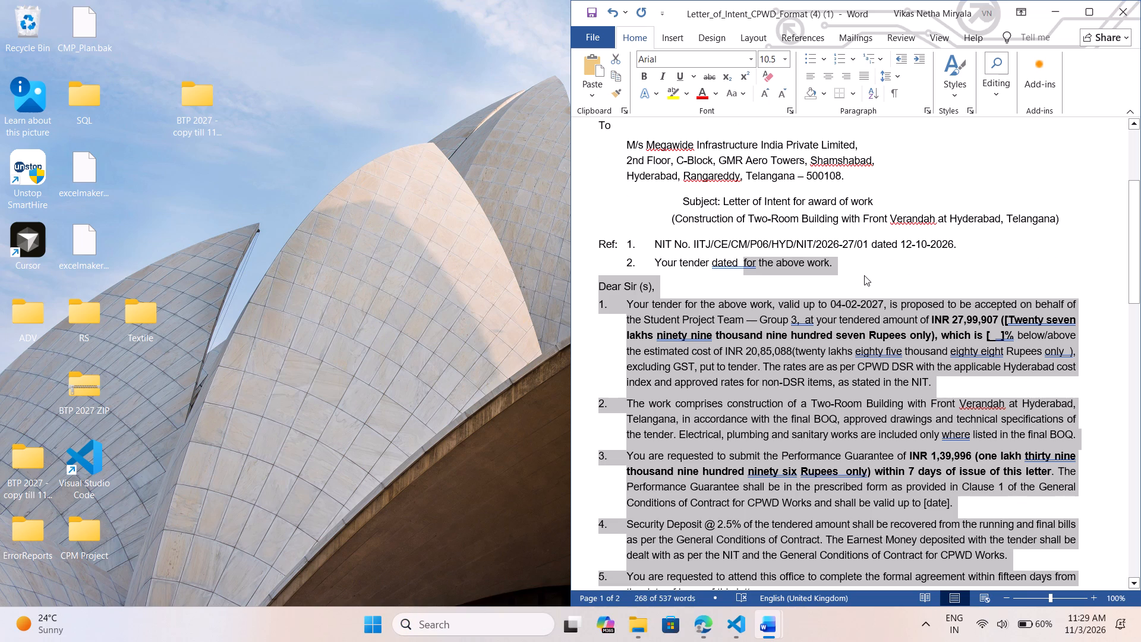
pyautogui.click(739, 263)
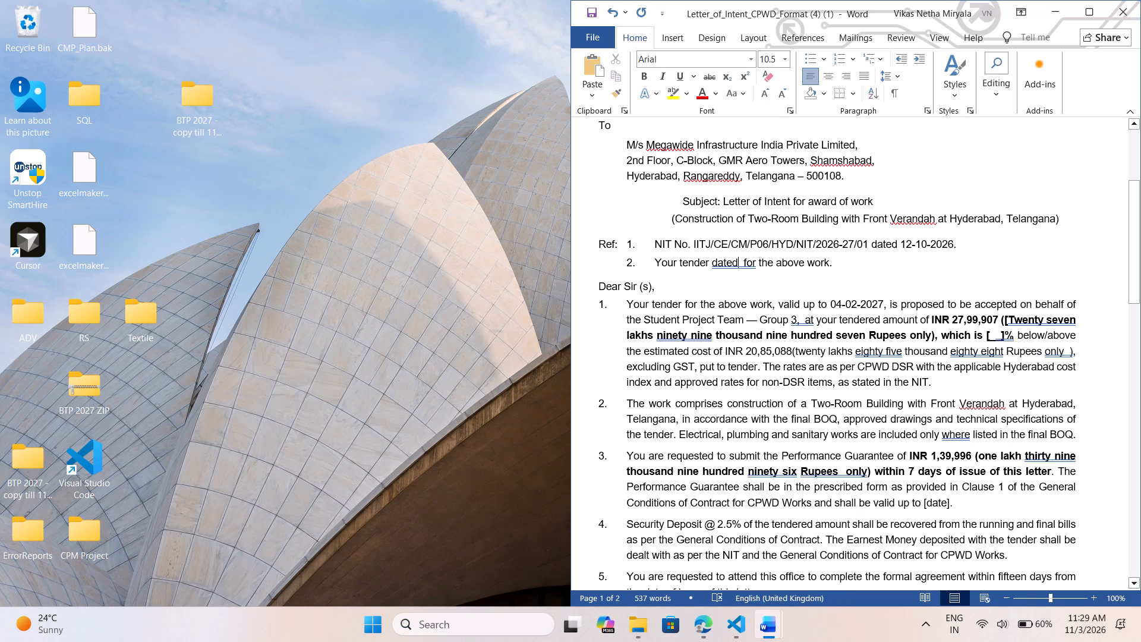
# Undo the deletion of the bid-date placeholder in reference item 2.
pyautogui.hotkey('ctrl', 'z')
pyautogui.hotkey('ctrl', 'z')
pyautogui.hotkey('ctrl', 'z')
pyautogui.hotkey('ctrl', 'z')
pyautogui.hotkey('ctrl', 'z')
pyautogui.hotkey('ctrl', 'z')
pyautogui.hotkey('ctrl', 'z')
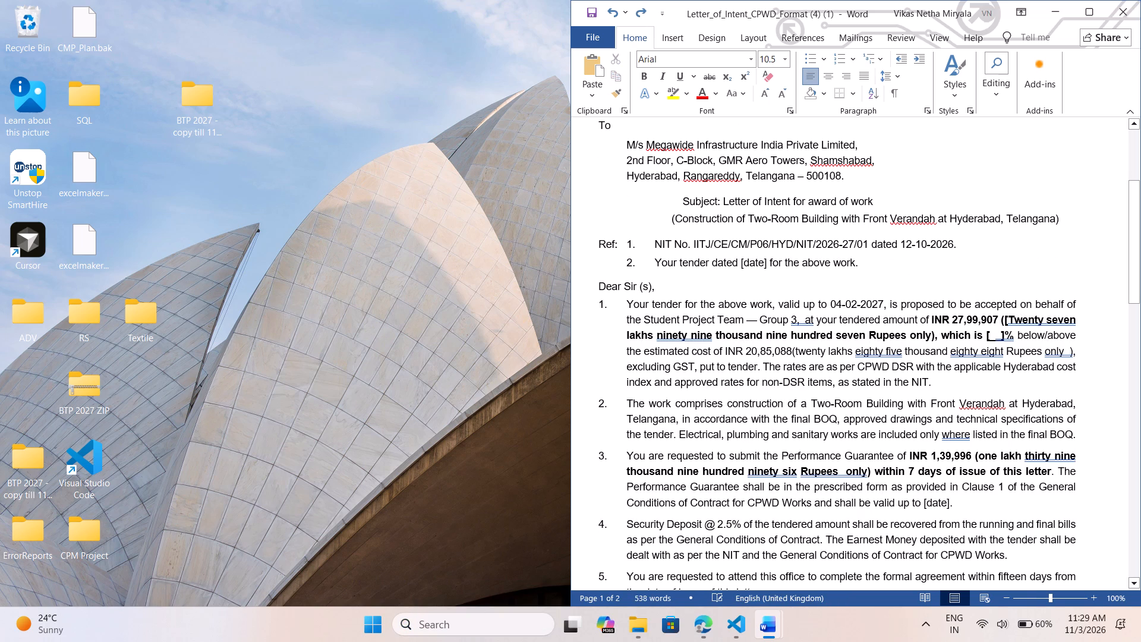
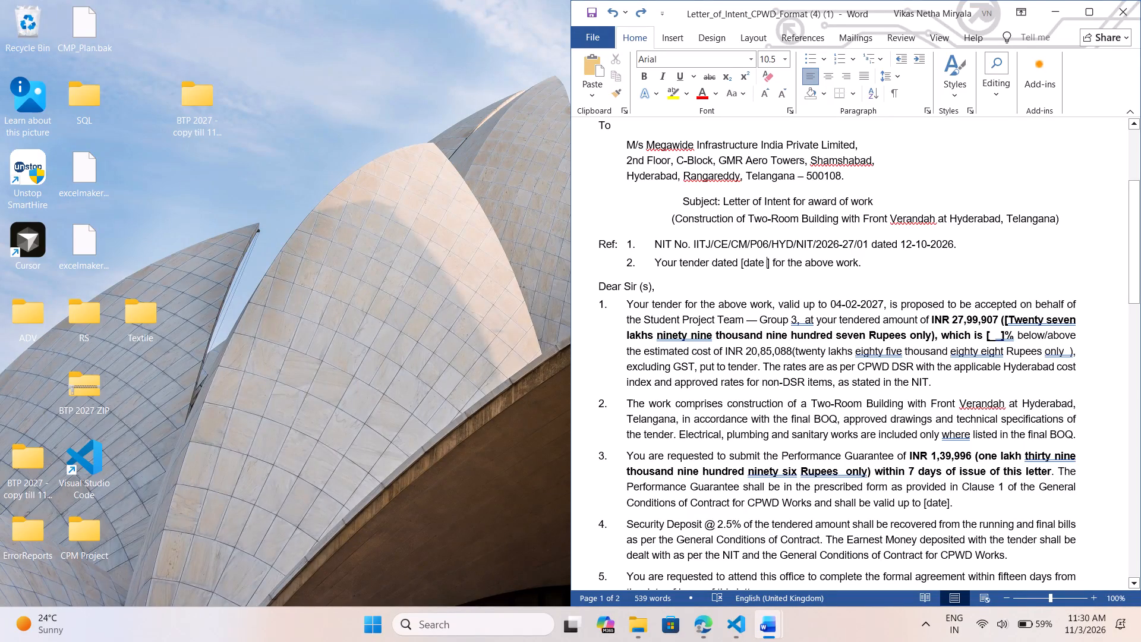
# Replace the placeholder text inside the brackets after "Your tender dated" in reference item 2 with 06-11-2026.
pyautogui.press('BackSpace')
pyautogui.press('BackSpace')
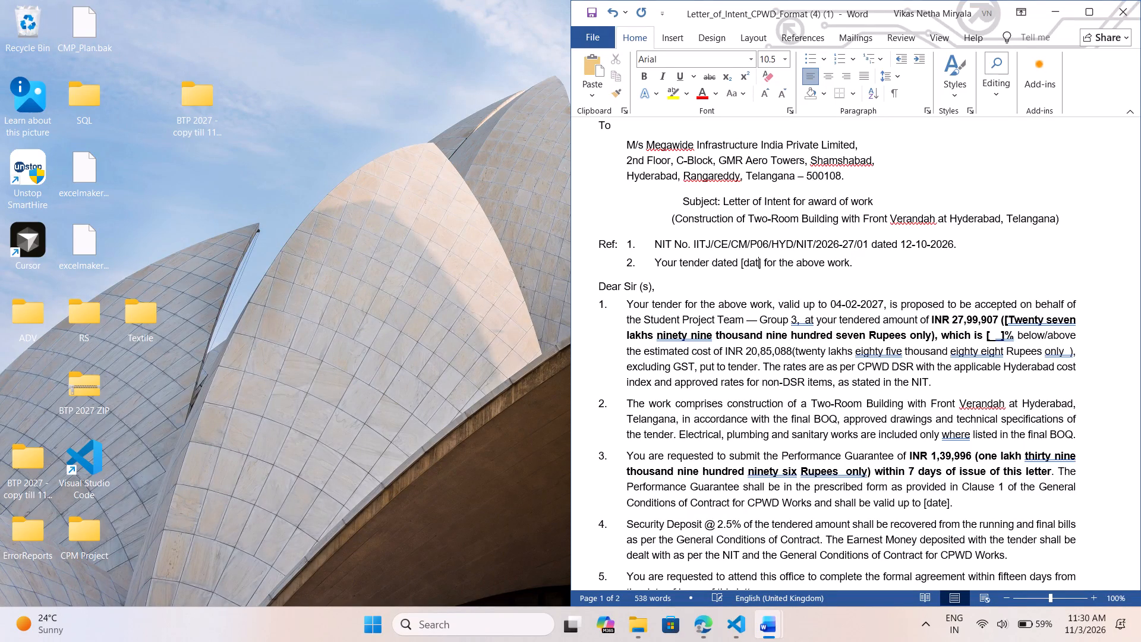
pyautogui.press('BackSpace')
pyautogui.press('BackSpace')
pyautogui.press('BackSpace')
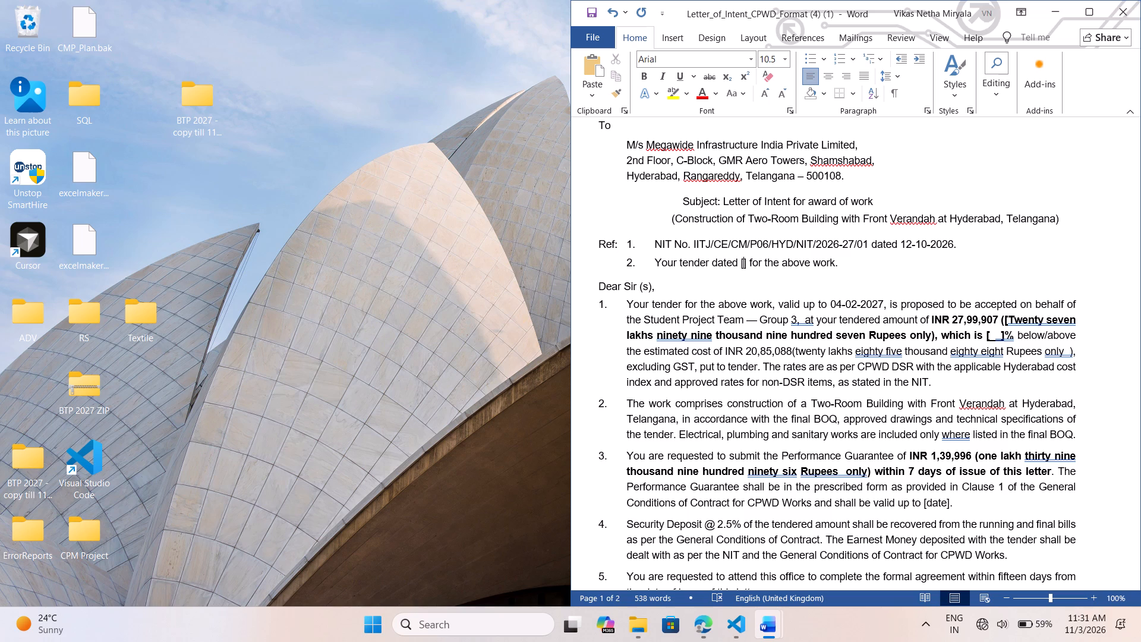
pyautogui.write('06')
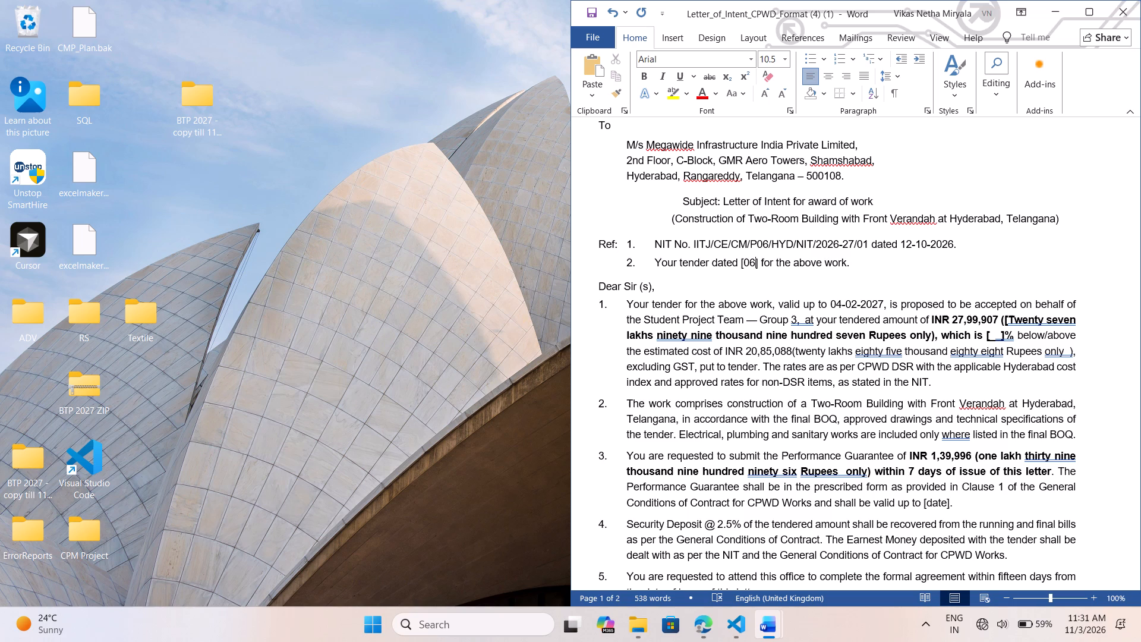
pyautogui.press('-')
pyautogui.write('11')
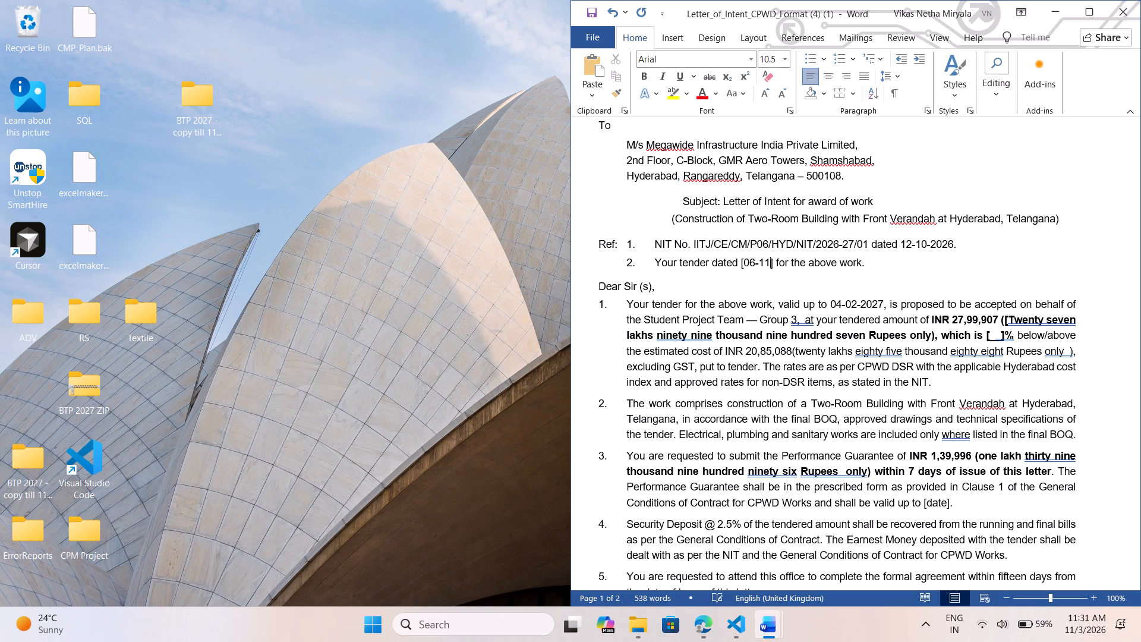
pyautogui.press('-')
pyautogui.write('2026')
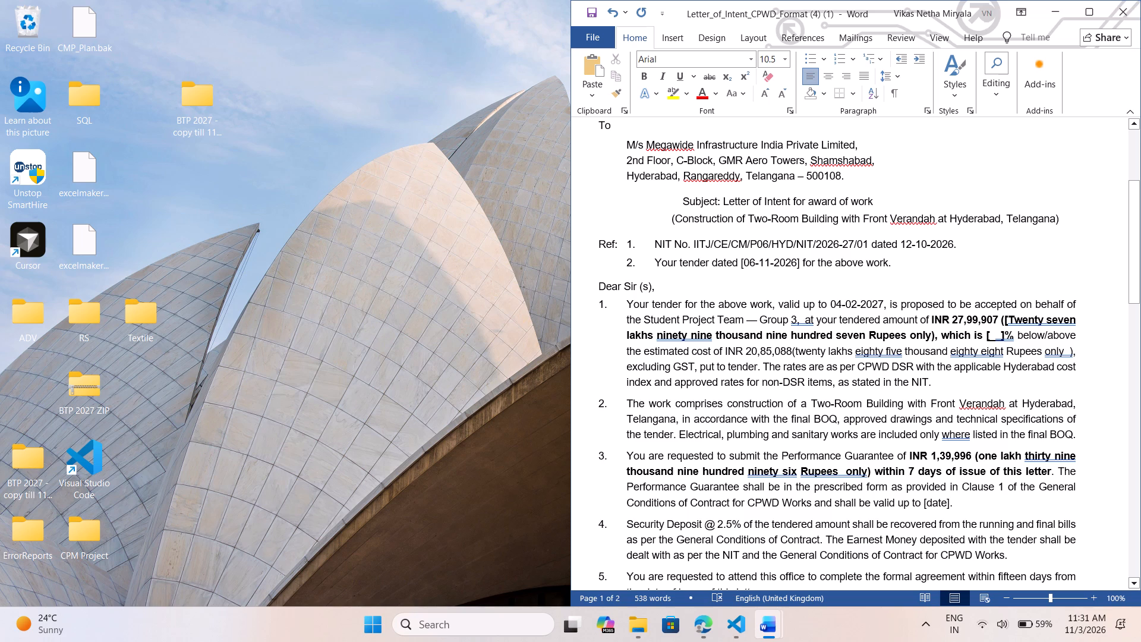
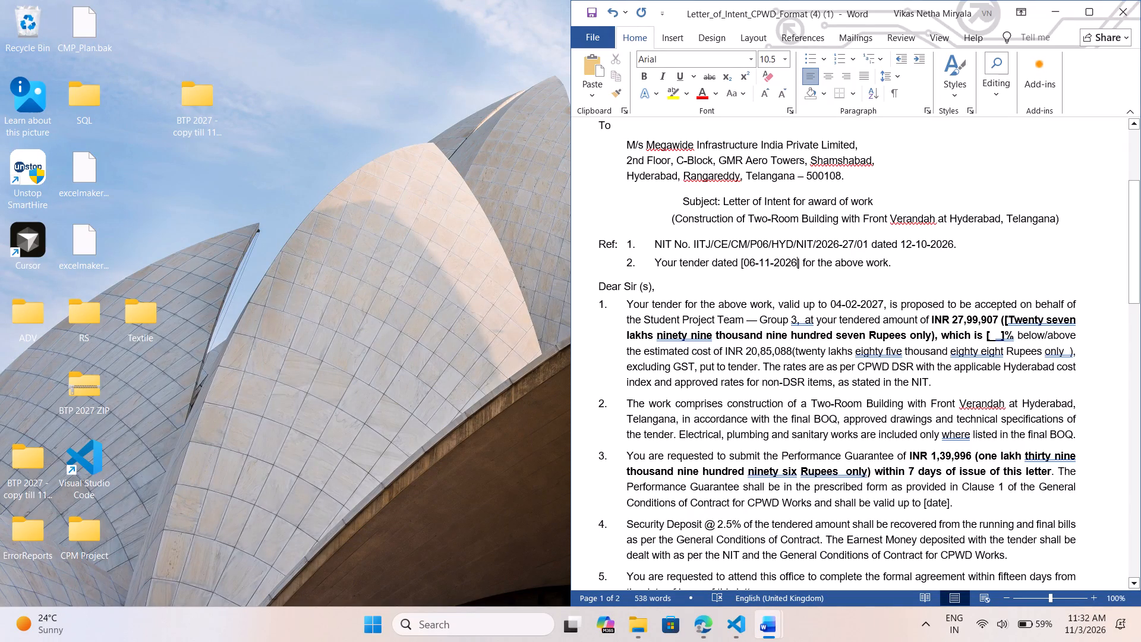
# Remove the square brackets around 06-11-2026 in reference item 2, keeping a single space before "for the above work".
pyautogui.click(803, 265)
pyautogui.press('BackSpace')
pyautogui.press('BackSpace')
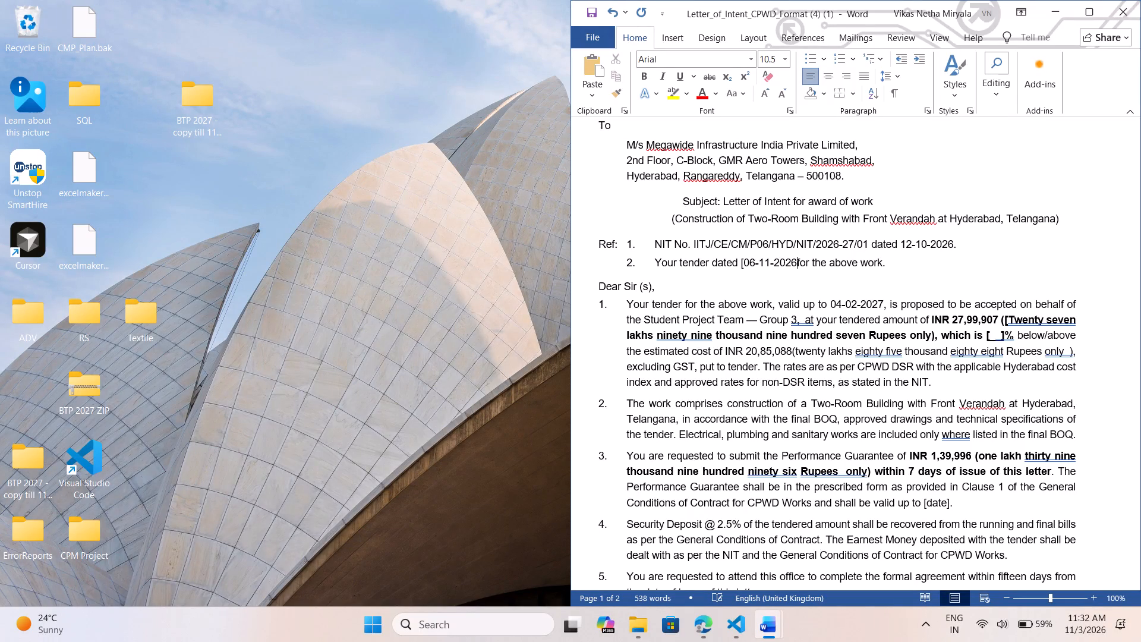
pyautogui.press('BackSpace')
pyautogui.write('6')
pyautogui.press('space')
pyautogui.click(744, 264)
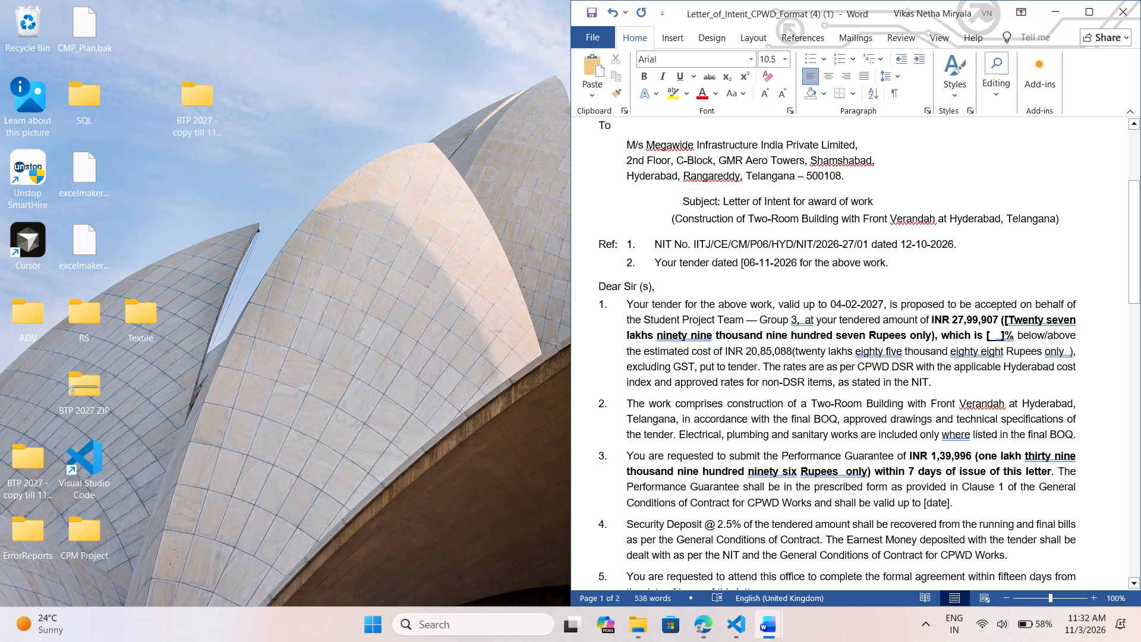
pyautogui.press('BackSpace')
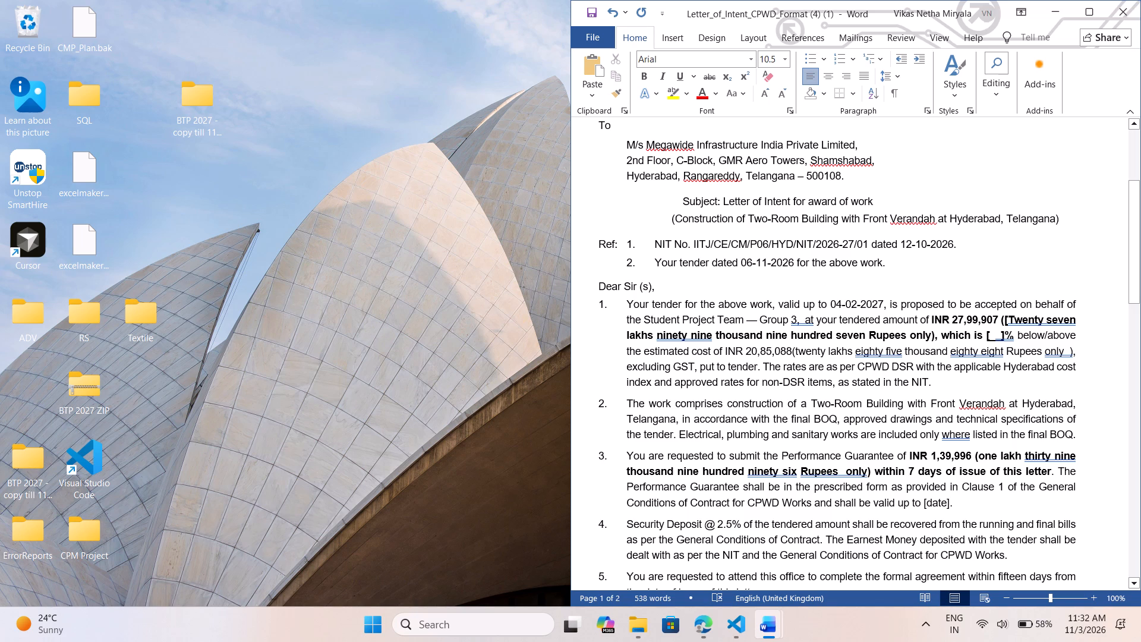
# Review the whole letter, from the addressee and reference lines through the numbered clauses to the bidder's acknowledgement, for remaining blanks or errors.
pyautogui.scroll(-3, 765, 402)
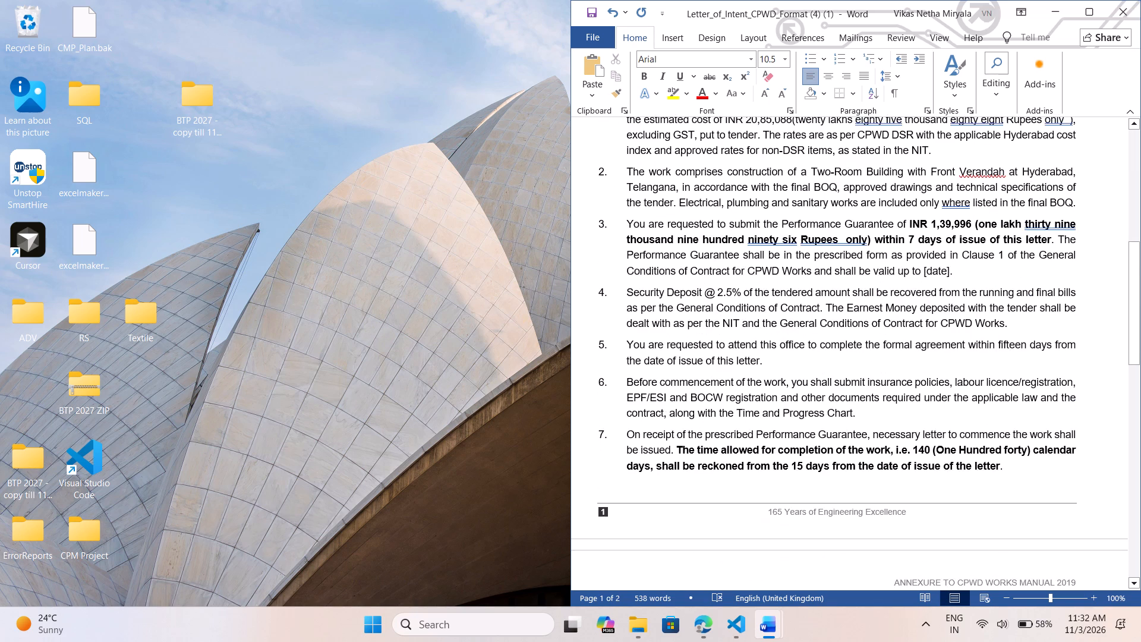
pyautogui.scroll(-3, 765, 402)
pyautogui.scroll(2, 765, 402)
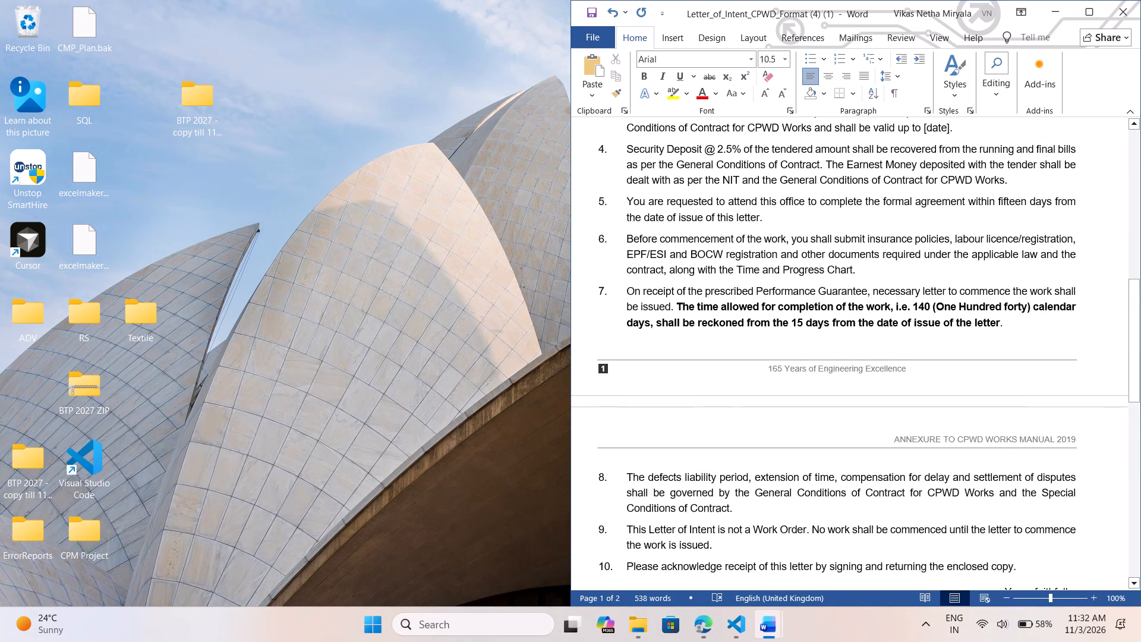
pyautogui.scroll(1, 765, 402)
pyautogui.scroll(-1, 765, 402)
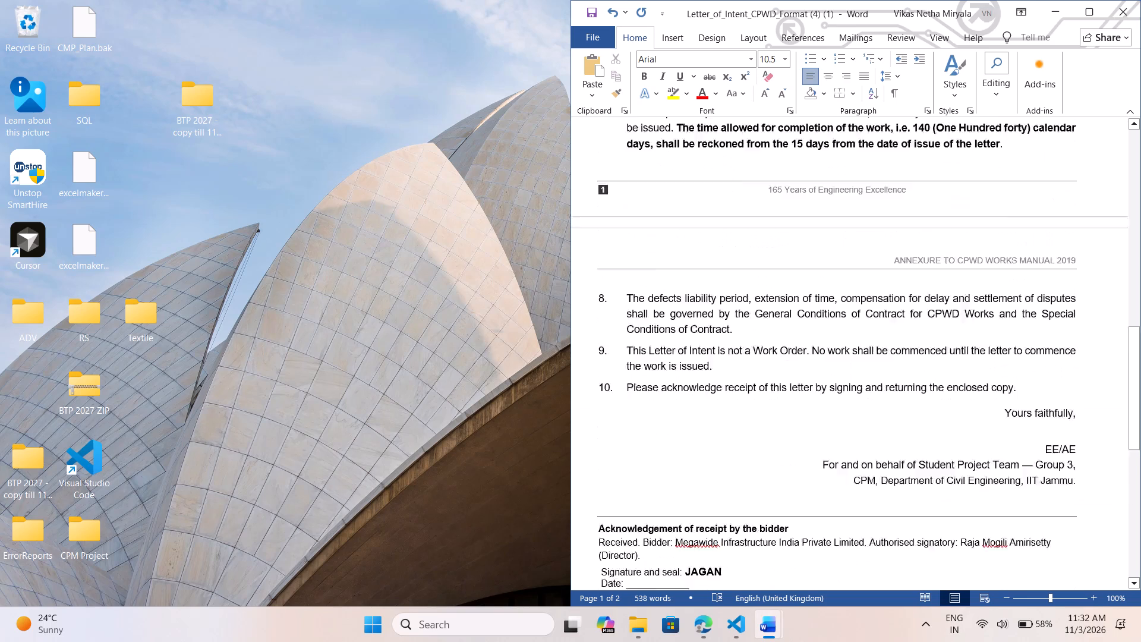
pyautogui.scroll(2, 765, 402)
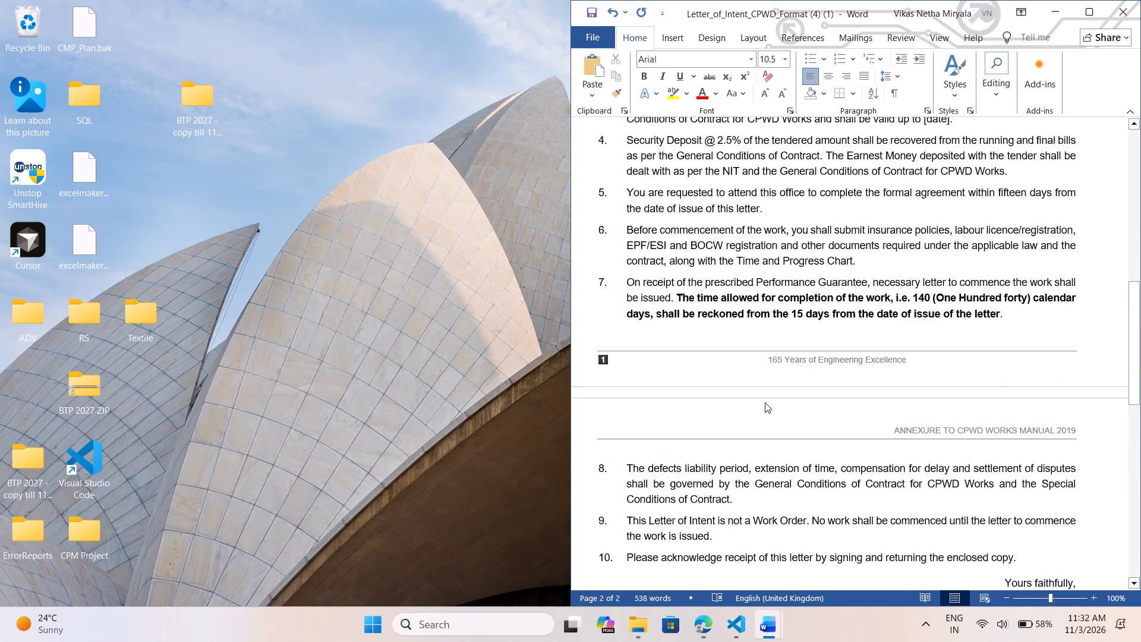
pyautogui.scroll(1, 765, 402)
pyautogui.scroll(-1, 765, 402)
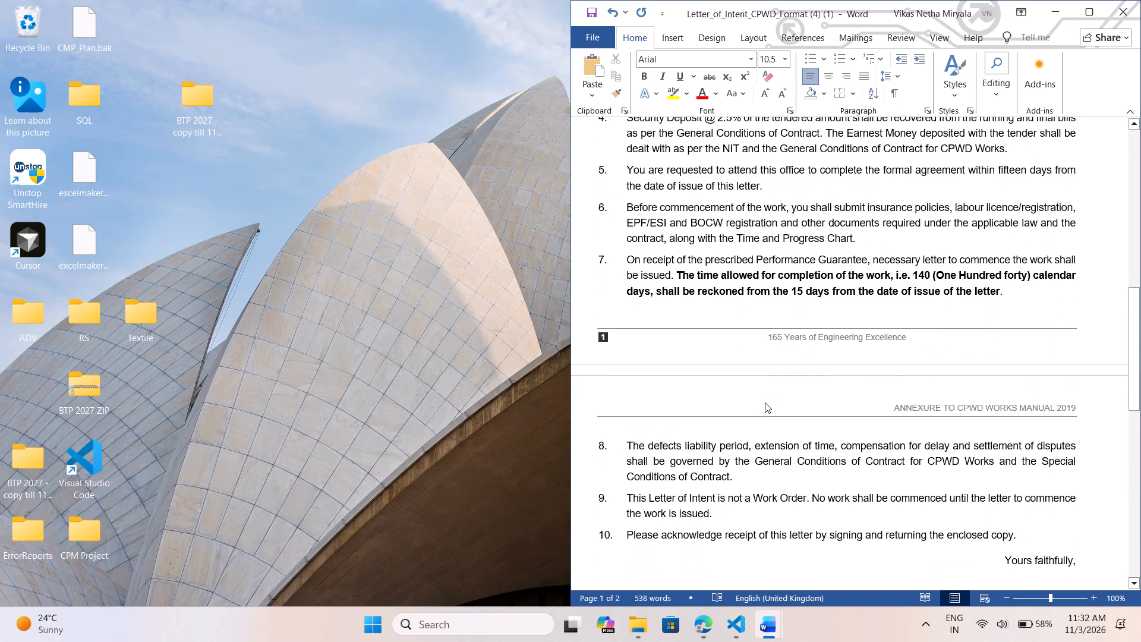
pyautogui.scroll(-2, 765, 402)
pyautogui.scroll(2, 765, 402)
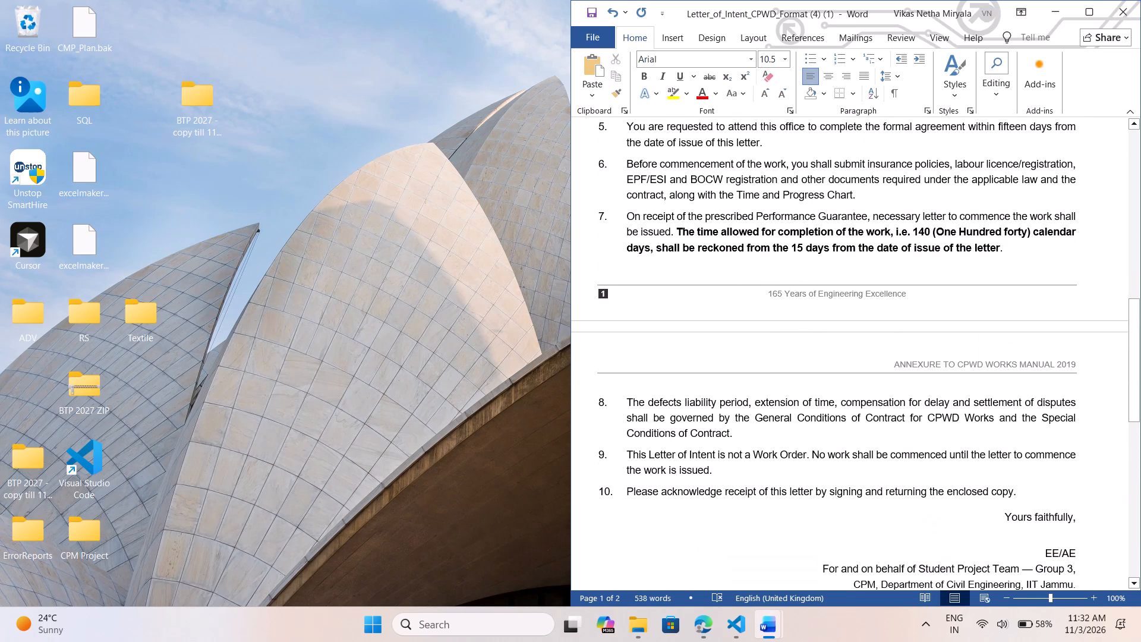
pyautogui.scroll(4, 765, 402)
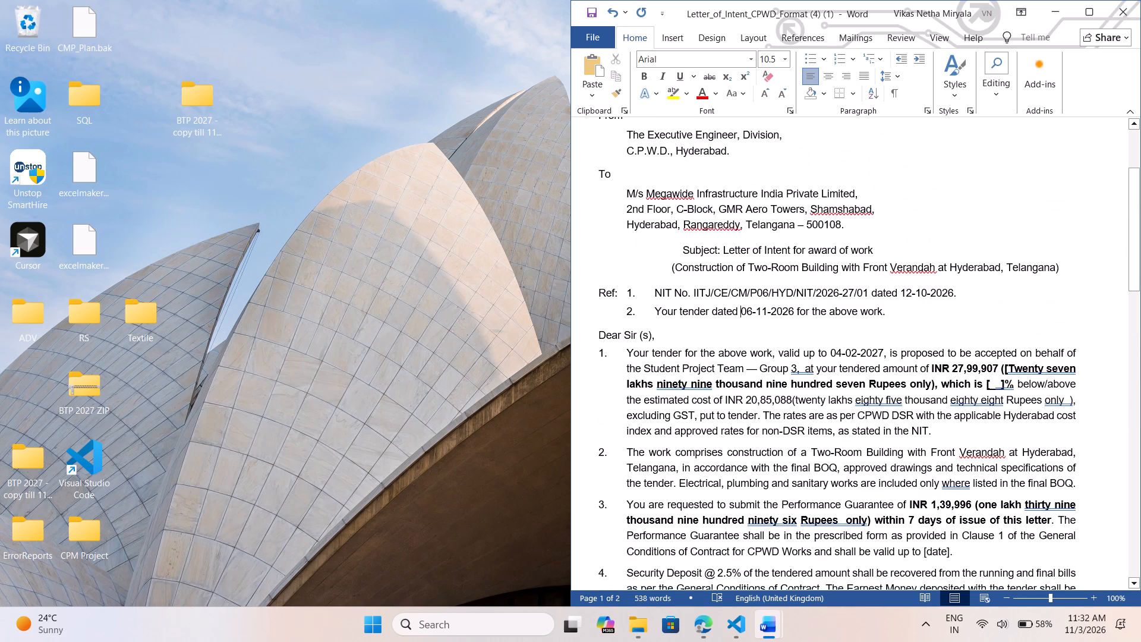
pyautogui.scroll(1, 765, 402)
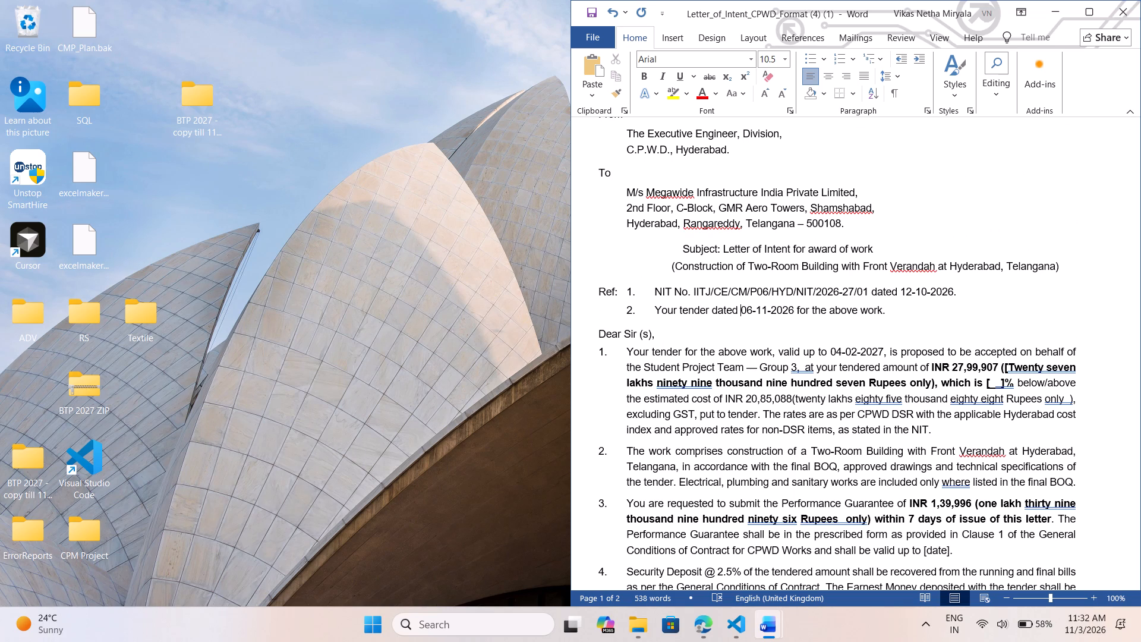
pyautogui.scroll(-5, 765, 402)
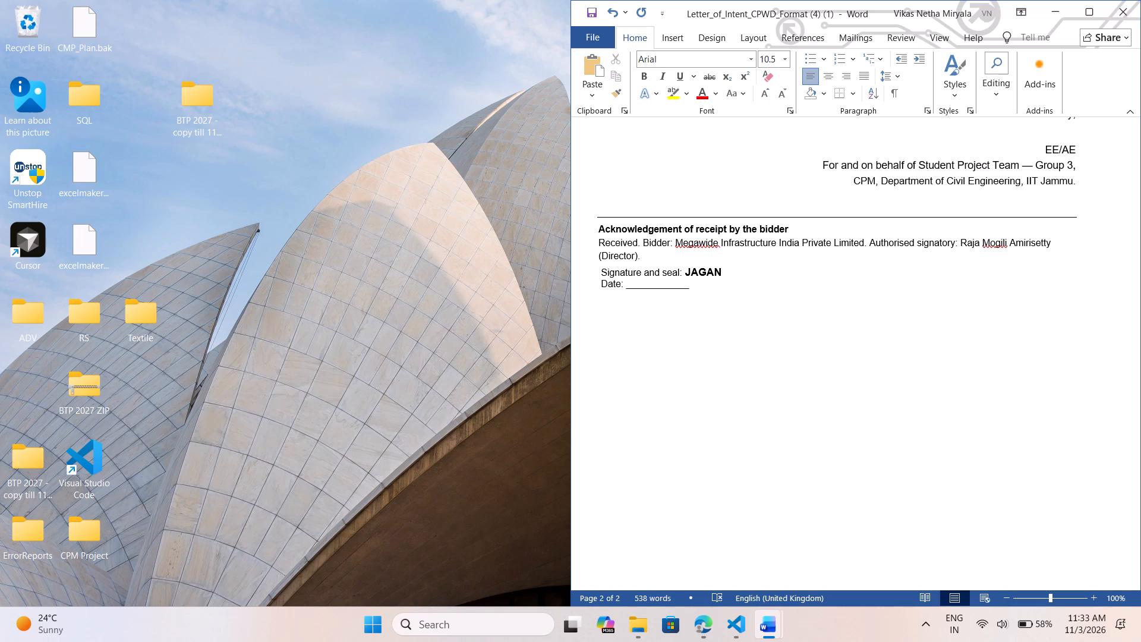
pyautogui.scroll(4, 765, 402)
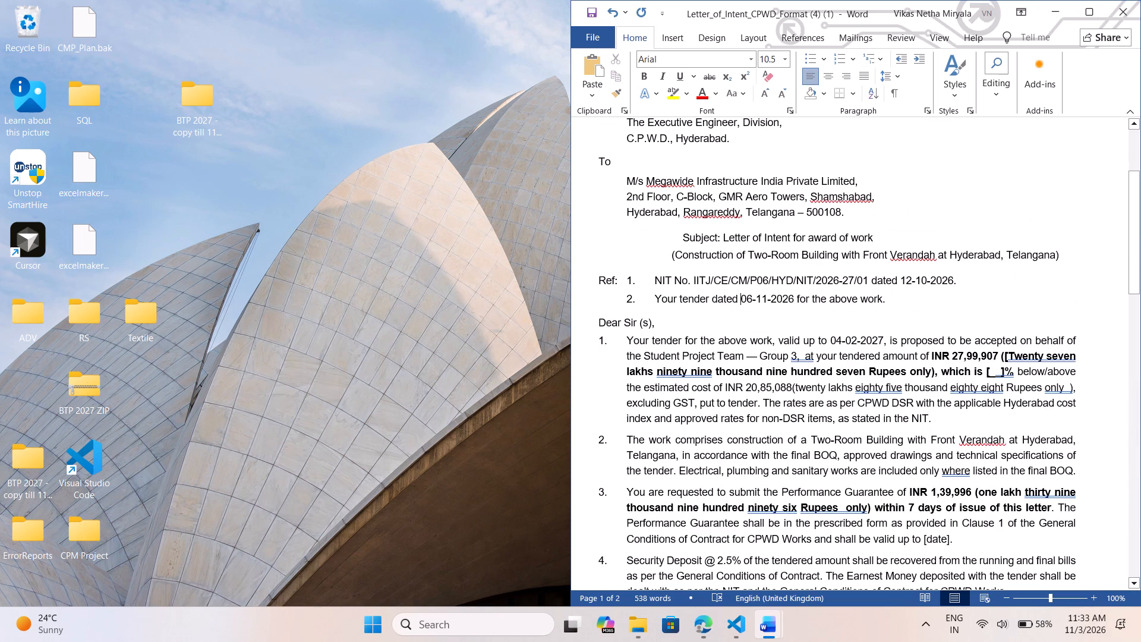
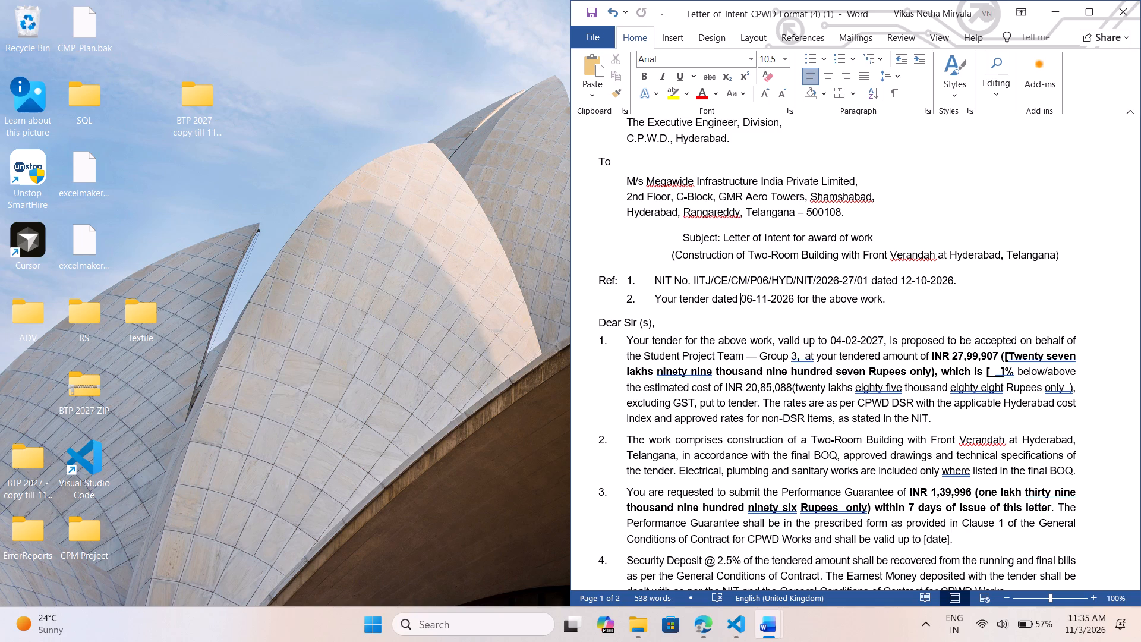
# Replace the bracketed blank before the percent sign in clause 1 with 34, so it reads "which is 34%".
pyautogui.click(962, 355)
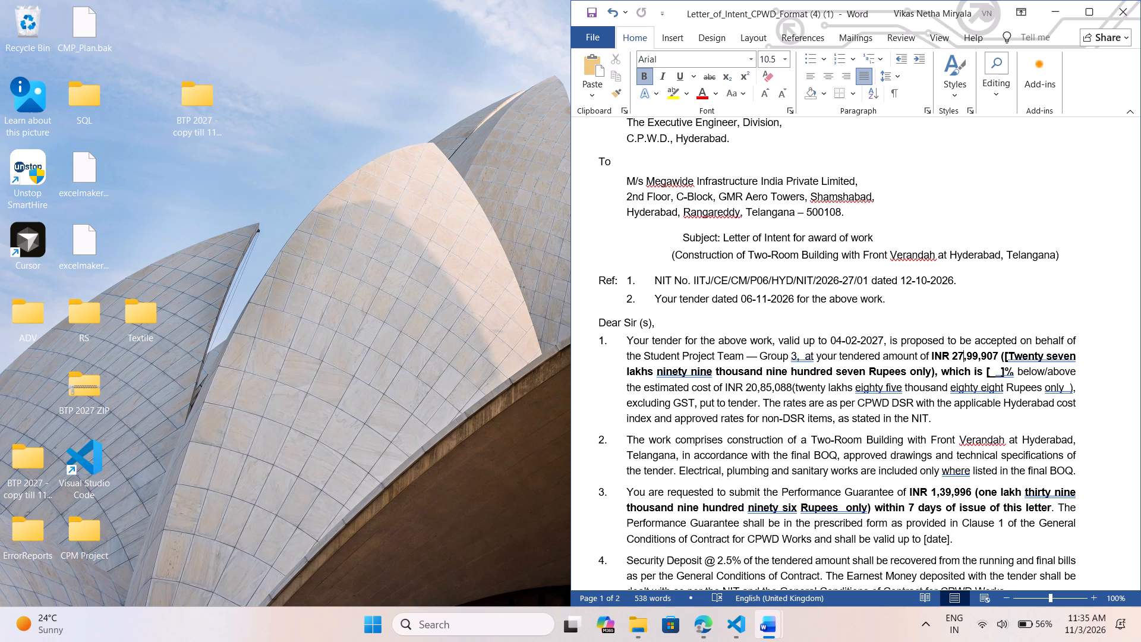
pyautogui.click(1004, 373)
pyautogui.press('BackSpace')
pyautogui.press('BackSpace')
pyautogui.press('BackSpace')
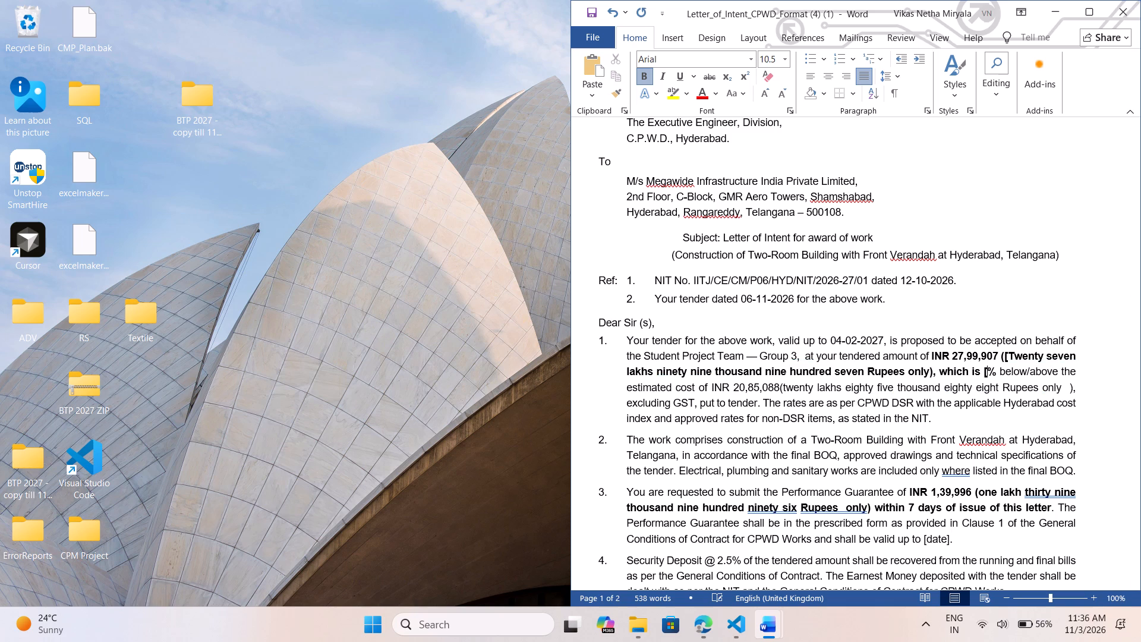
pyautogui.press('BackSpace')
pyautogui.write('34')
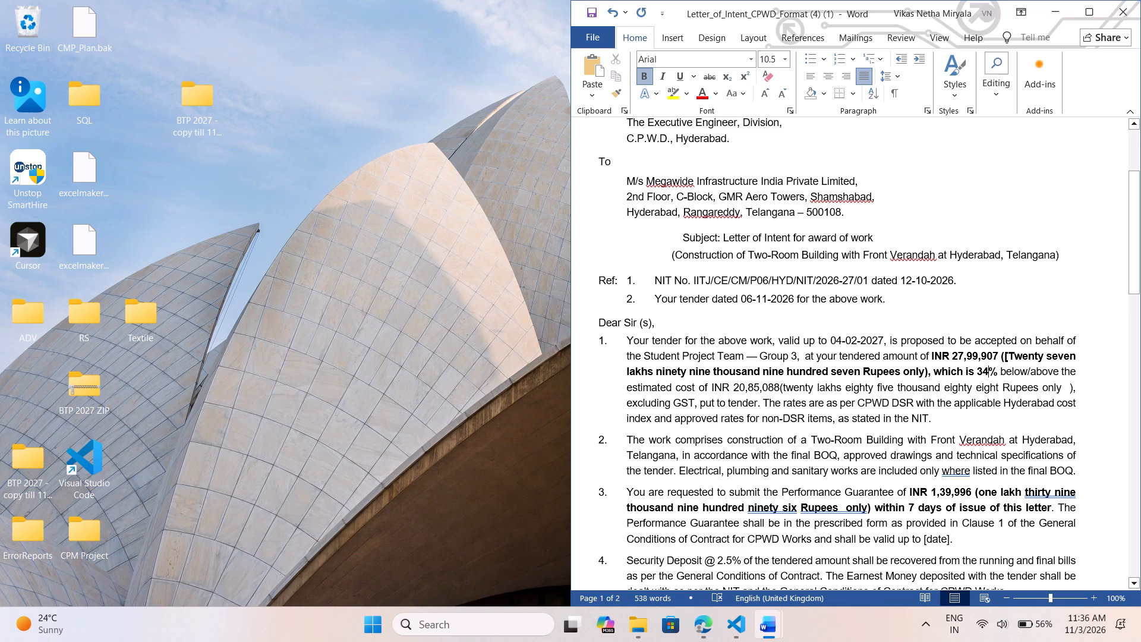
# Replace the slash in "below/above" in clause 1 with a space.
pyautogui.click(1030, 372)
pyautogui.press('BackSpace')
pyautogui.press('space')
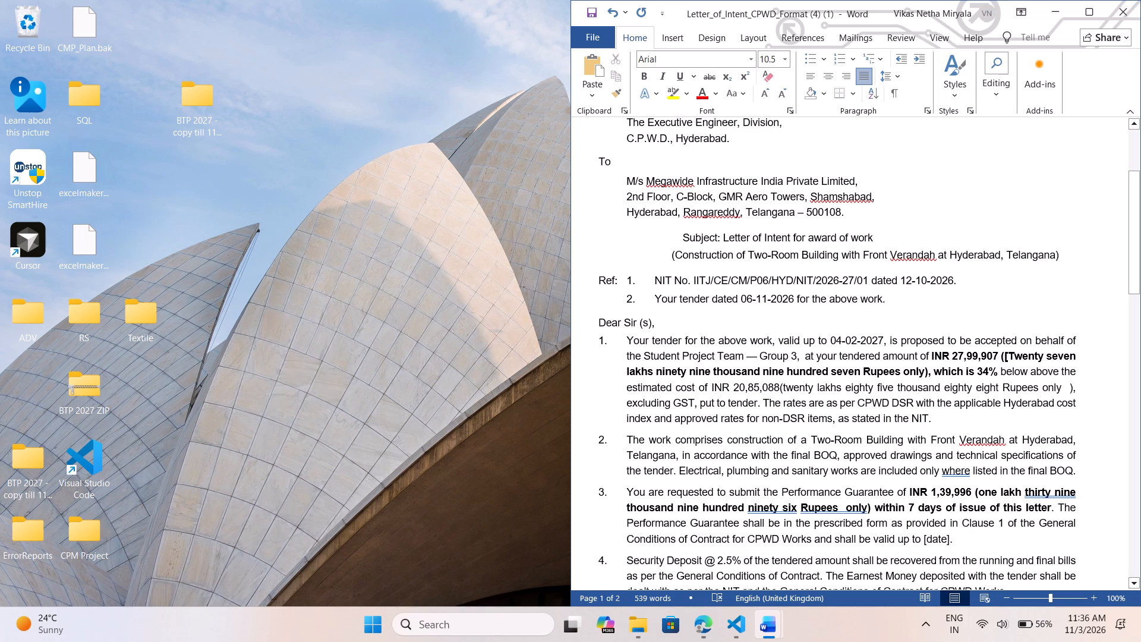
# Delete the extra spaces before the closing parenthesis after "Rupees only" in clause 1's estimated cost.
pyautogui.click(1068, 388)
pyautogui.press('BackSpace')
pyautogui.press('BackSpace')
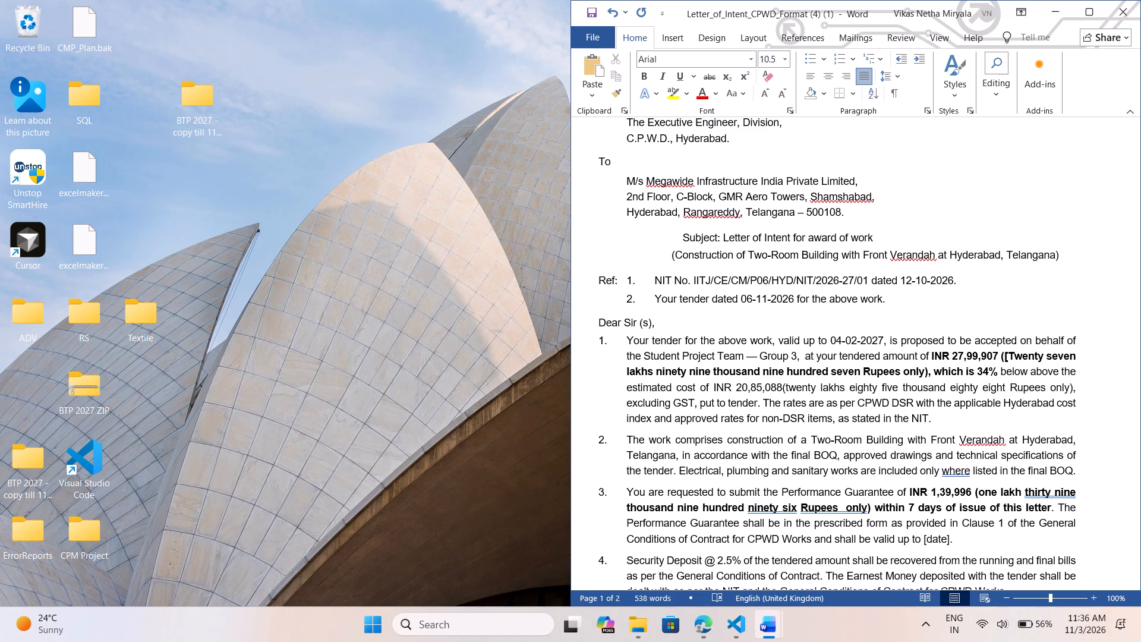
# Remove the bold formatting from clause 1's tendered amount, its wording and the "which is 34%" phrase.
pyautogui.scroll(-1, 1068, 388)
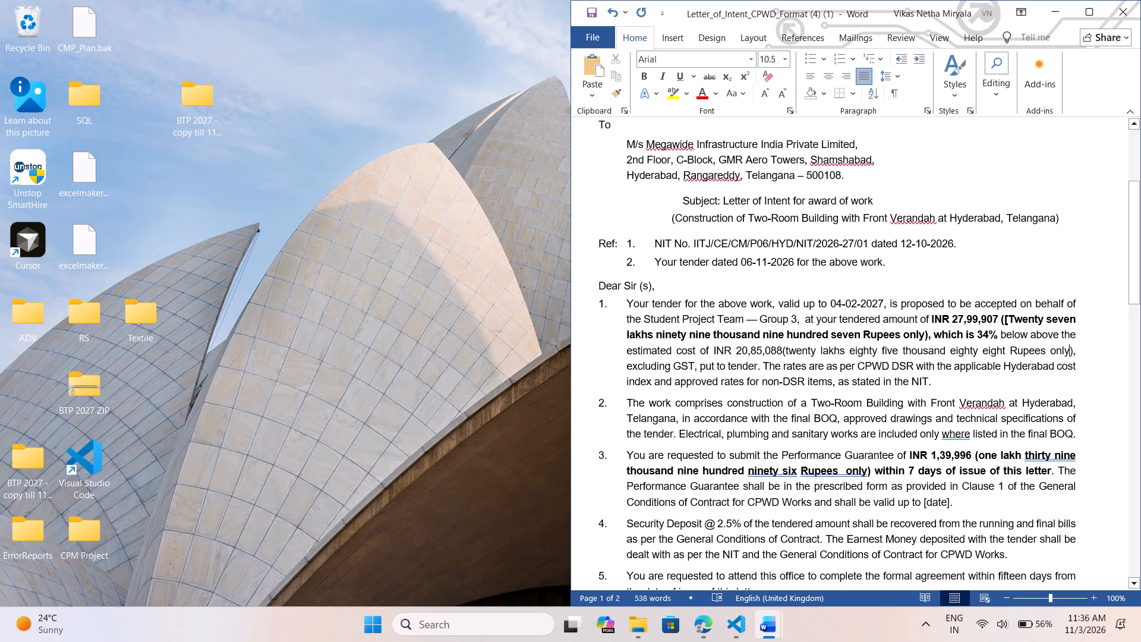
pyautogui.moveTo(930, 316); pyautogui.dragTo(993, 335)
pyautogui.click(909, 310)
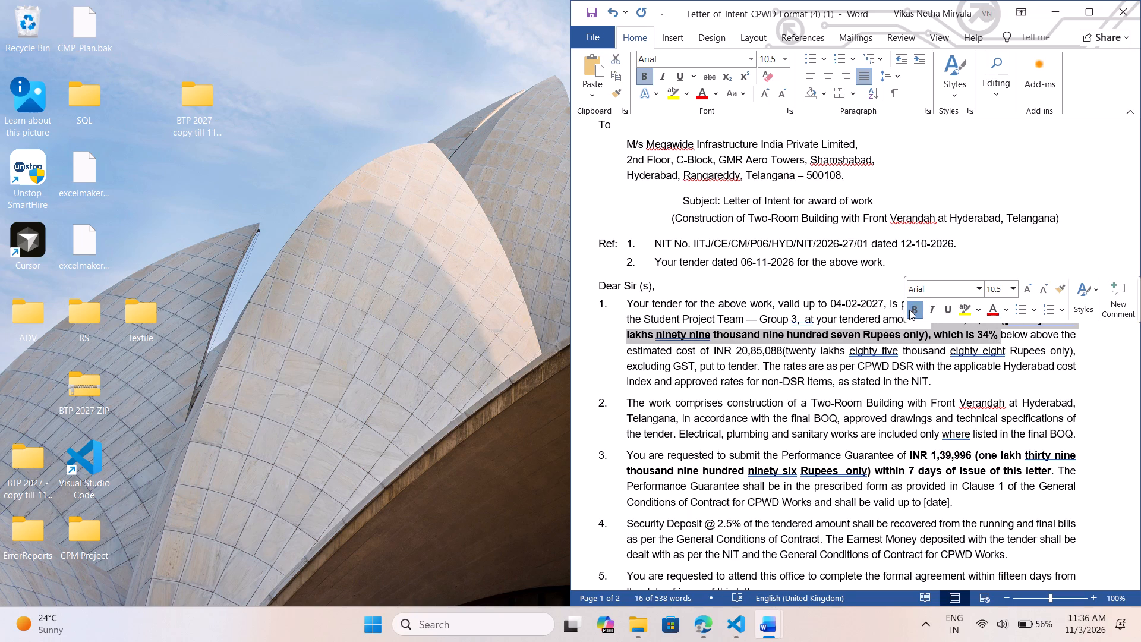
pyautogui.click(1006, 250)
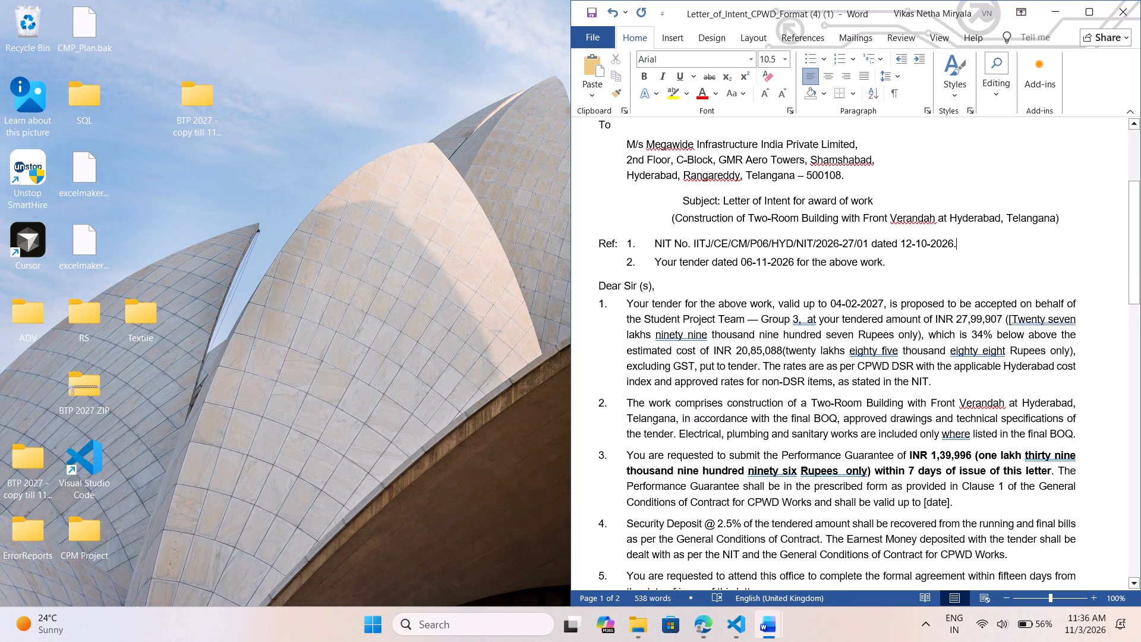
# Remove the bold formatting from clause 3's Performance Guarantee amount through "within 7 days of issue of this letter".
pyautogui.moveTo(909, 451); pyautogui.dragTo(1045, 465)
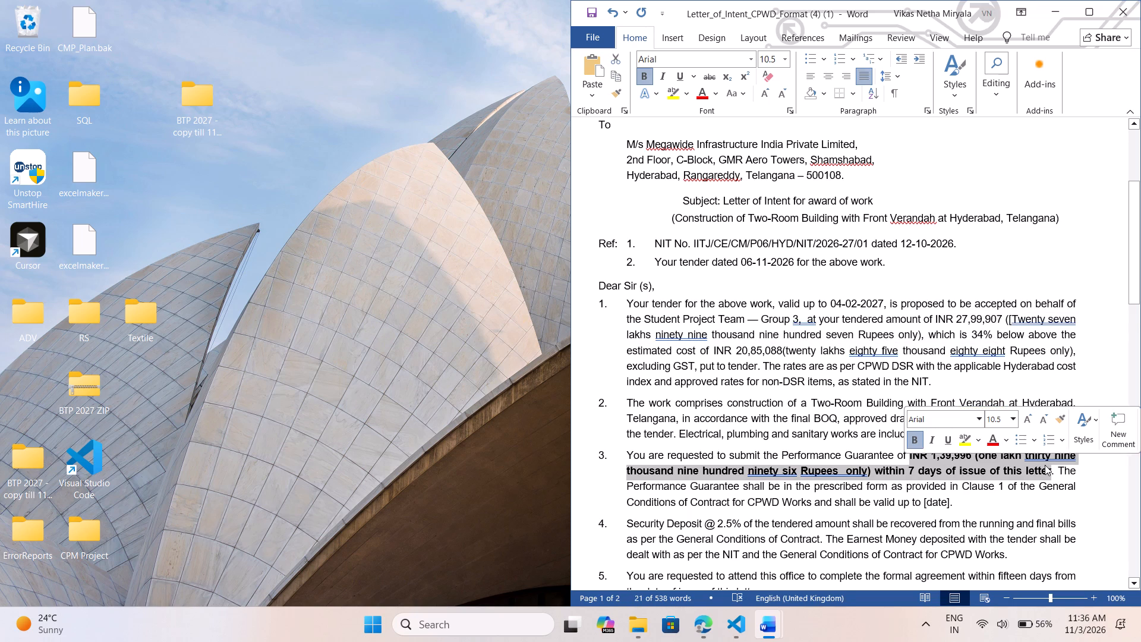
pyautogui.click(911, 436)
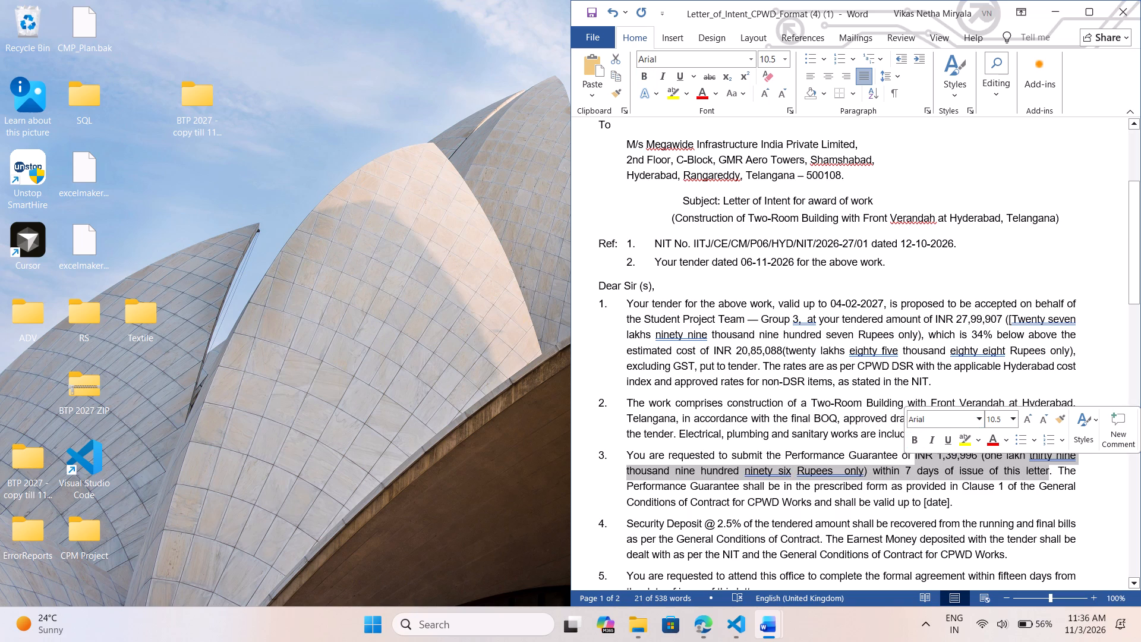
pyautogui.click(1093, 364)
# Remove the bold formatting from clause 7's sentence on the 140 calendar days allowed for completion.
pyautogui.scroll(-2, 1093, 364)
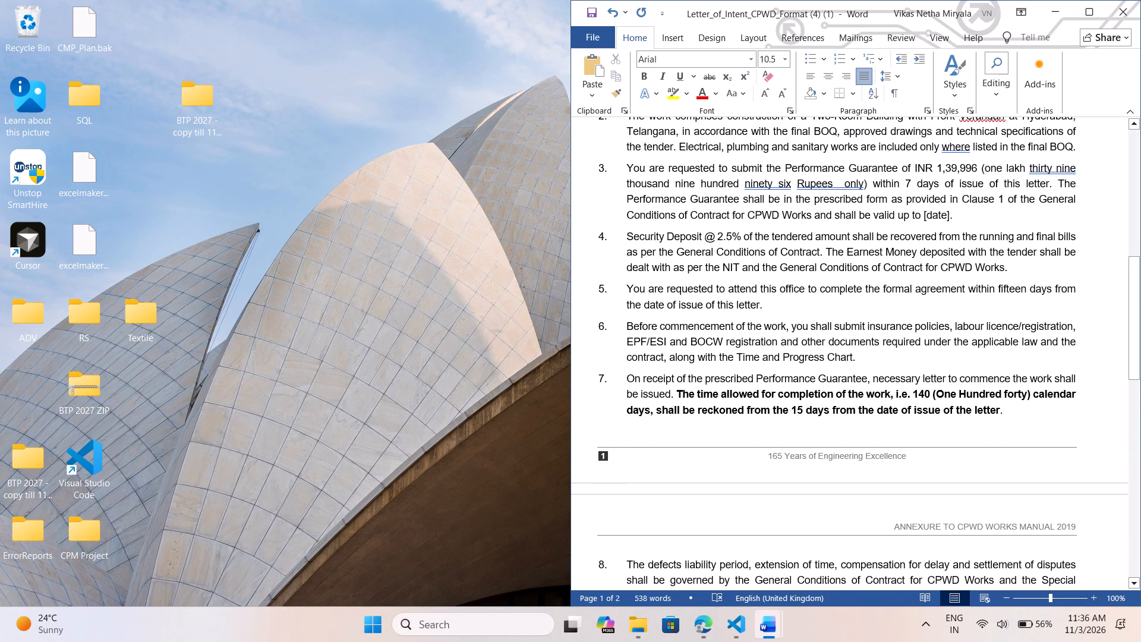
pyautogui.moveTo(675, 389); pyautogui.dragTo(1006, 423)
pyautogui.click(916, 394)
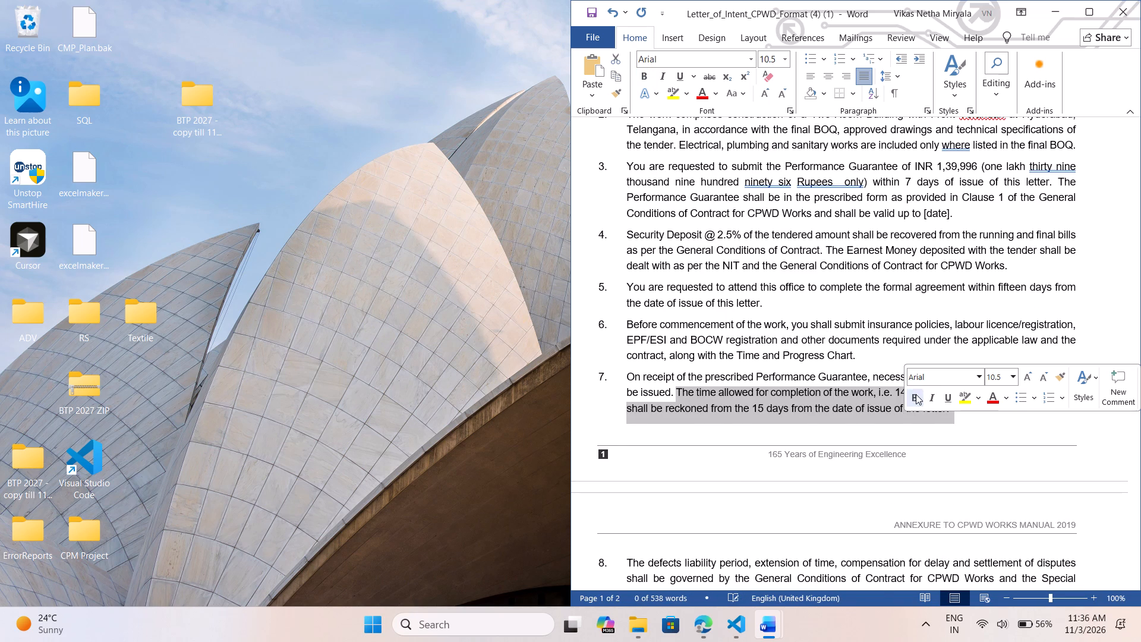
pyautogui.click(979, 449)
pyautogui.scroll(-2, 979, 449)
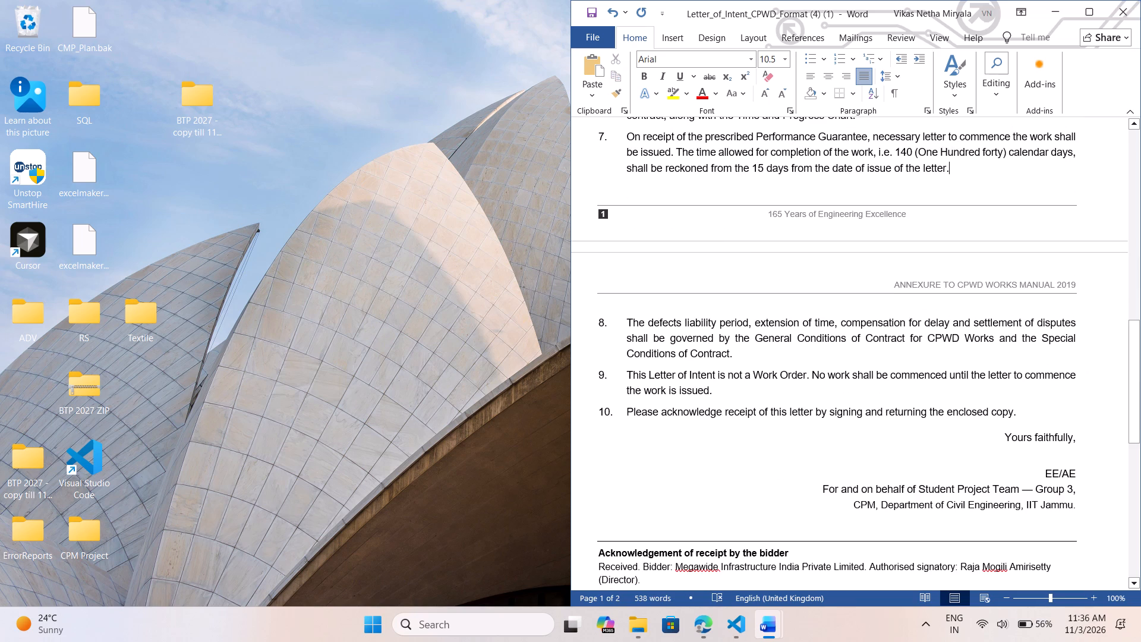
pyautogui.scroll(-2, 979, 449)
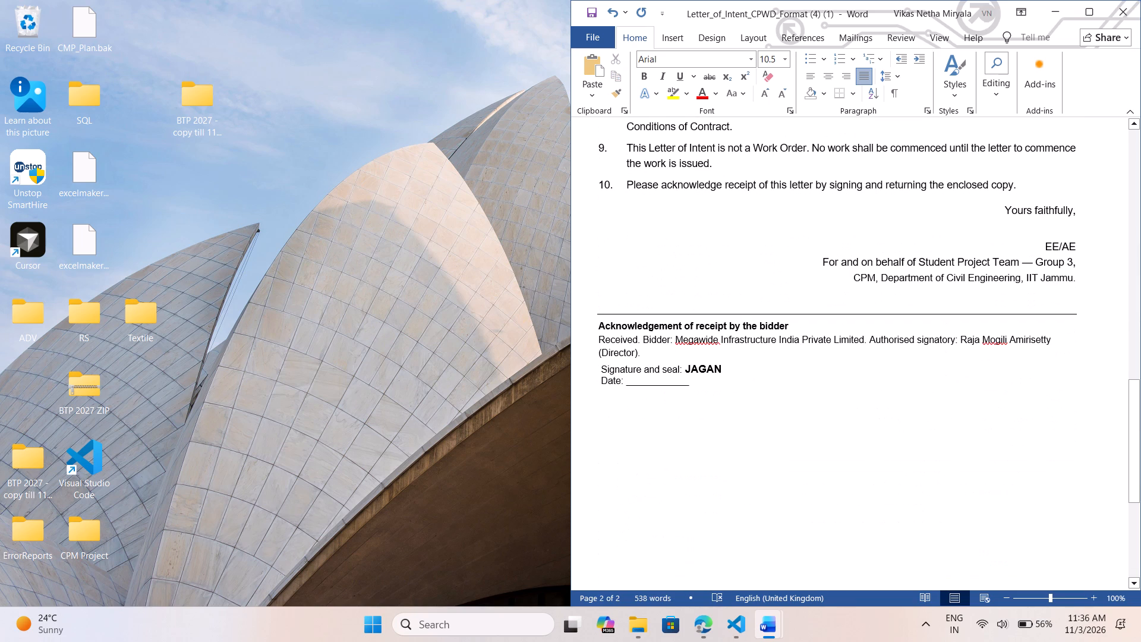
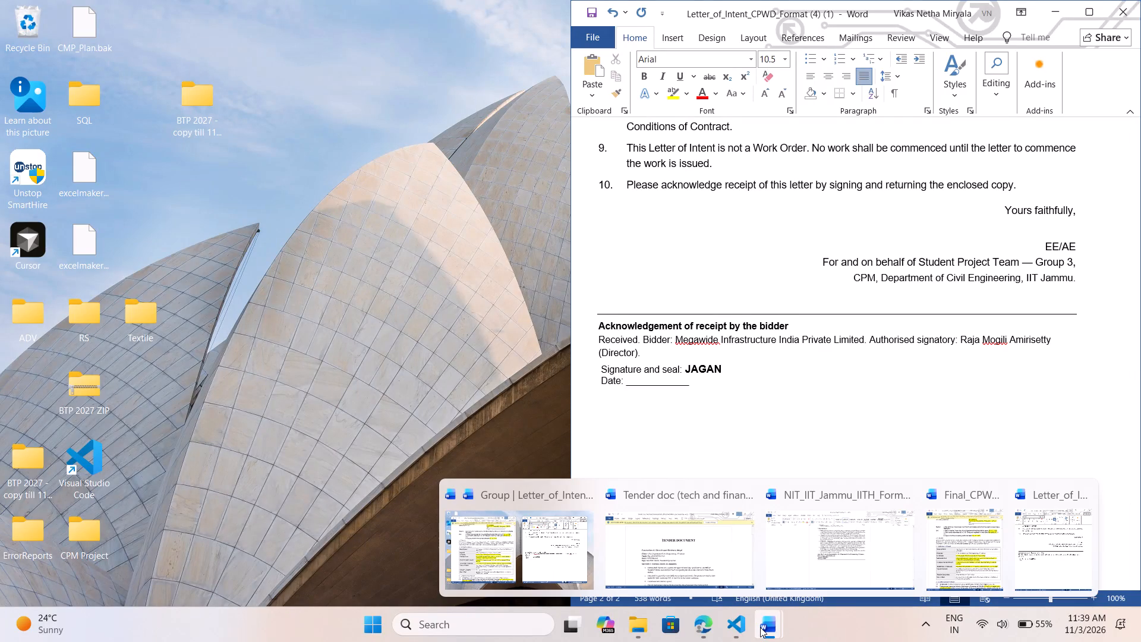
# Switch to the NIT_IIT_Jammu_IITH_Format document and check the particulars and important tender dates on its opening pages.
pyautogui.click(866, 543)
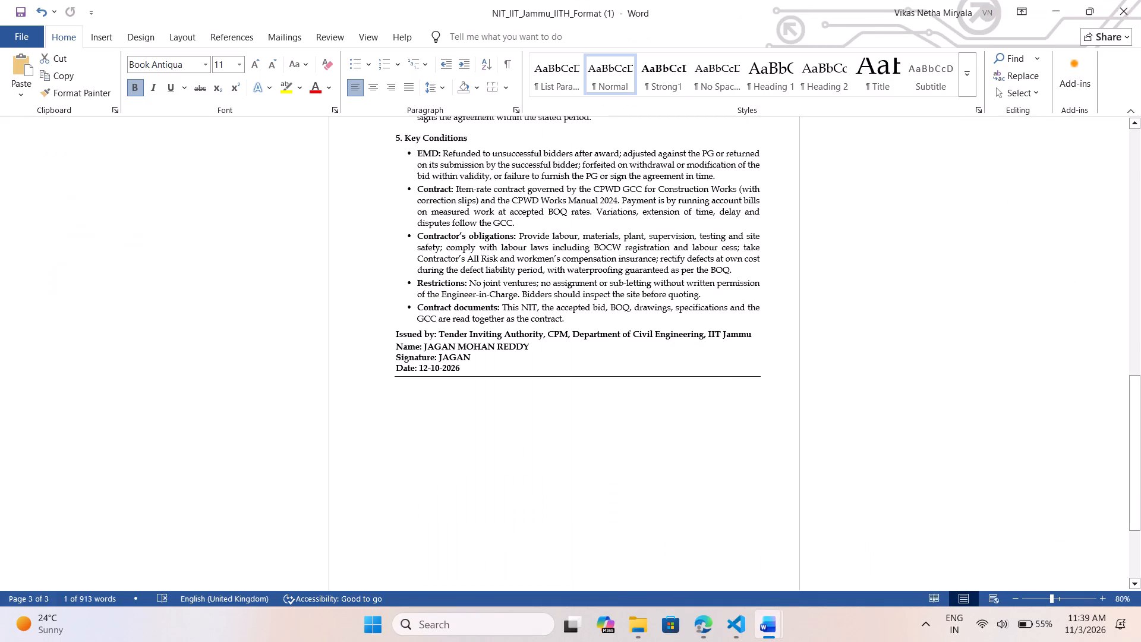
pyautogui.scroll(5, 677, 389)
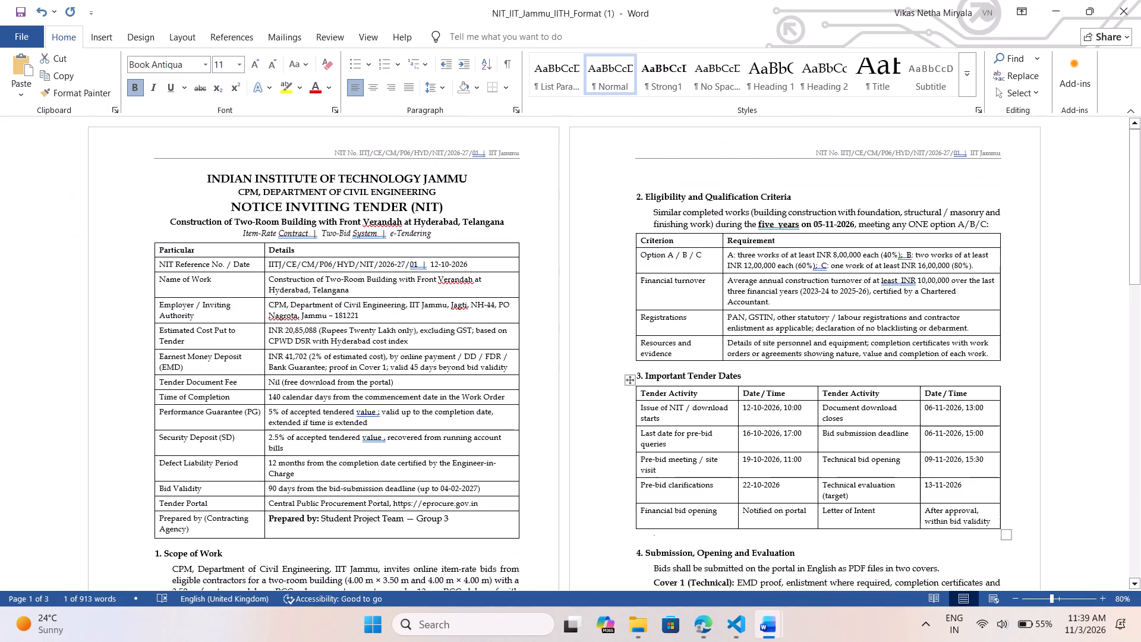
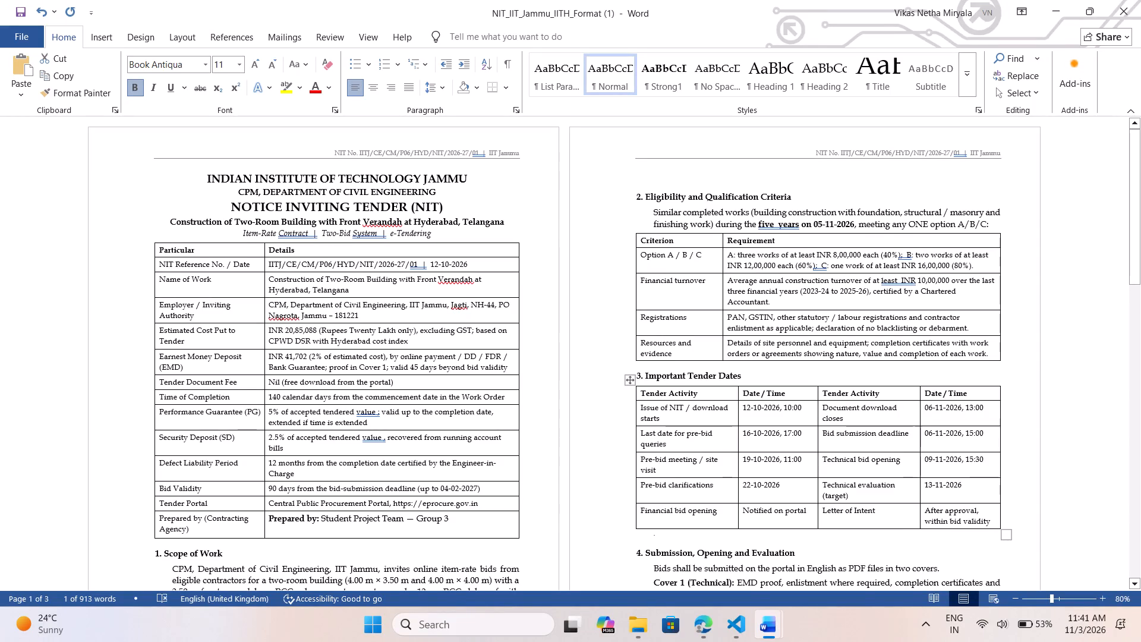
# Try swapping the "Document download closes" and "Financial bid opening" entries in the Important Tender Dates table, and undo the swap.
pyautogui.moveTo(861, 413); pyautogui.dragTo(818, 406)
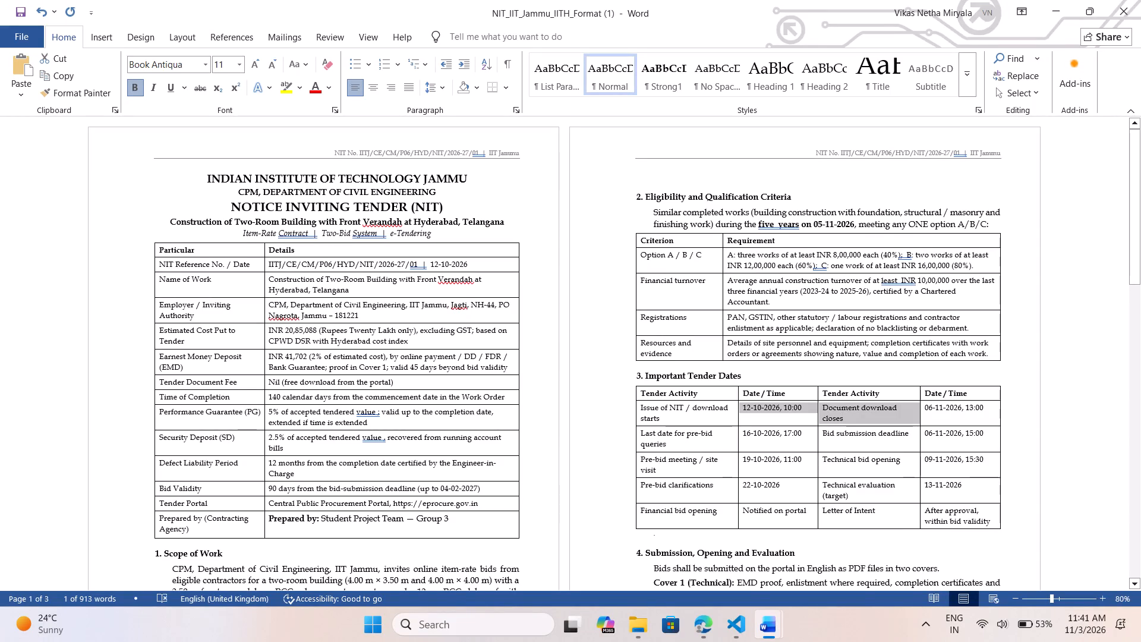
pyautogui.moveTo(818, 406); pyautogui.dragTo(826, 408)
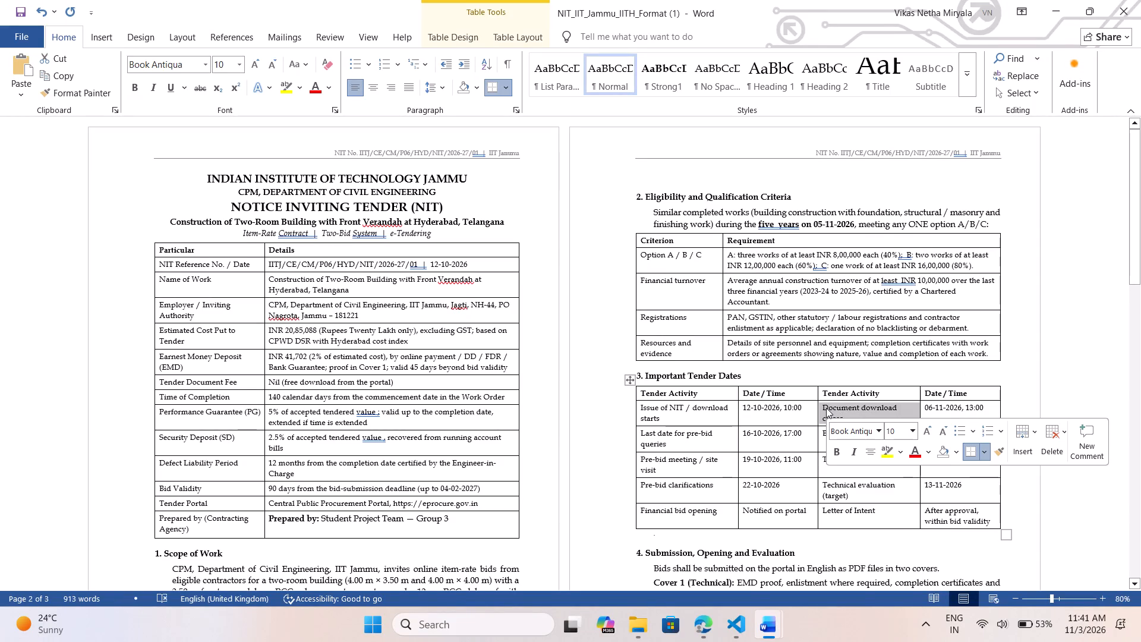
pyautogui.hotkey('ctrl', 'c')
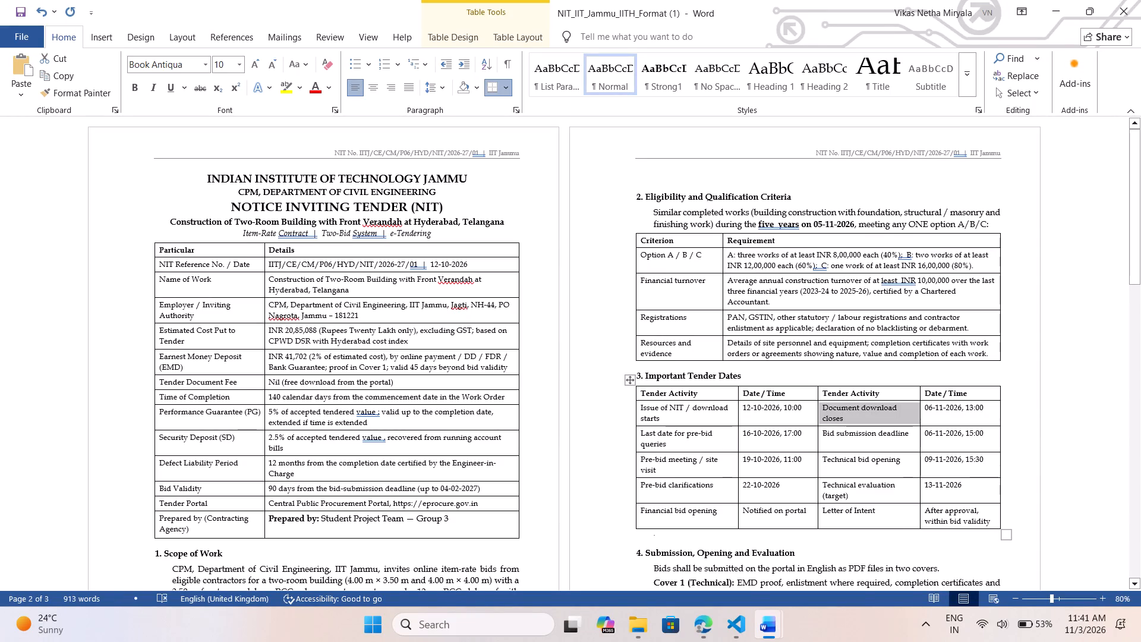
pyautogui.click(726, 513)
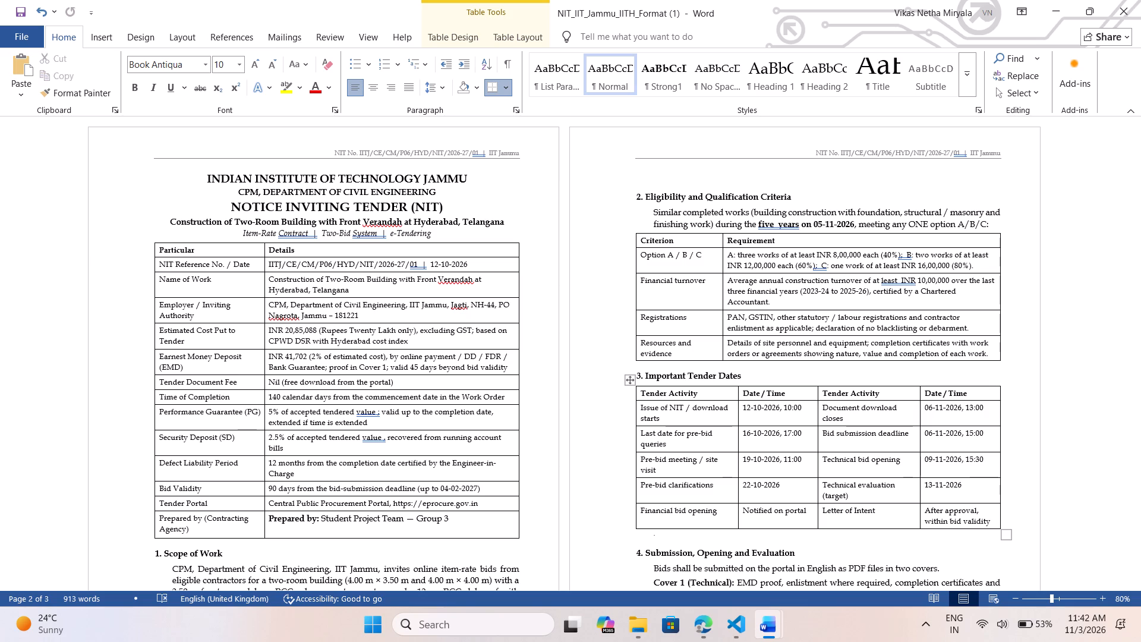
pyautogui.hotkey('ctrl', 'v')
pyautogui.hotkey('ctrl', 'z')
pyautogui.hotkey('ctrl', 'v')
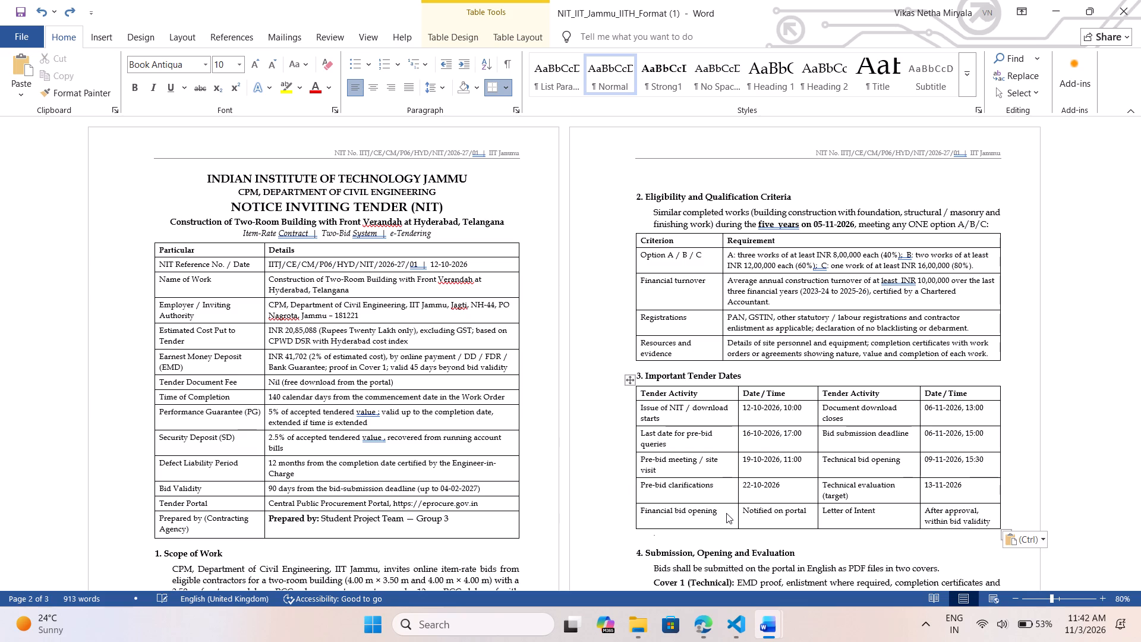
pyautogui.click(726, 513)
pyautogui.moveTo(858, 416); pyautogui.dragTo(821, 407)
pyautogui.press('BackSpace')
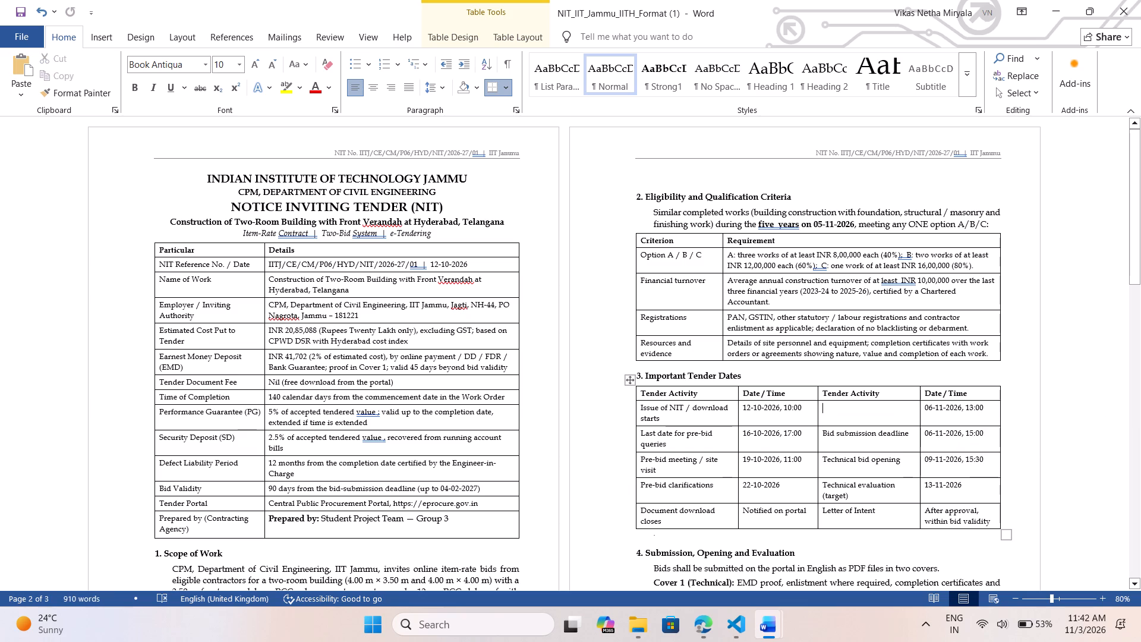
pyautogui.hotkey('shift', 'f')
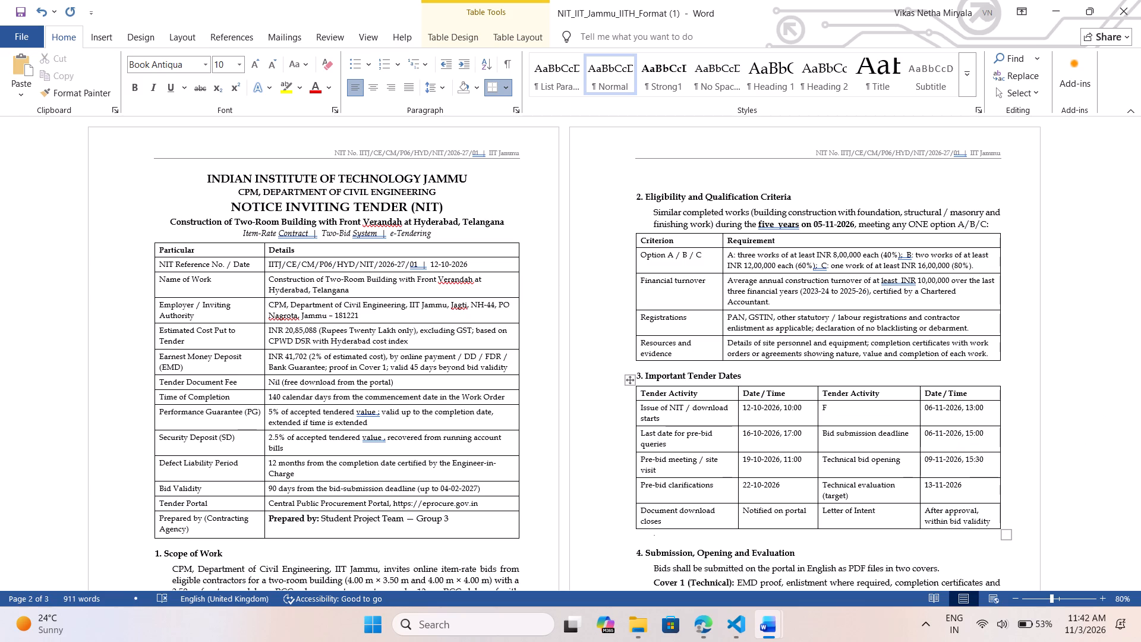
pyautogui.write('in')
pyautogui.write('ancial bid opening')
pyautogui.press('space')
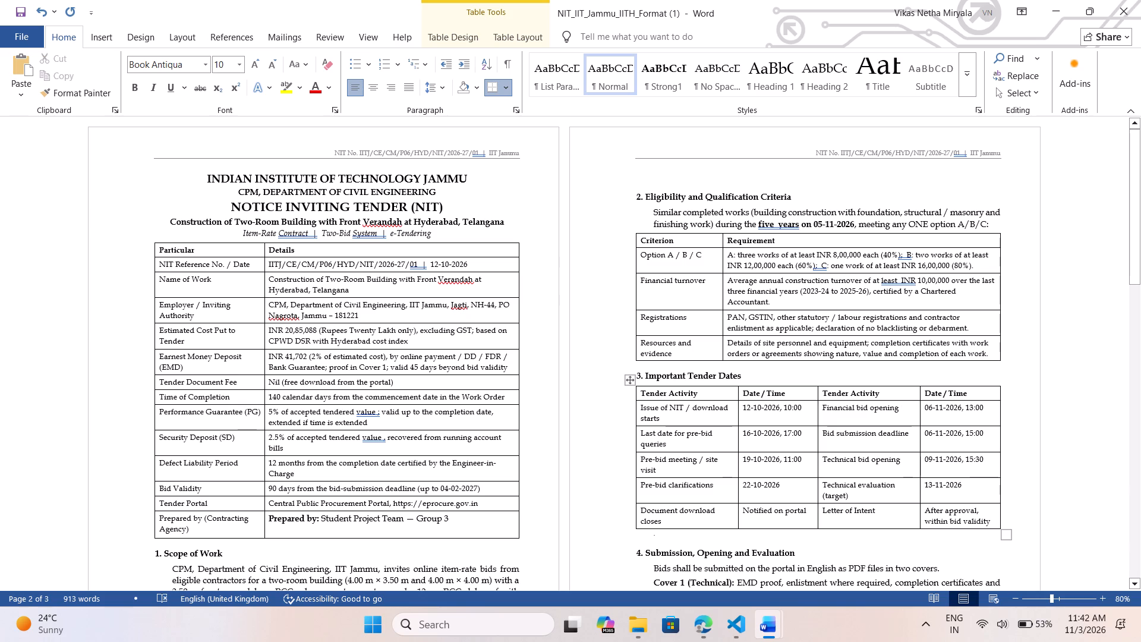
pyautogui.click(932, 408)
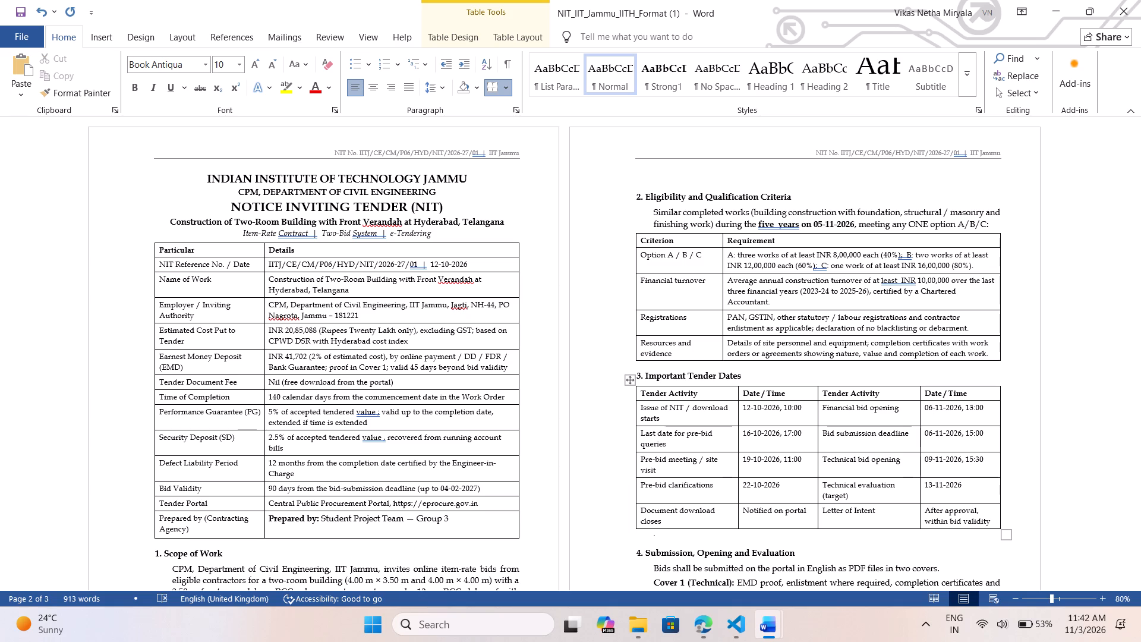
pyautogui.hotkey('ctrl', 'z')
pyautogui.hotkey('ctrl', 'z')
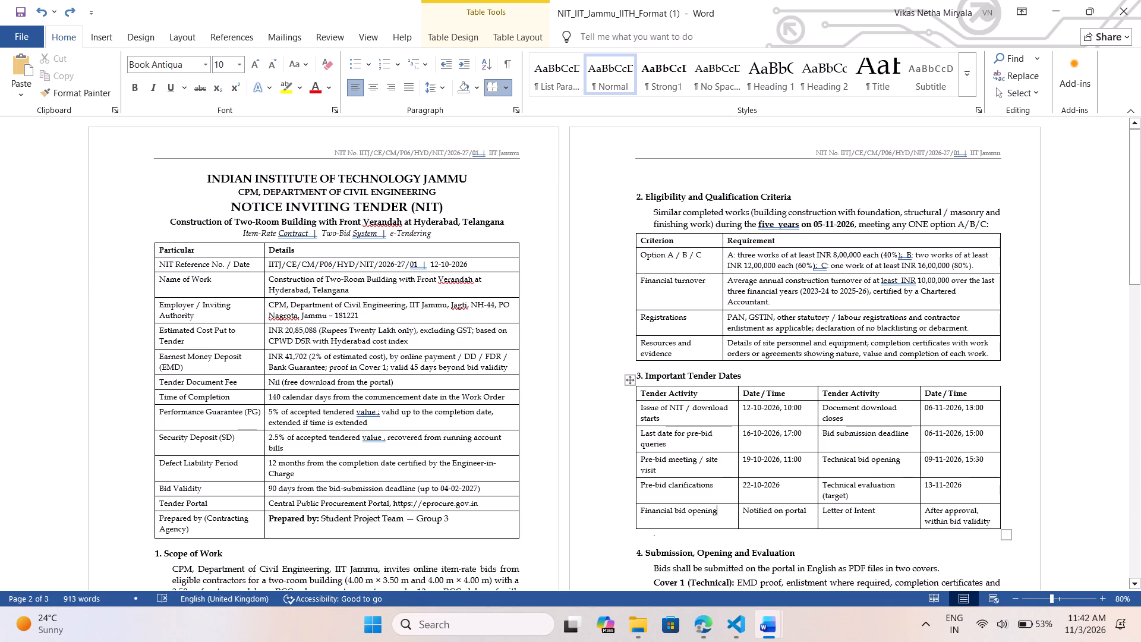
# Set the Financial bid opening date in the Important Tender Dates table to 17-11-2026.
pyautogui.click(808, 512)
pyautogui.press('BackSpace')
pyautogui.press('BackSpace')
pyautogui.press('BackSpace')
pyautogui.press('BackSpace')
pyautogui.press('BackSpace')
pyautogui.press('BackSpace')
pyautogui.press('BackSpace')
pyautogui.press('BackSpace')
pyautogui.press('BackSpace')
pyautogui.press('BackSpace')
pyautogui.press('BackSpace')
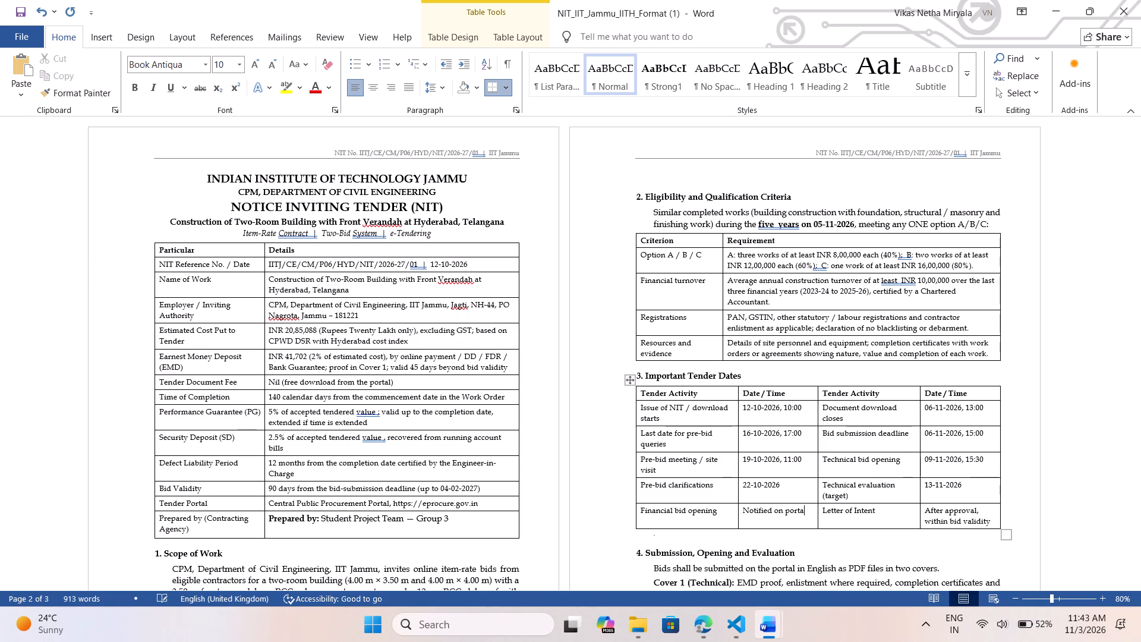
pyautogui.press('BackSpace')
pyautogui.press('BackSpace')
pyautogui.press('BackSpace')
pyautogui.press('BackSpace')
pyautogui.press('BackSpace')
pyautogui.press('BackSpace')
pyautogui.press('BackSpace')
pyautogui.write('04')
pyautogui.press('BackSpace')
pyautogui.press('BackSpace')
pyautogui.write('17-11')
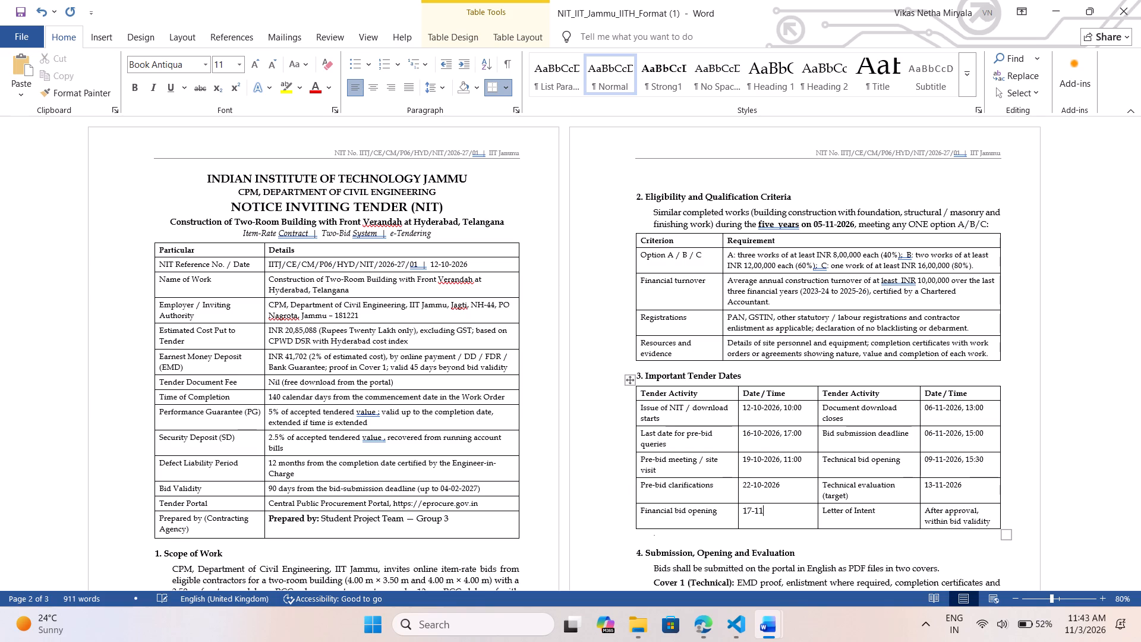
pyautogui.write('-2026')
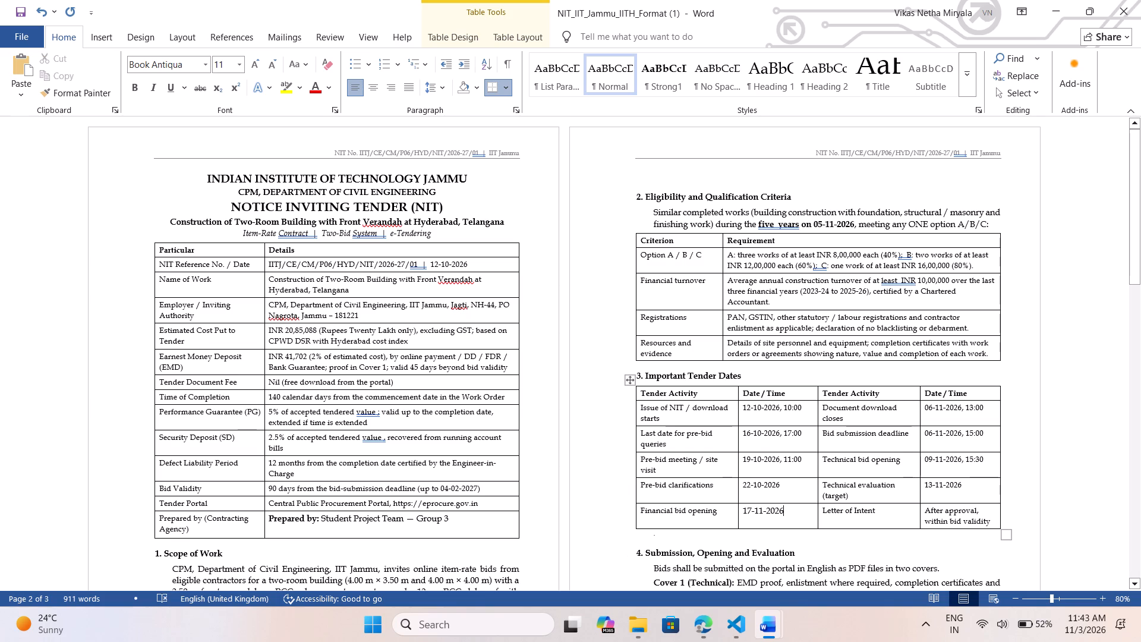
# Replace the Letter of Intent timing in the Important Tender Dates table with the date 04-12-2026.
pyautogui.moveTo(994, 523); pyautogui.dragTo(926, 506)
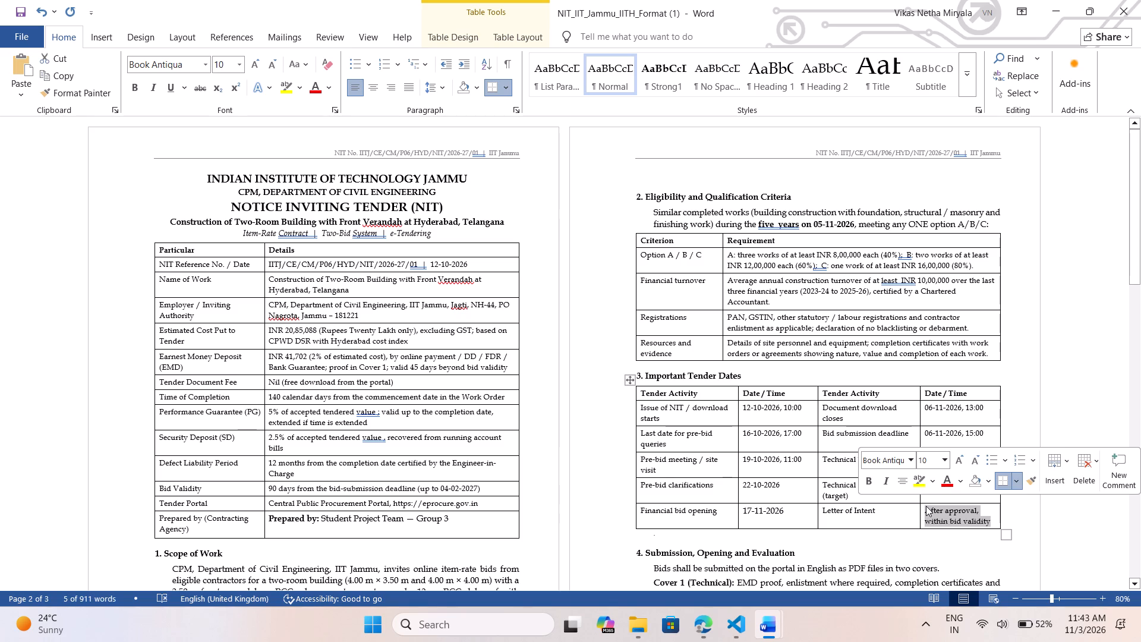
pyautogui.press('BackSpace')
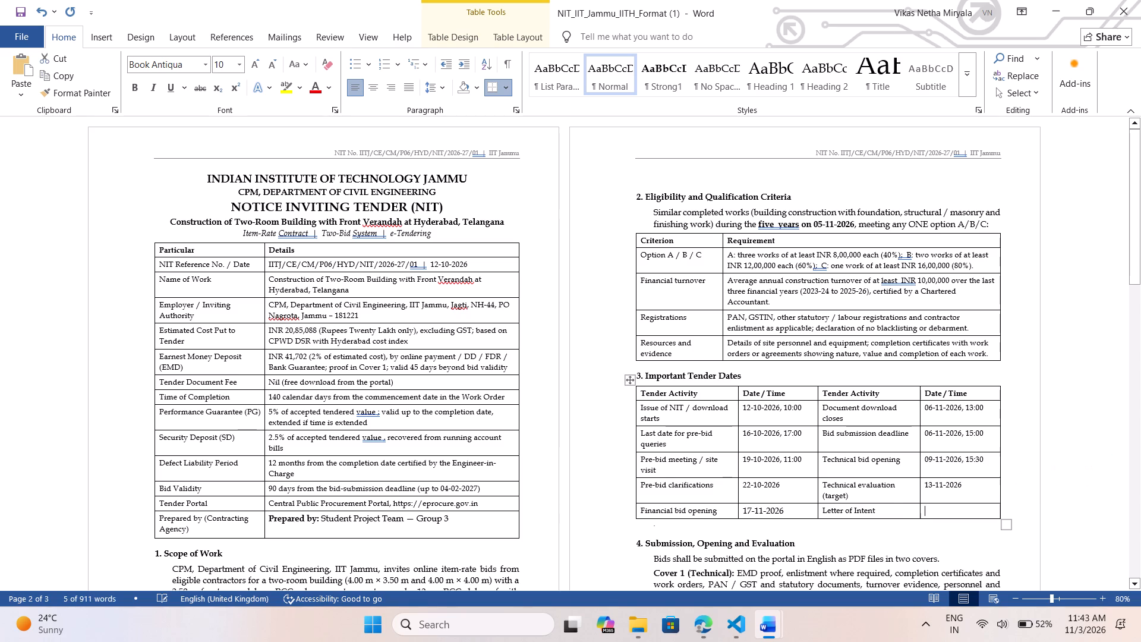
pyautogui.write('04-12')
pyautogui.write('-2026')
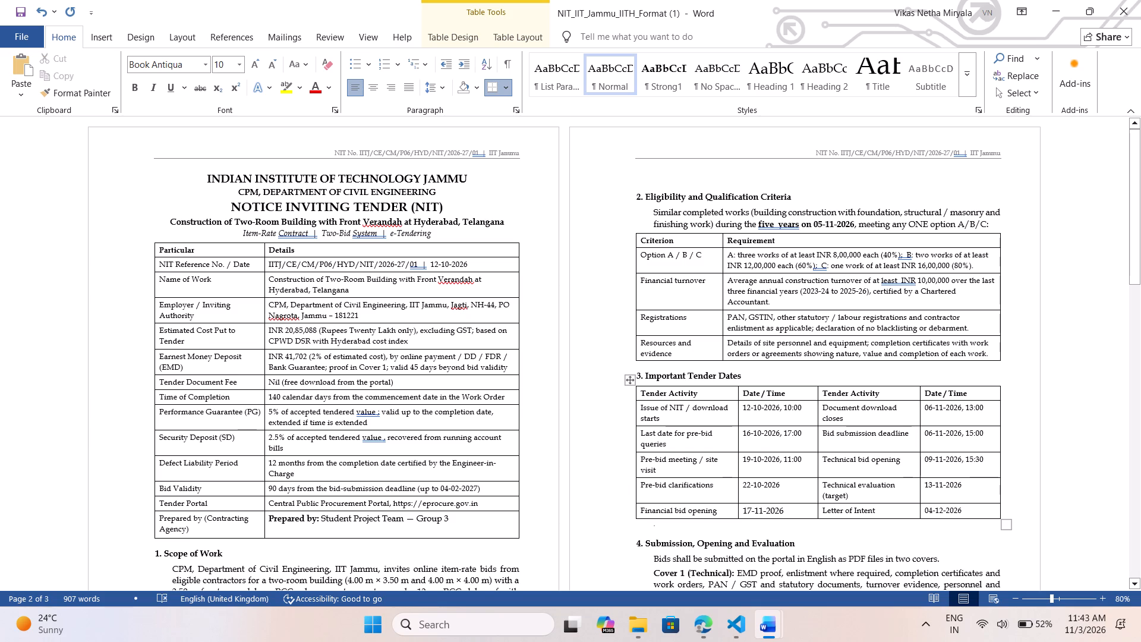
# Reword the bracketed amount in the Estimated Cost Put to Tender row as "Twenty lakh eighty five thousand eighty eight Rupees only".
pyautogui.click(412, 331)
pyautogui.press('BackSpace')
pyautogui.press('BackSpace')
pyautogui.press('BackSpace')
pyautogui.press('BackSpace')
pyautogui.press('BackSpace')
pyautogui.press('BackSpace')
pyautogui.press('BackSpace')
pyautogui.press('BackSpace')
pyautogui.press('BackSpace')
pyautogui.press('BackSpace')
pyautogui.press('BackSpace')
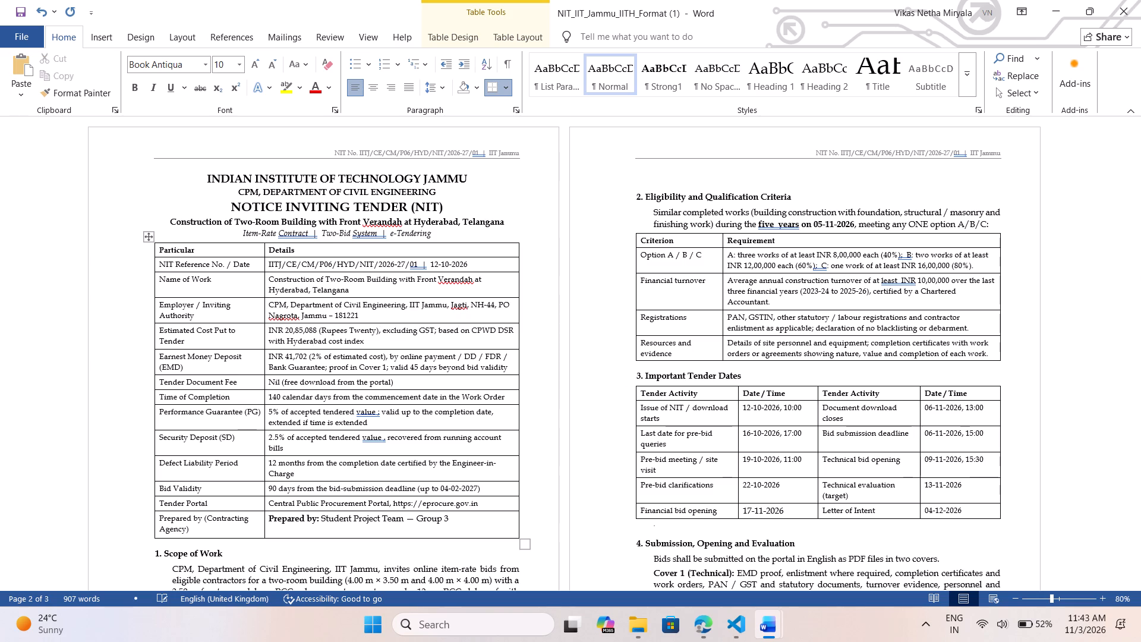
pyautogui.press('BackSpace')
pyautogui.press('BackSpace')
pyautogui.press('BackSpace')
pyautogui.press('BackSpace')
pyautogui.press('BackSpace')
pyautogui.press('BackSpace')
pyautogui.press('BackSpace')
pyautogui.press('BackSpace')
pyautogui.press('BackSpace')
pyautogui.press('BackSpace')
pyautogui.press('BackSpace')
pyautogui.press('BackSpace')
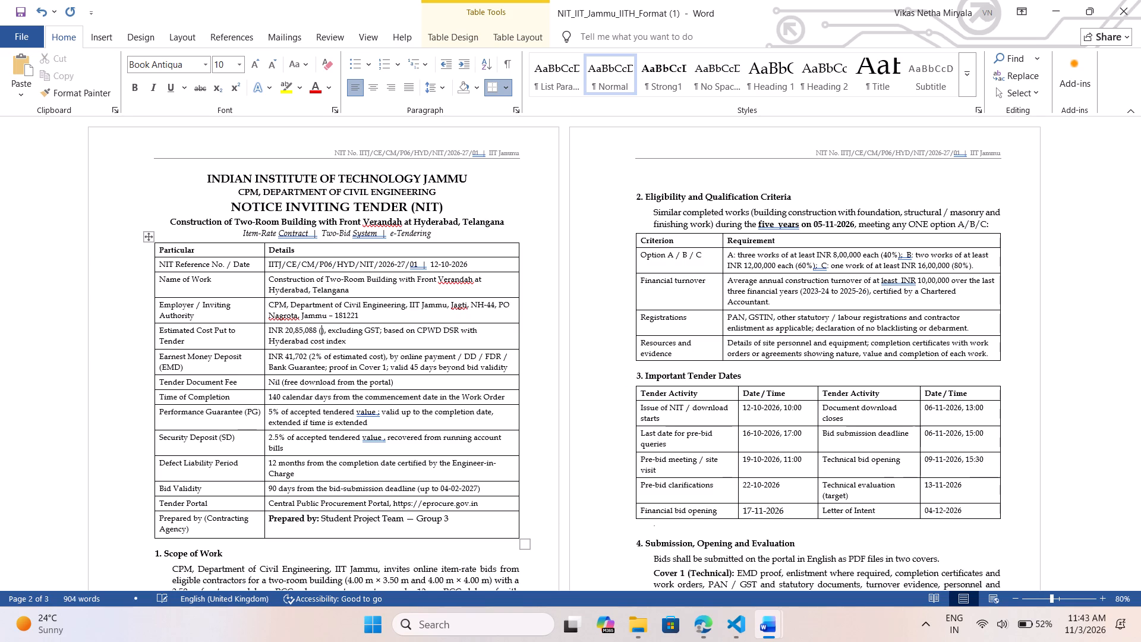
pyautogui.hotkey('shift', 't')
pyautogui.write('we')
pyautogui.write('nty')
pyautogui.press('space')
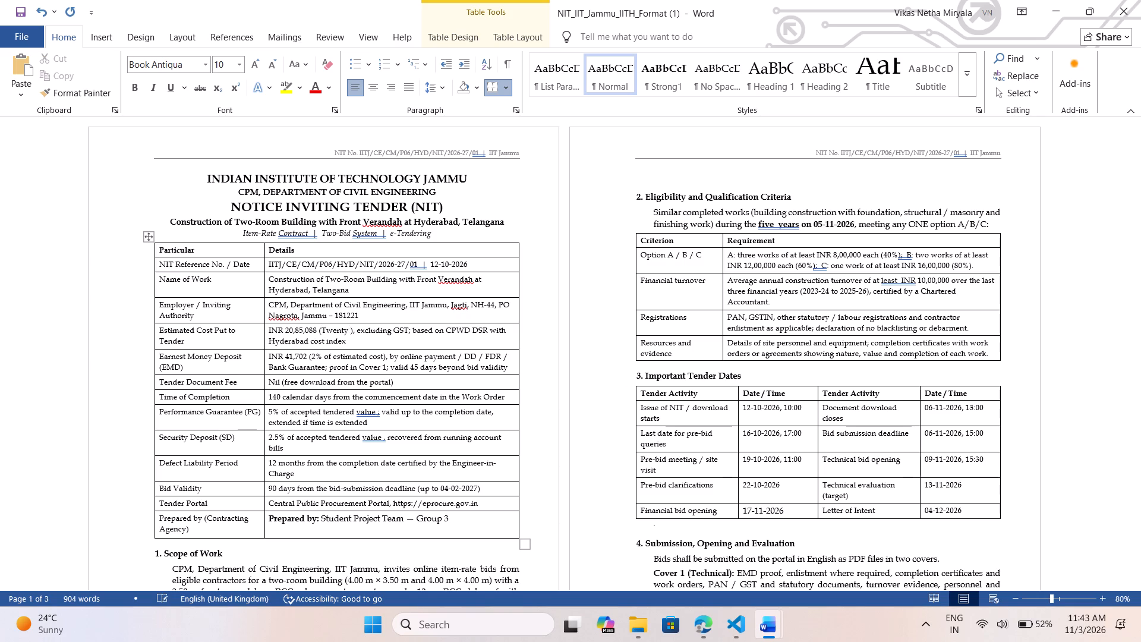
pyautogui.write('ri')
pyautogui.press('BackSpace')
pyautogui.press('u')
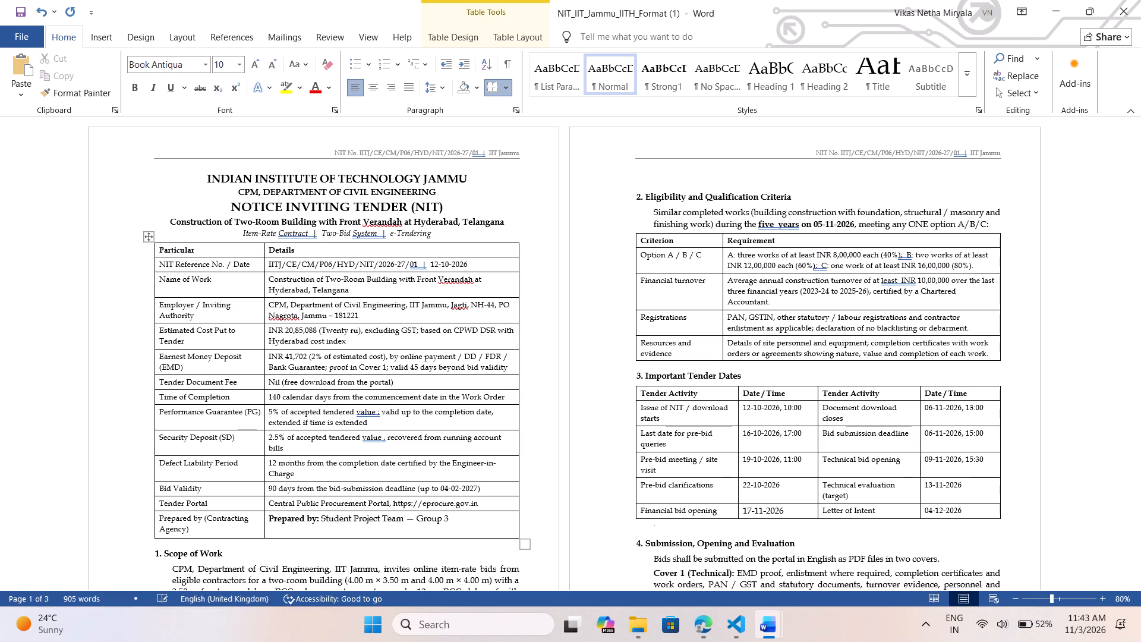
pyautogui.press('BackSpace')
pyautogui.press('BackSpace')
pyautogui.write('lakh')
pyautogui.press('space')
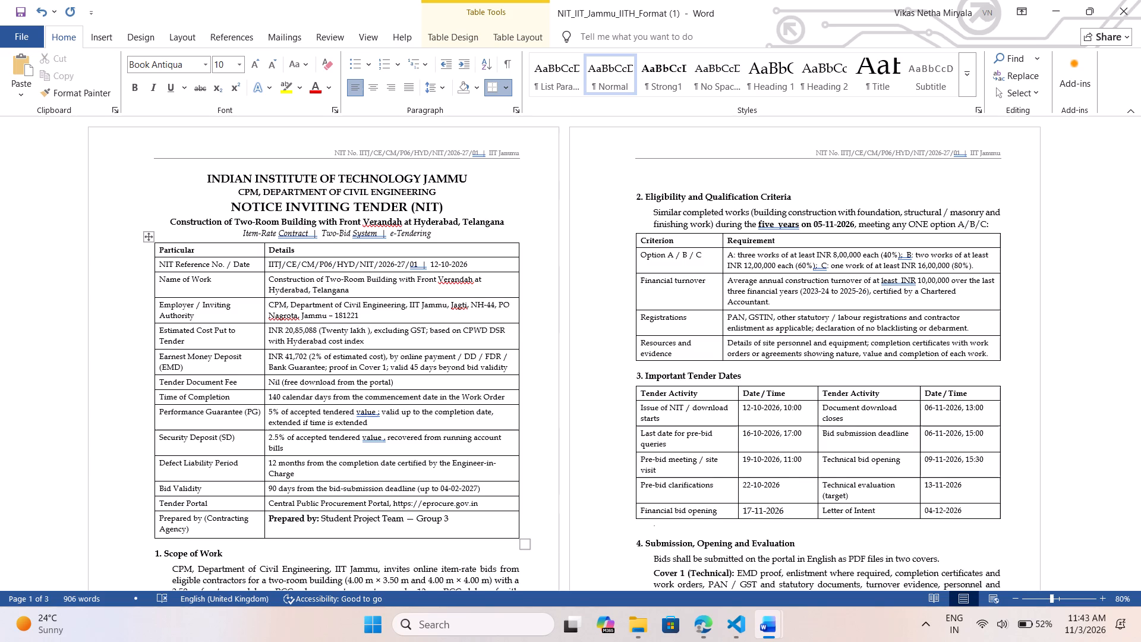
pyautogui.write('eigthy')
pyautogui.press('space')
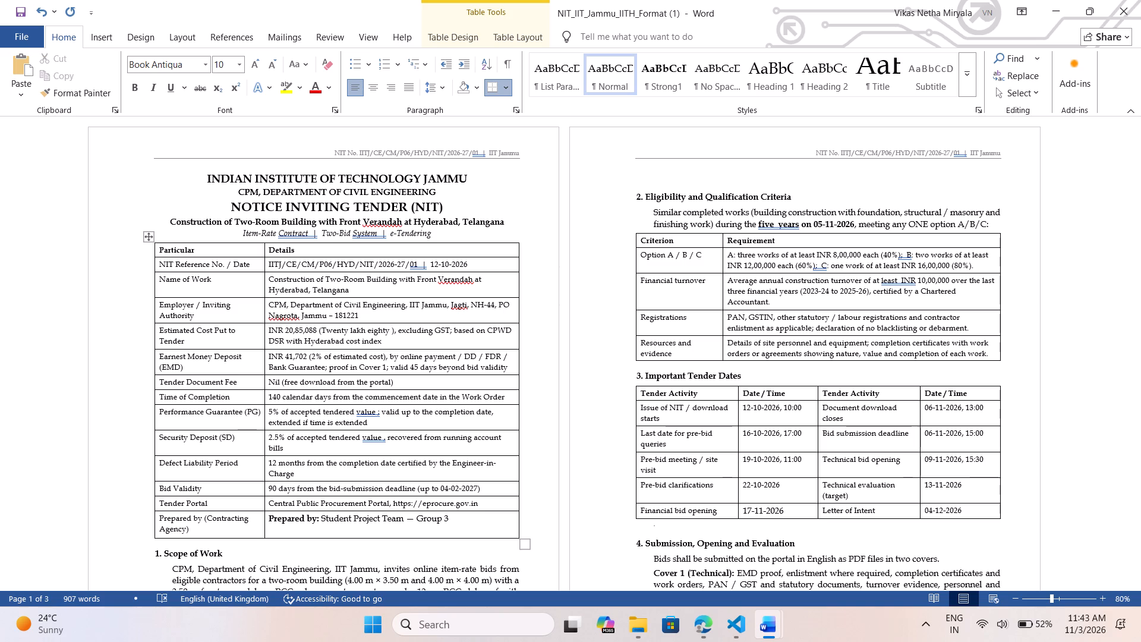
pyautogui.press('BackSpace')
pyautogui.press('space')
pyautogui.write('five thousand')
pyautogui.press('space')
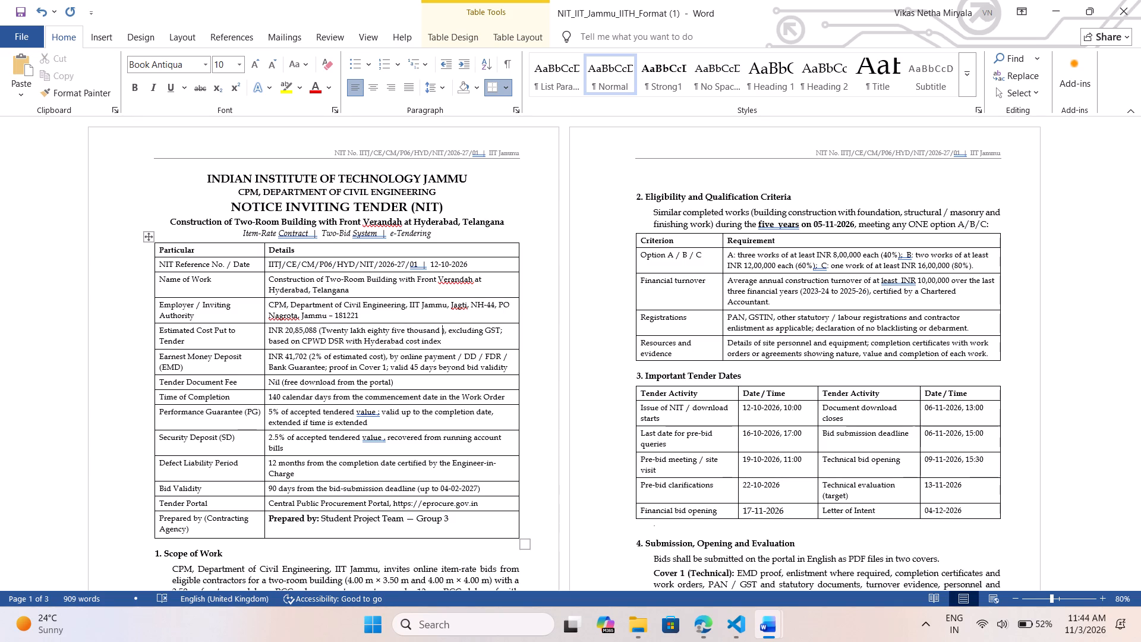
pyautogui.write('eighty')
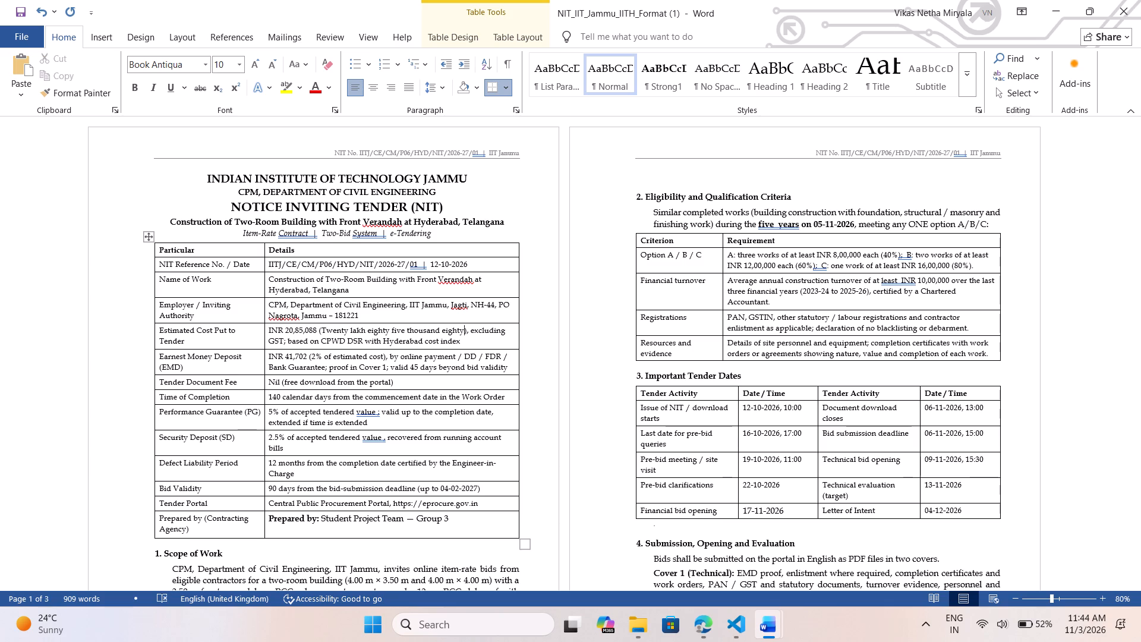
pyautogui.press('space')
pyautogui.write('eight')
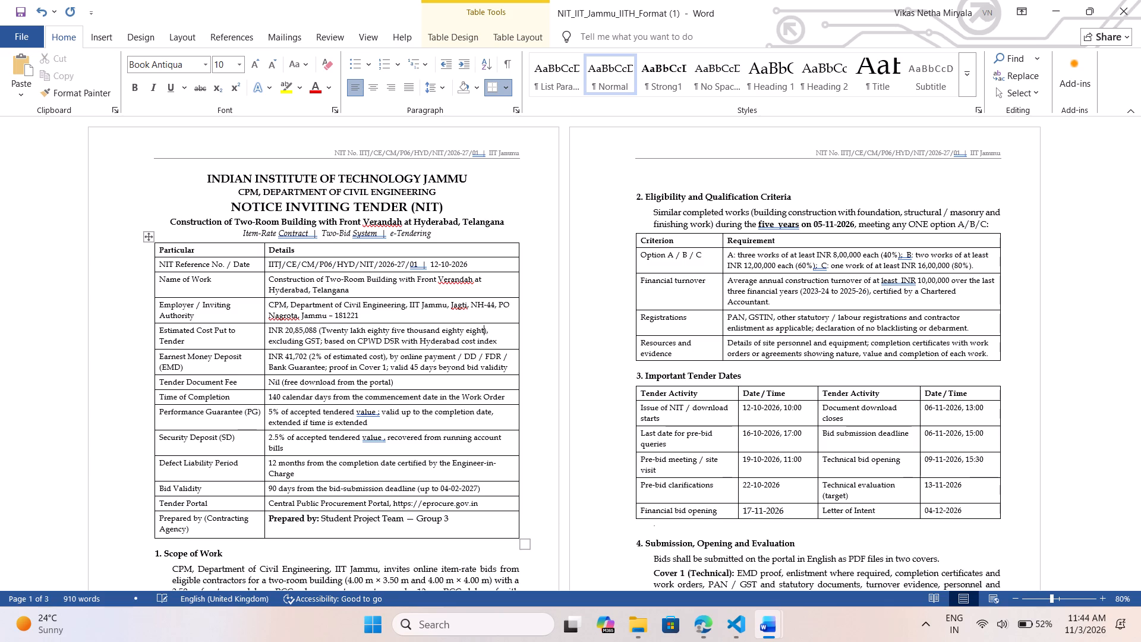
pyautogui.press('space')
pyautogui.hotkey('shift', 'r')
pyautogui.press('u')
pyautogui.press('p')
pyautogui.write('ees')
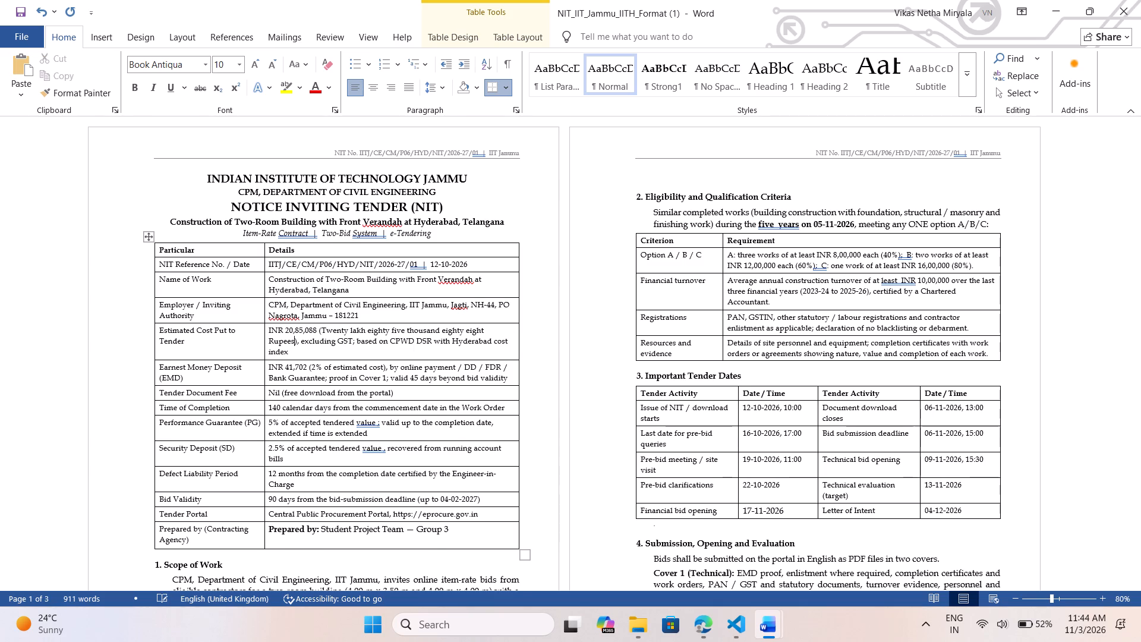
pyautogui.press('space')
pyautogui.write('only')
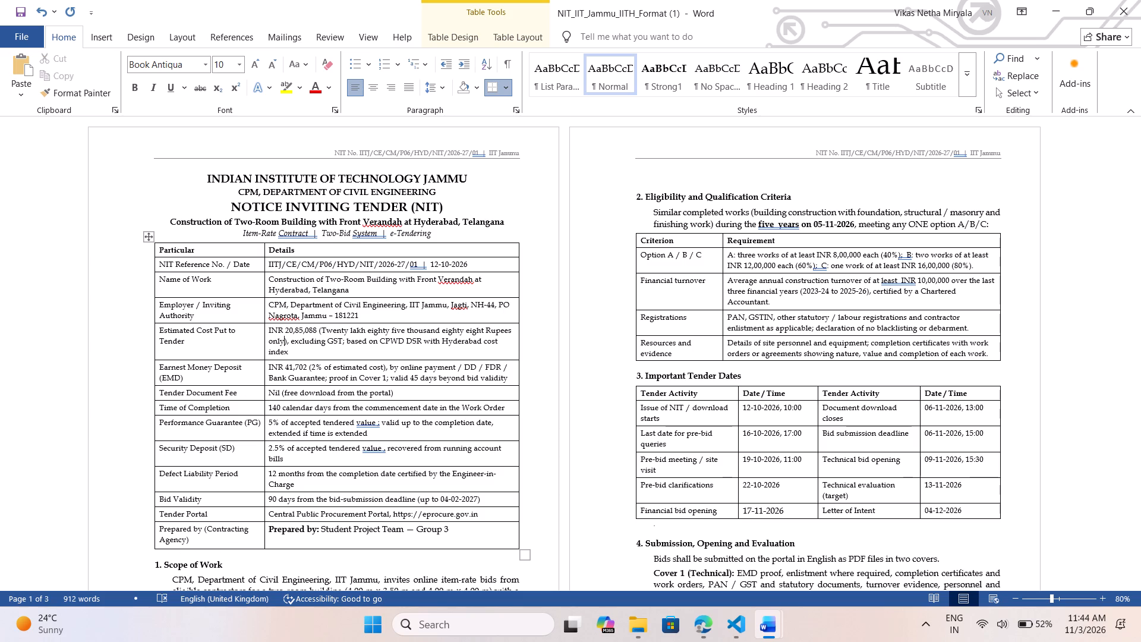
# Check the rest of the Notice Inviting Tender through to its signature block and save the document.
pyautogui.scroll(-4, 602, 428)
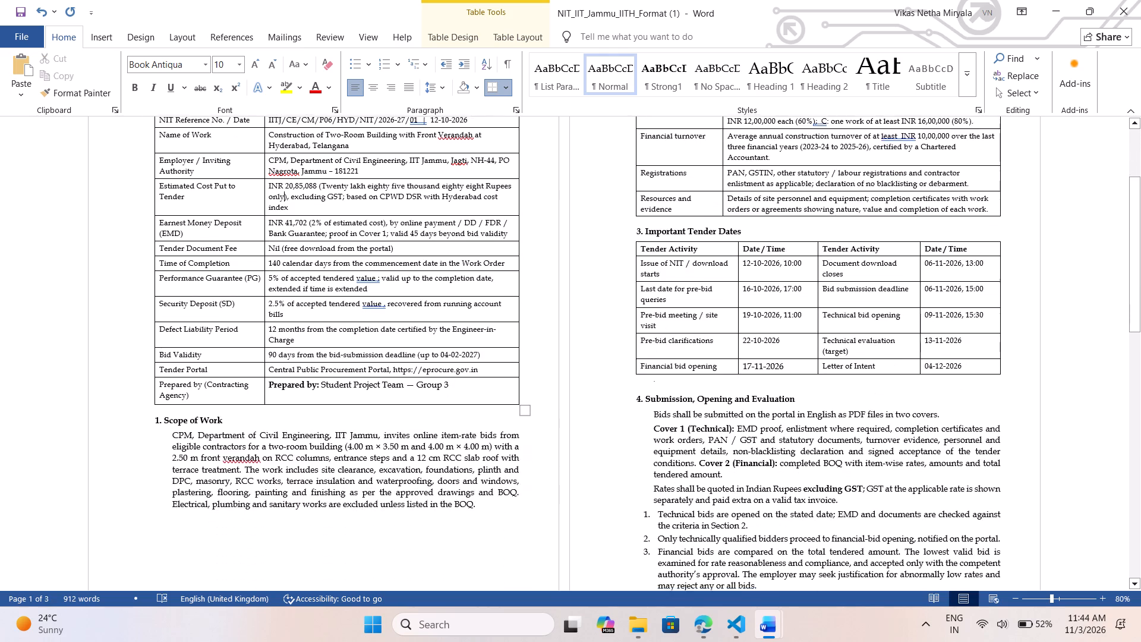
pyautogui.scroll(-4, 602, 428)
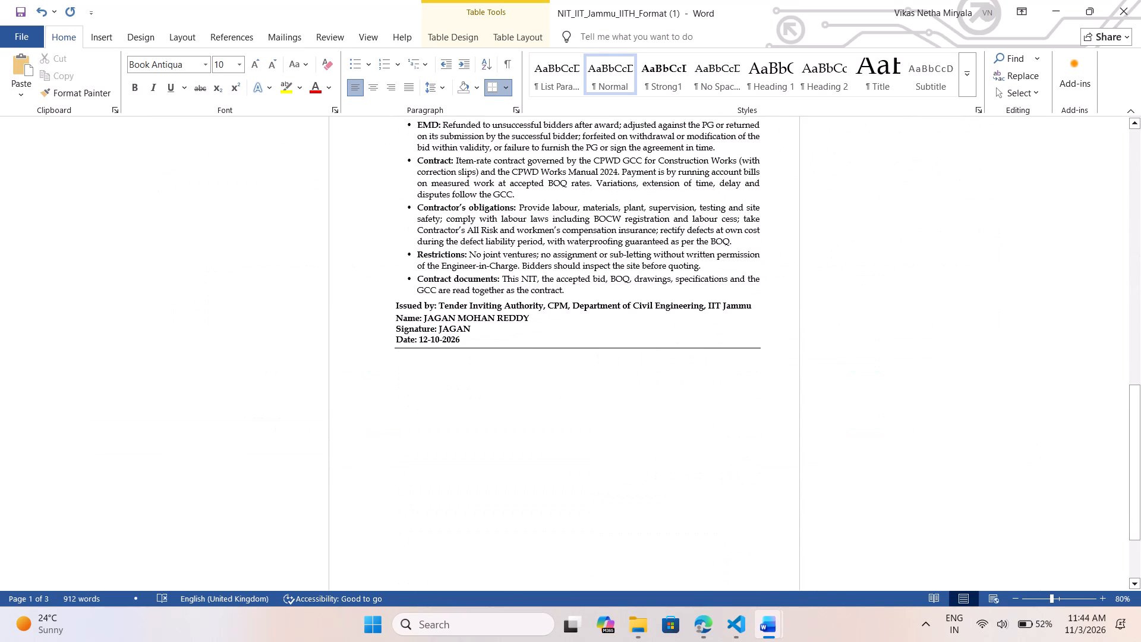
pyautogui.hotkey('ctrl', 's')
pyautogui.hotkey('ctrl', 's')
pyautogui.hotkey('ctrl', 's')
pyautogui.hotkey('ctrl', 's')
pyautogui.hotkey('ctrl', 's')
pyautogui.hotkey('ctrl', 's')
pyautogui.hotkey('ctrl', 's')
pyautogui.hotkey('ctrl', 's')
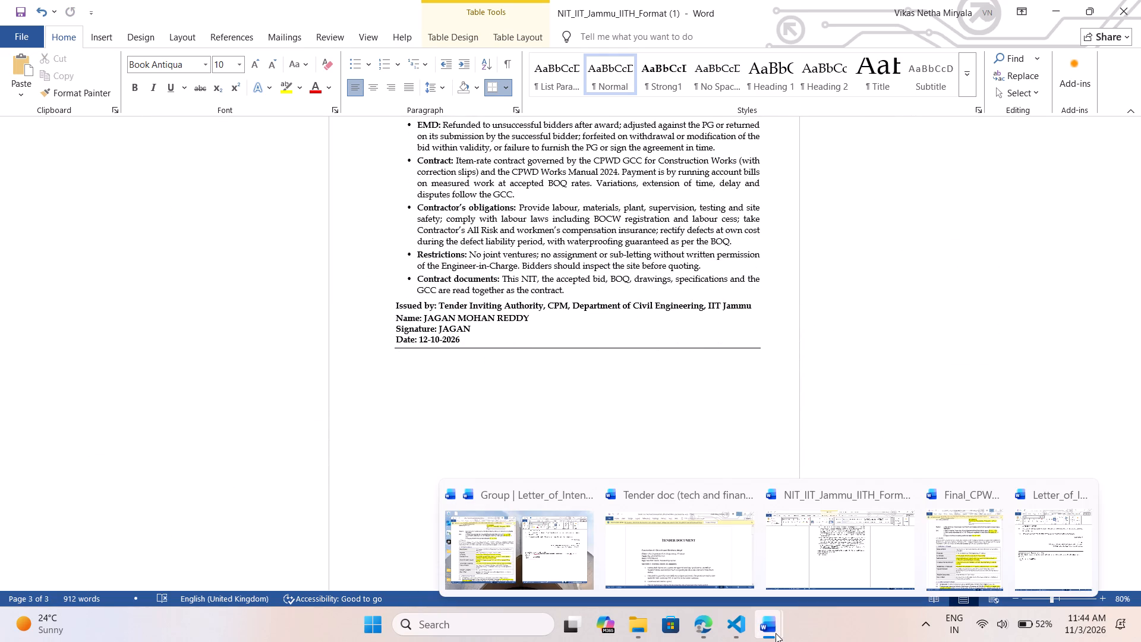
# In the Letter of Intent document, replace the blank Date line in the bidder's acknowledgement of receipt with 04-12-2026.
pyautogui.click(1044, 556)
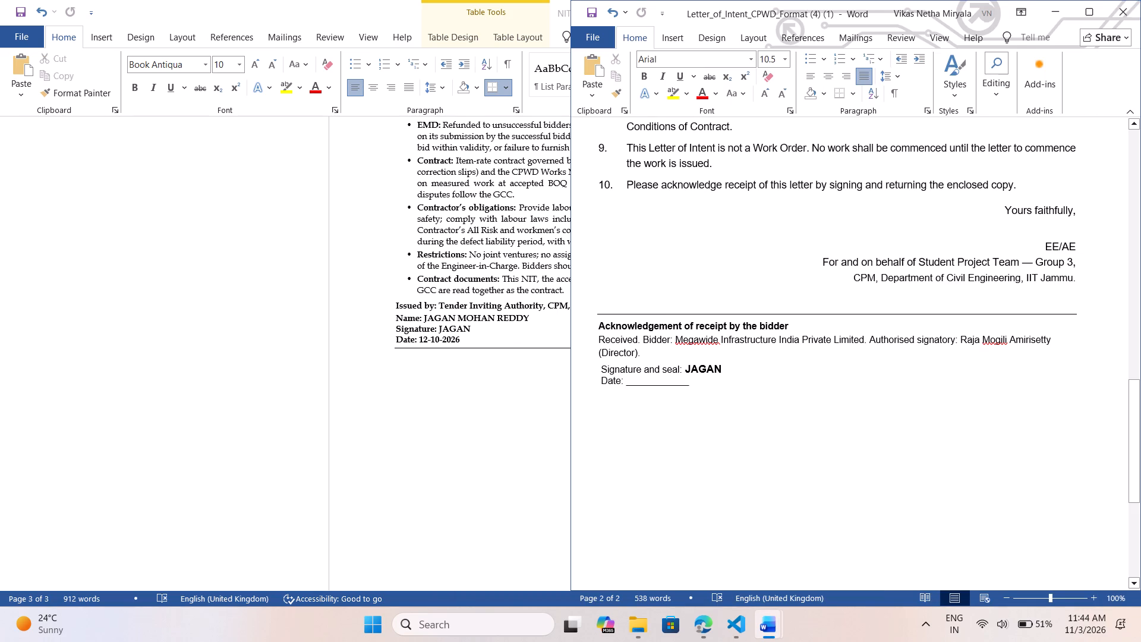
pyautogui.scroll(2, 648, 392)
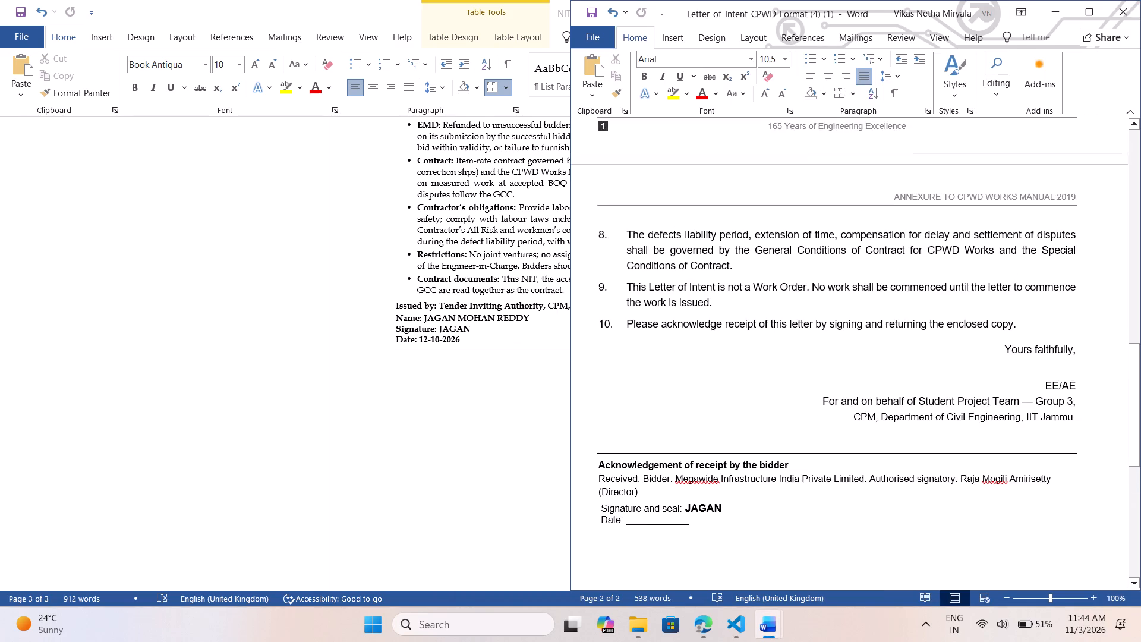
pyautogui.scroll(4, 648, 392)
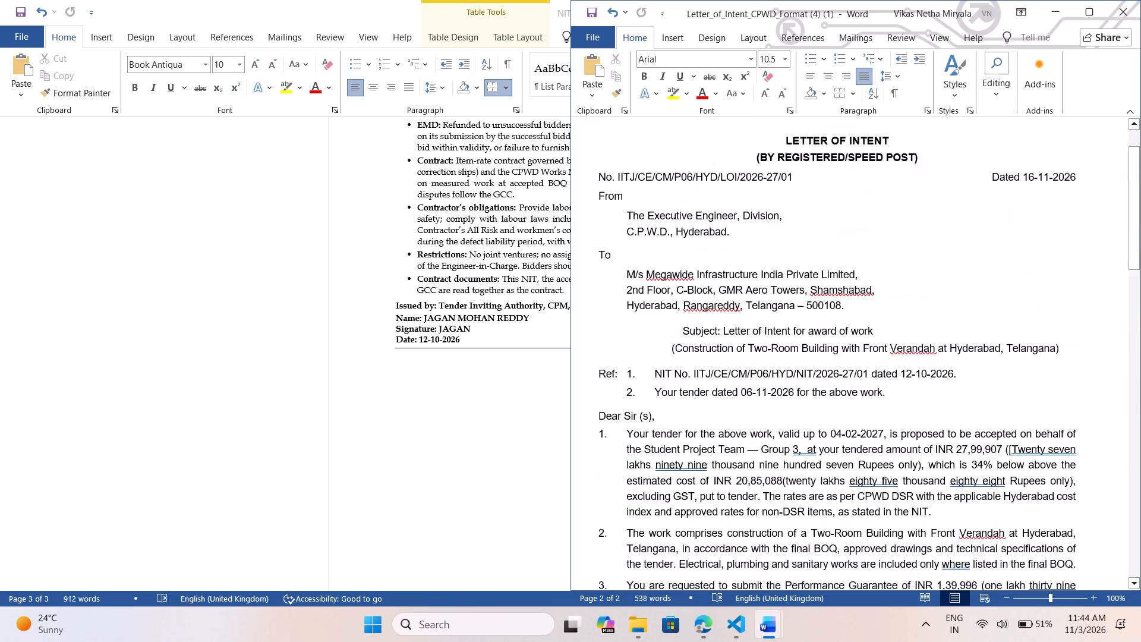
pyautogui.scroll(-4, 648, 392)
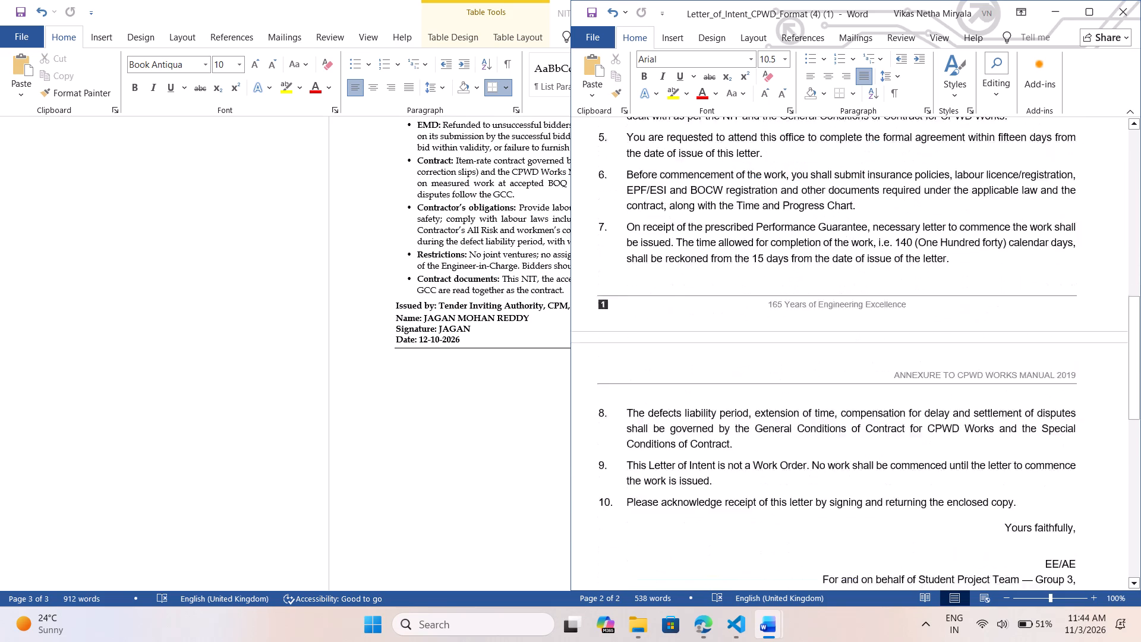
pyautogui.scroll(-1, 648, 392)
pyautogui.click(692, 573)
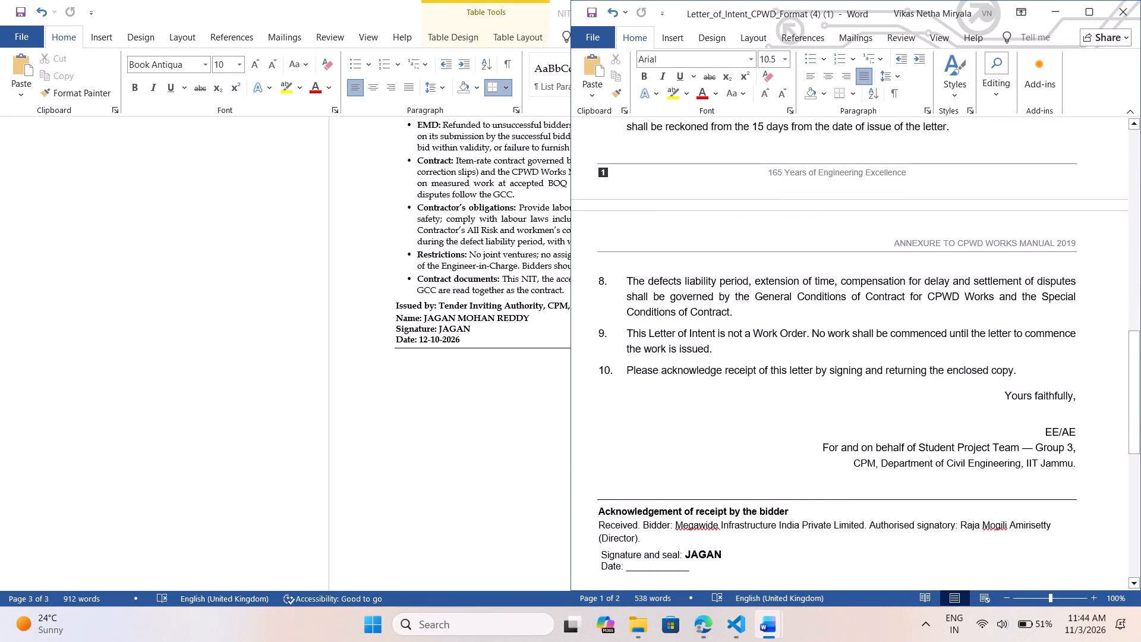
pyautogui.click(706, 545)
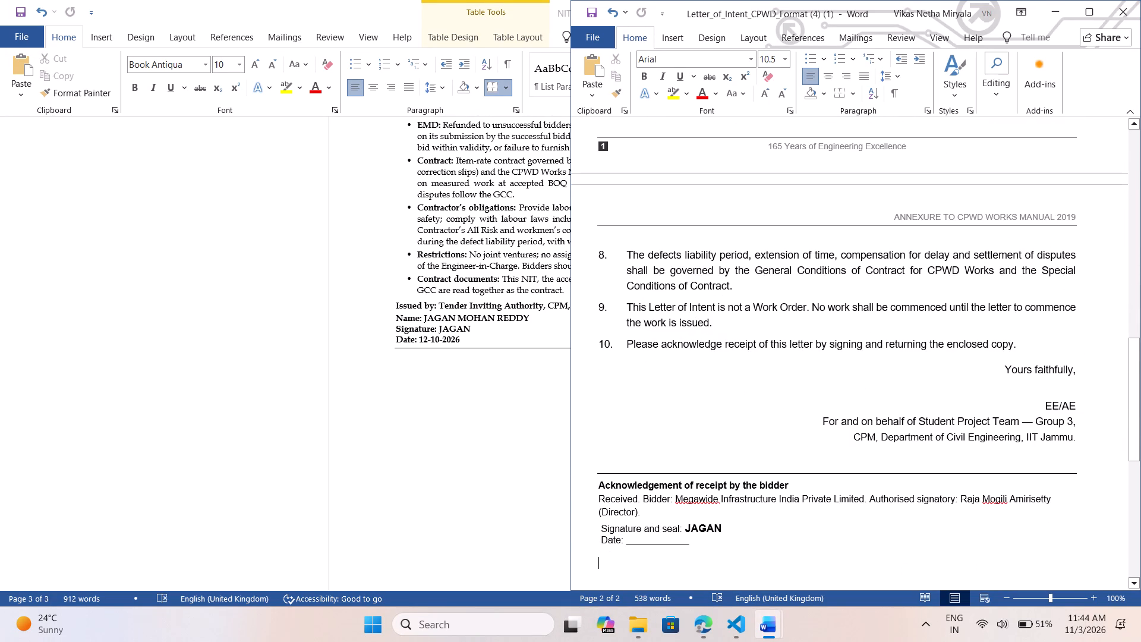
pyautogui.click(696, 541)
pyautogui.press('BackSpace')
pyautogui.press('BackSpace')
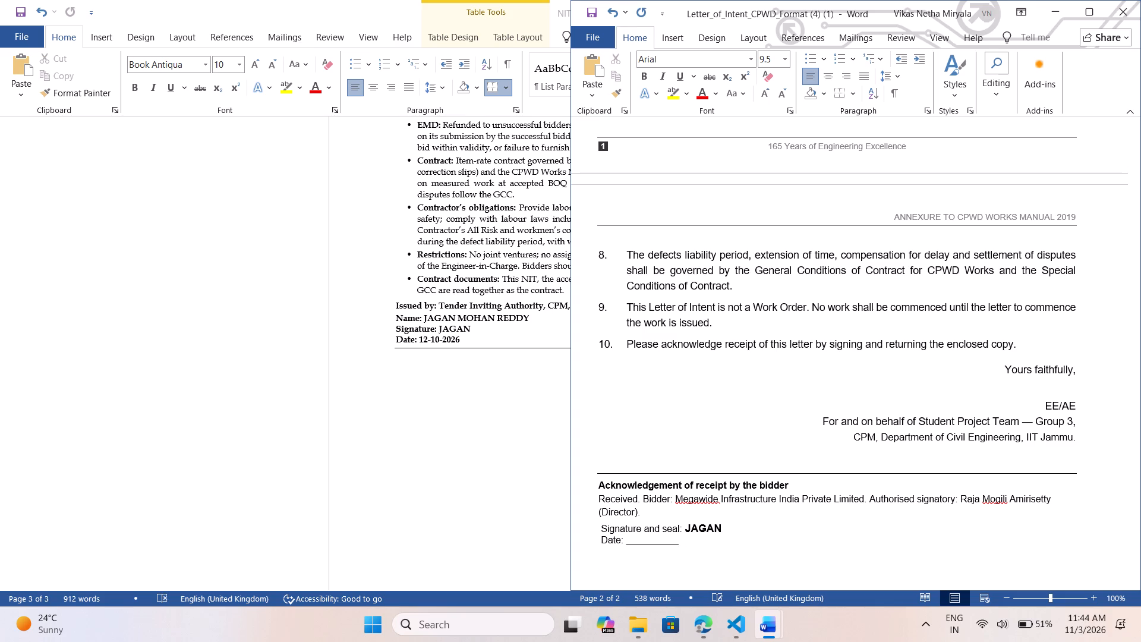
pyautogui.press('BackSpace')
pyautogui.press('BackSpace')
pyautogui.press('BackSpace')
pyautogui.press('BackSpace')
pyautogui.press('BackSpace')
pyautogui.press('BackSpace')
pyautogui.press('BackSpace')
pyautogui.press('BackSpace')
pyautogui.press('BackSpace')
pyautogui.press('BackSpace')
pyautogui.press('0')
pyautogui.press('4')
pyautogui.write('-12-2026')
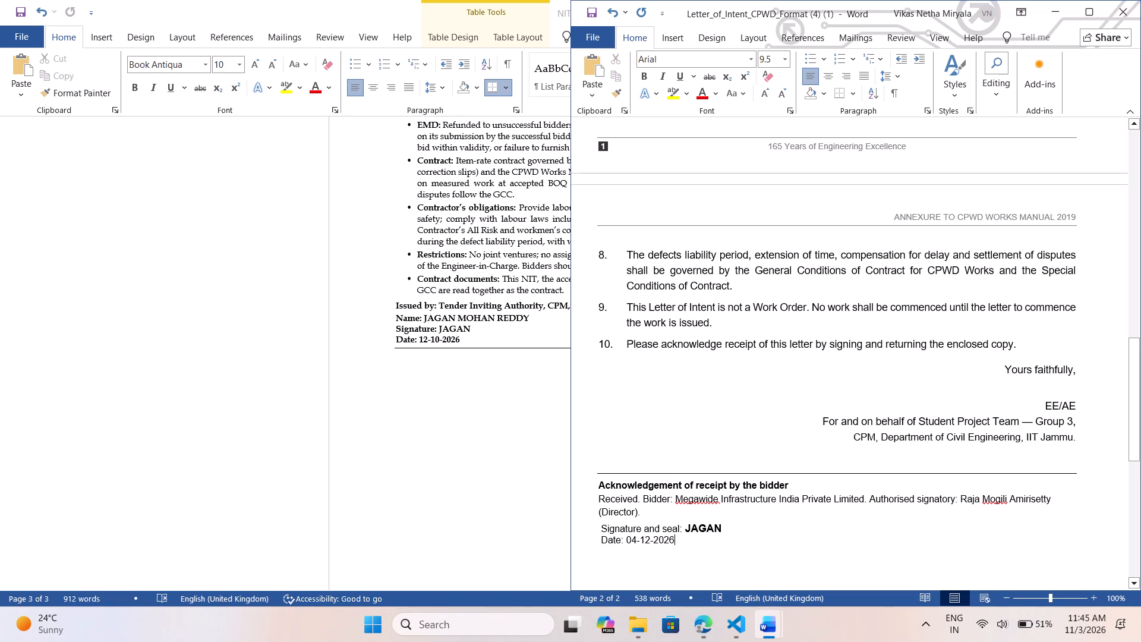
# Check the tender dates in the Notice Inviting Tender and set the Letter of Intent's heading date to 17-11-2026.
pyautogui.scroll(6, 803, 473)
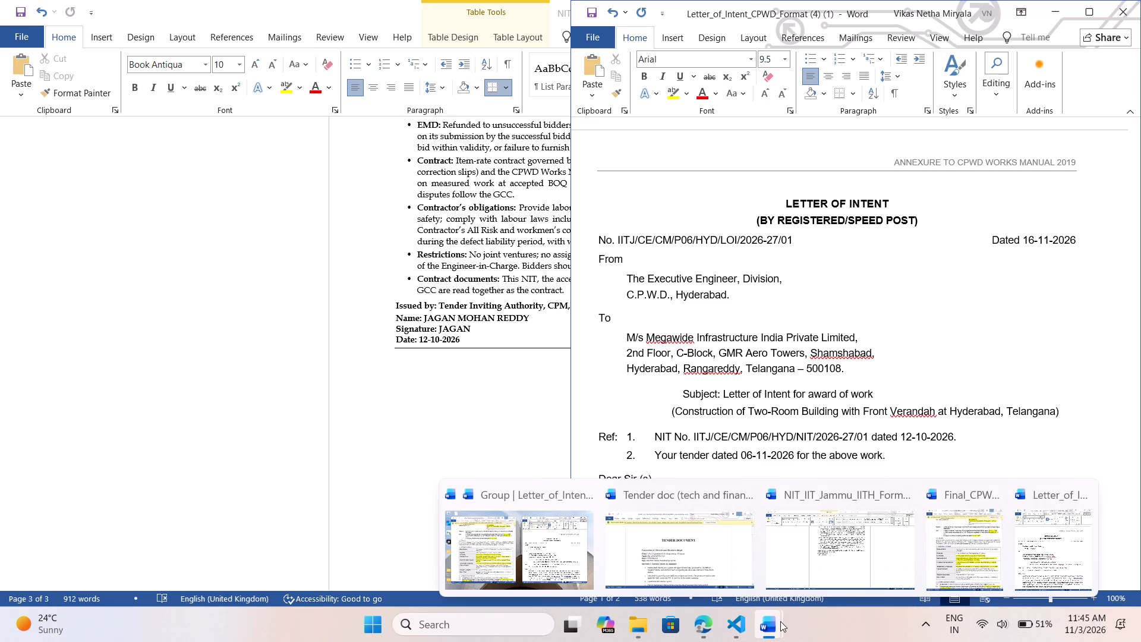
pyautogui.click(855, 546)
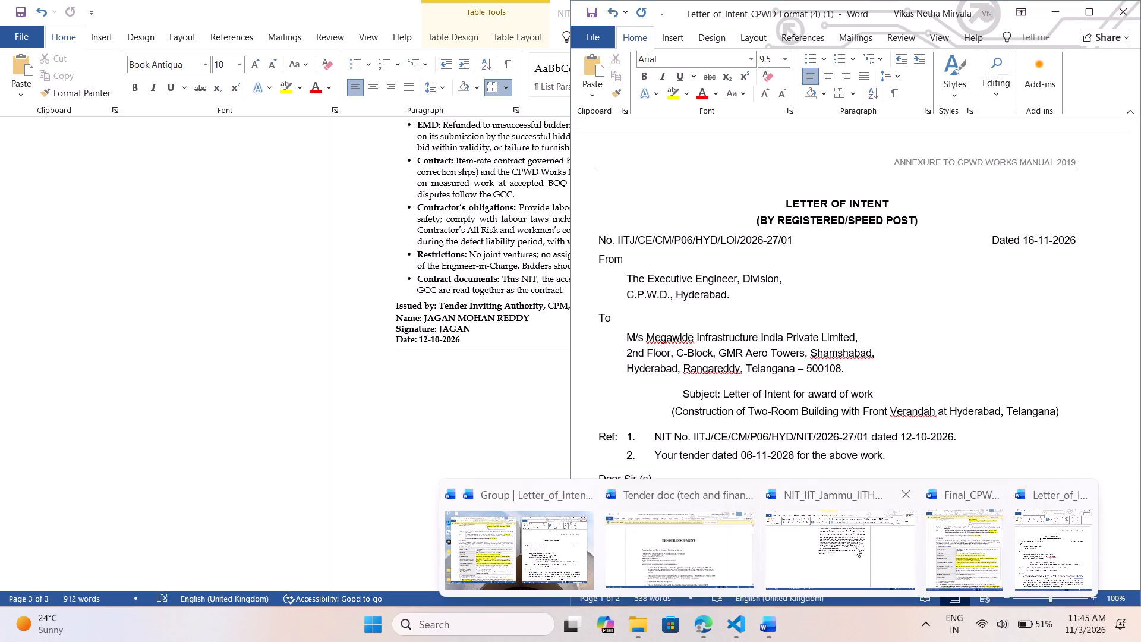
pyautogui.scroll(4, 701, 331)
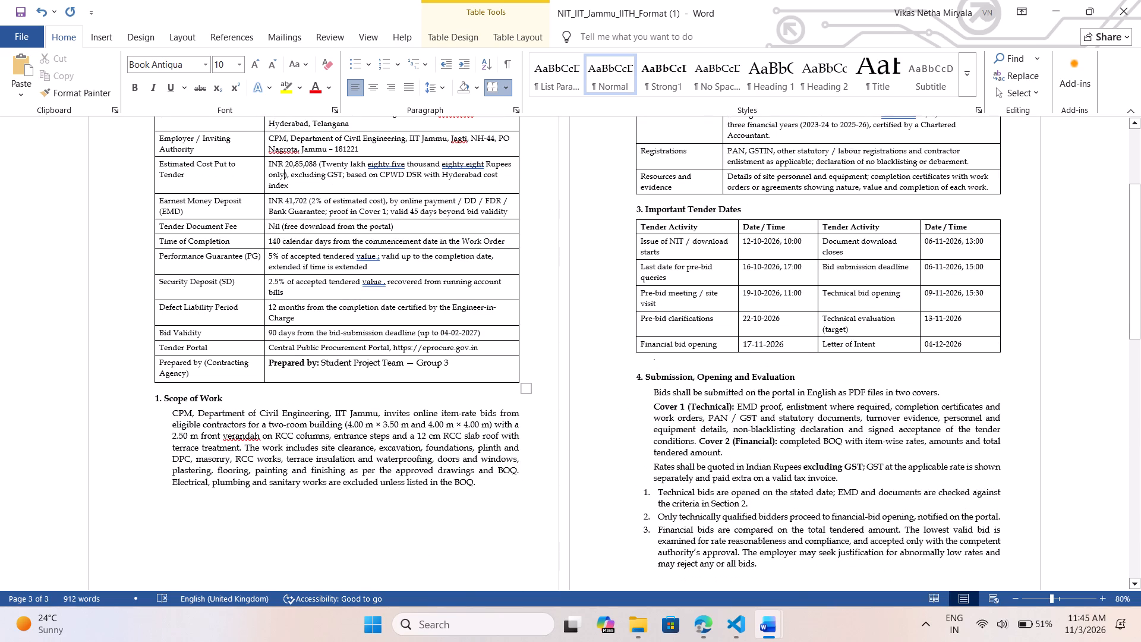
pyautogui.click(1053, 542)
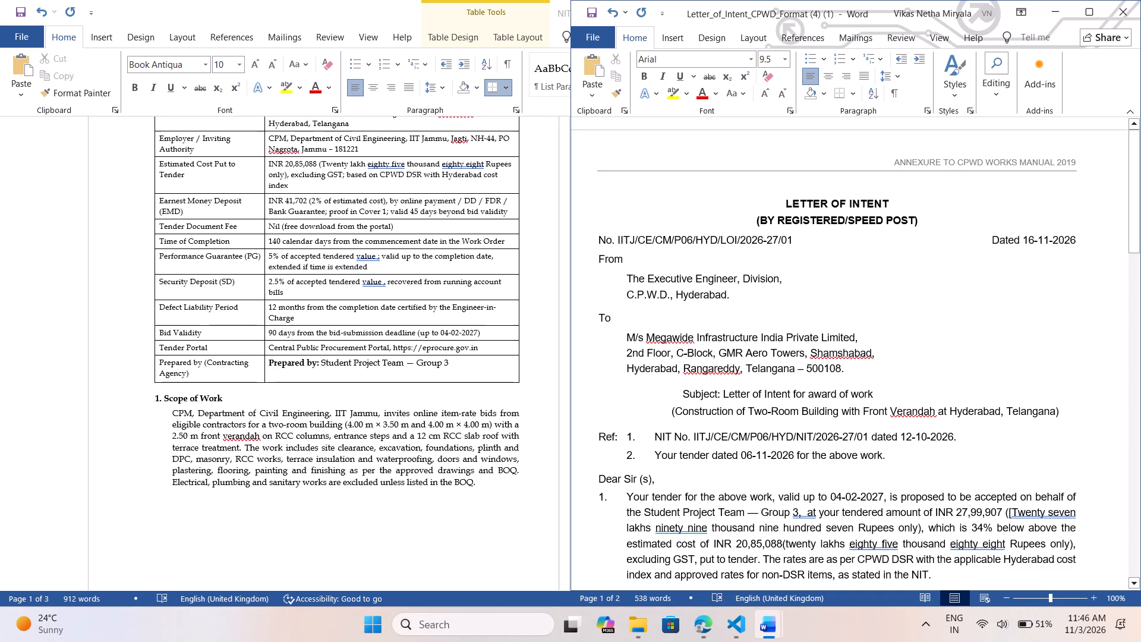
pyautogui.click(1032, 240)
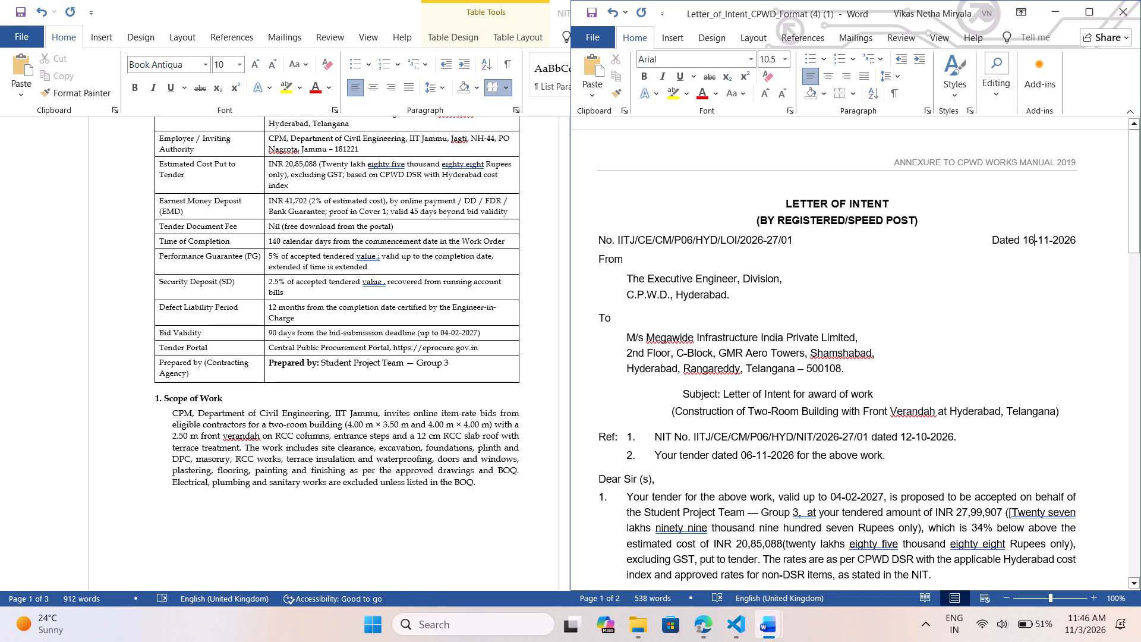
pyautogui.press('BackSpace')
pyautogui.press('7')
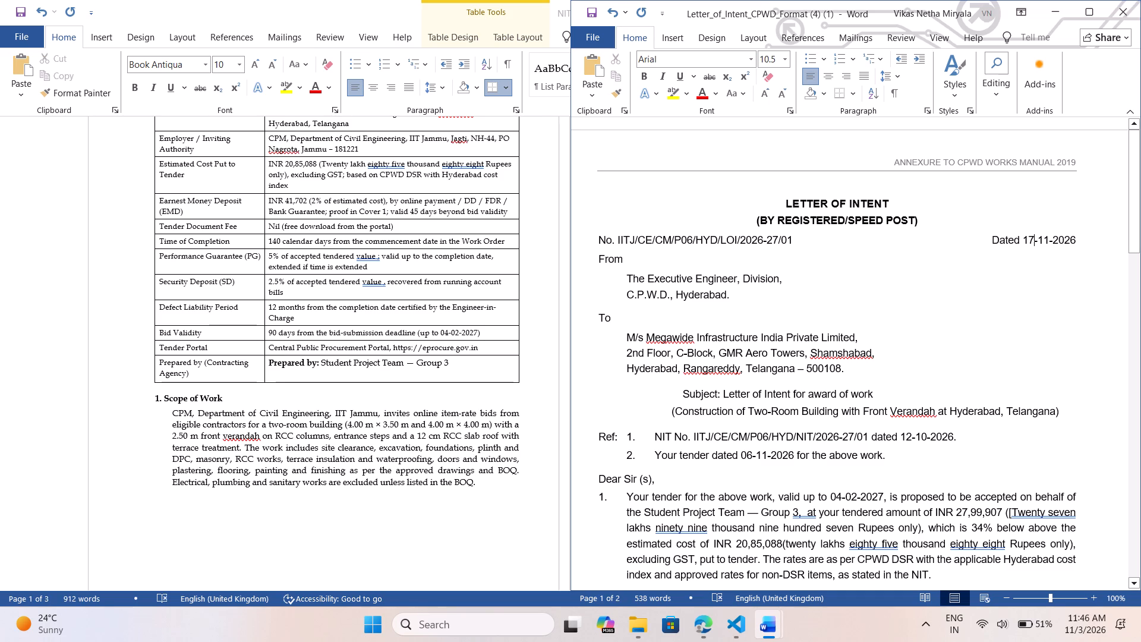
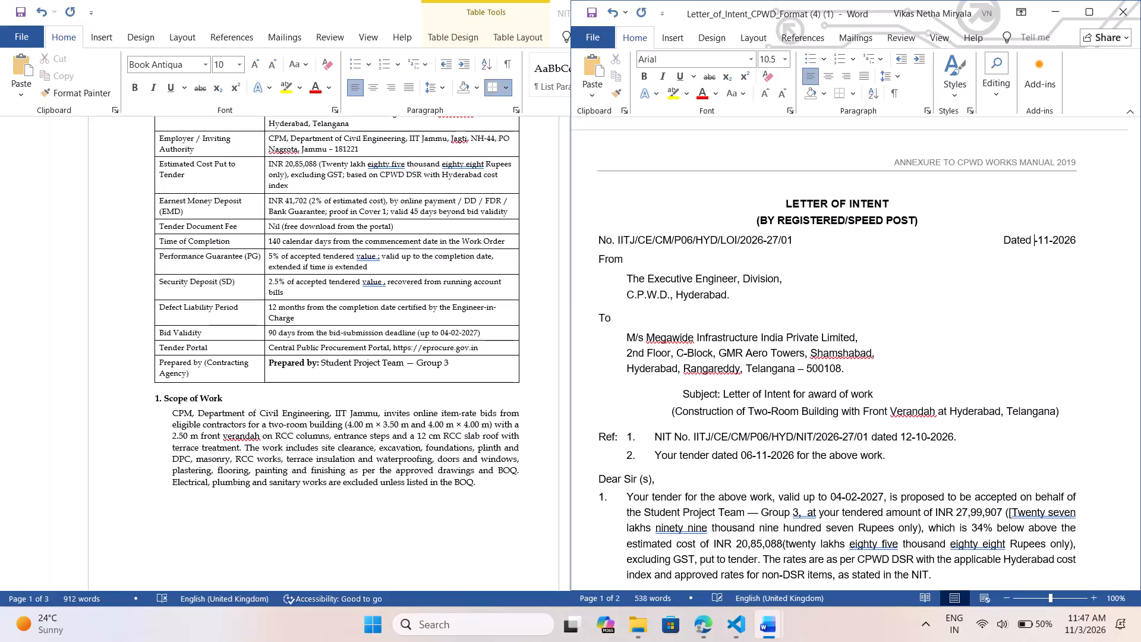
# Set the Letter of Intent's heading date to 07-11-2026 and save the document.
pyautogui.press('0')
pyautogui.press('7')
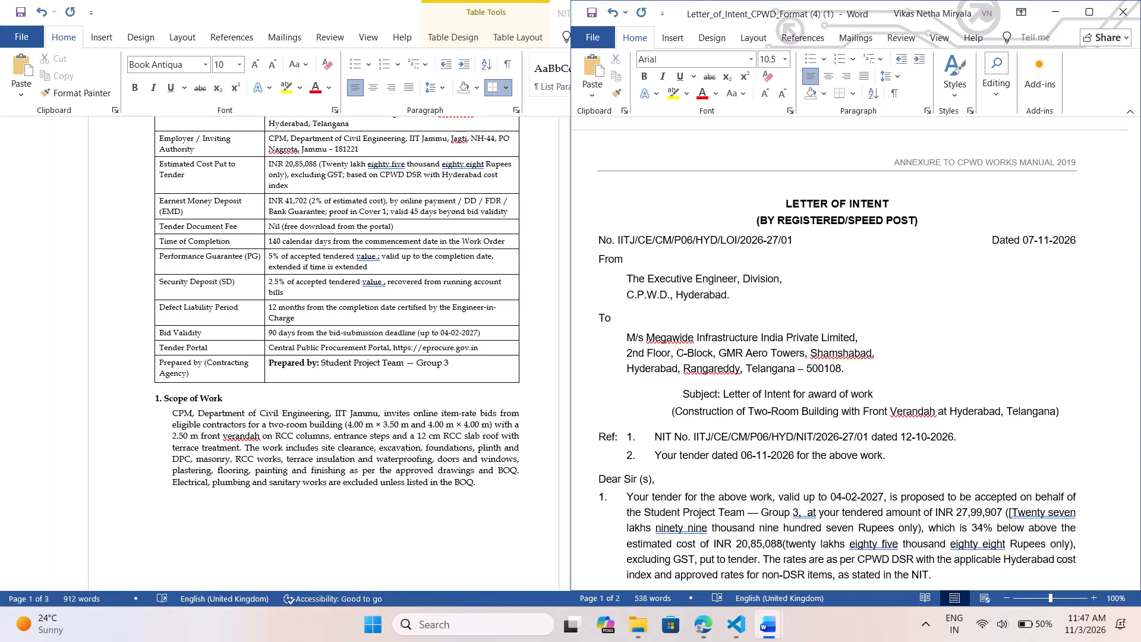
pyautogui.scroll(-7, 1007, 300)
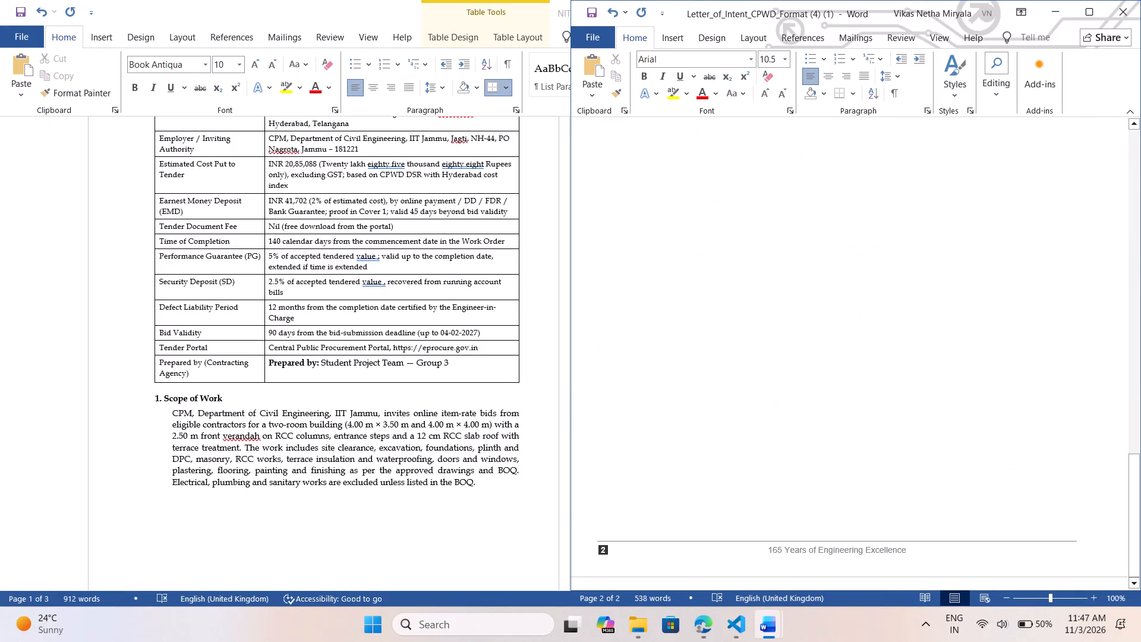
pyautogui.hotkey('ctrl', 's')
pyautogui.hotkey('ctrl', 's')
pyautogui.hotkey('ctrl', 's')
pyautogui.hotkey('ctrl', 's')
pyautogui.hotkey('ctrl', 's')
pyautogui.hotkey('ctrl', 's')
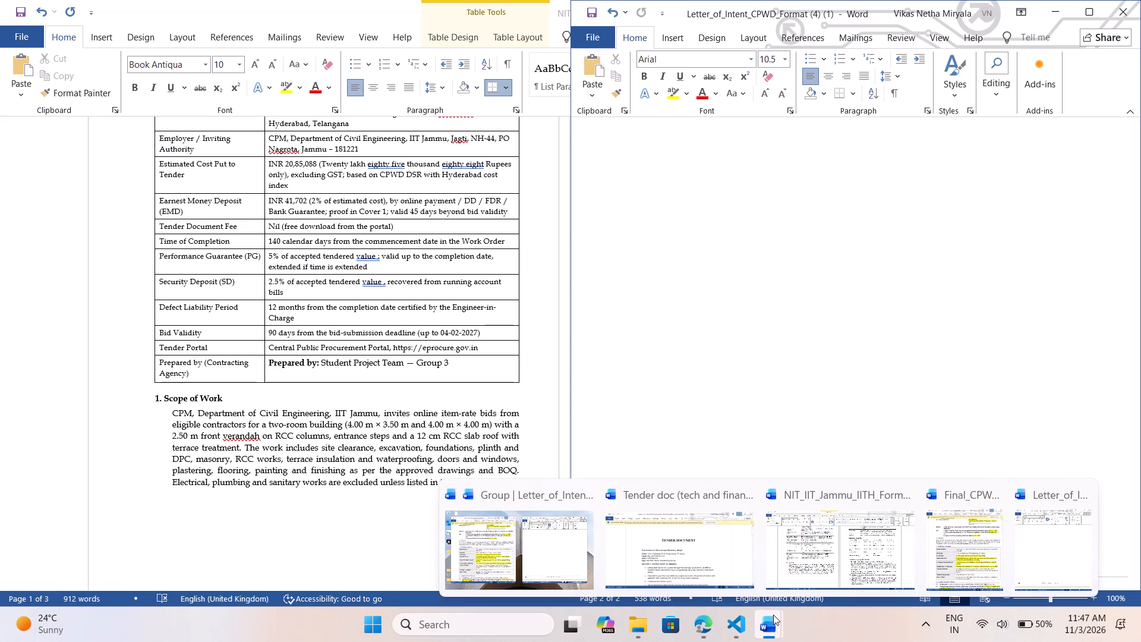
# In the Notice Inviting Tender's Important Tender Dates table, copy "Document download closes" into the cell below "Financial bid opening".
pyautogui.click(844, 554)
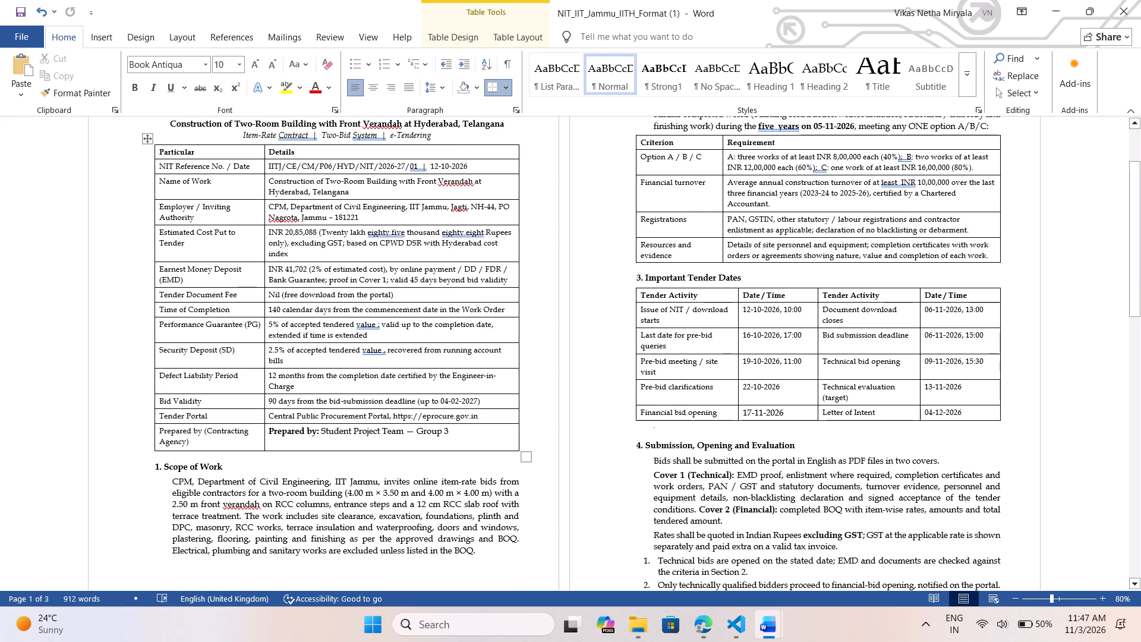
pyautogui.doubleClick(906, 316)
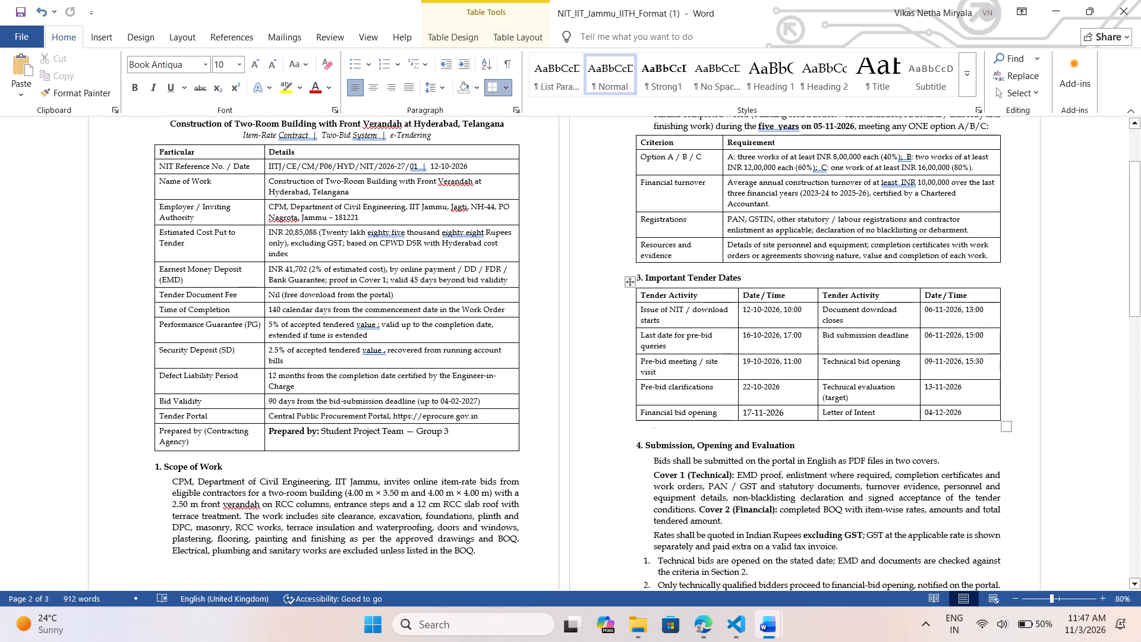
pyautogui.click(816, 391)
pyautogui.moveTo(857, 320); pyautogui.dragTo(822, 307)
pyautogui.hotkey('ctrl', 'c')
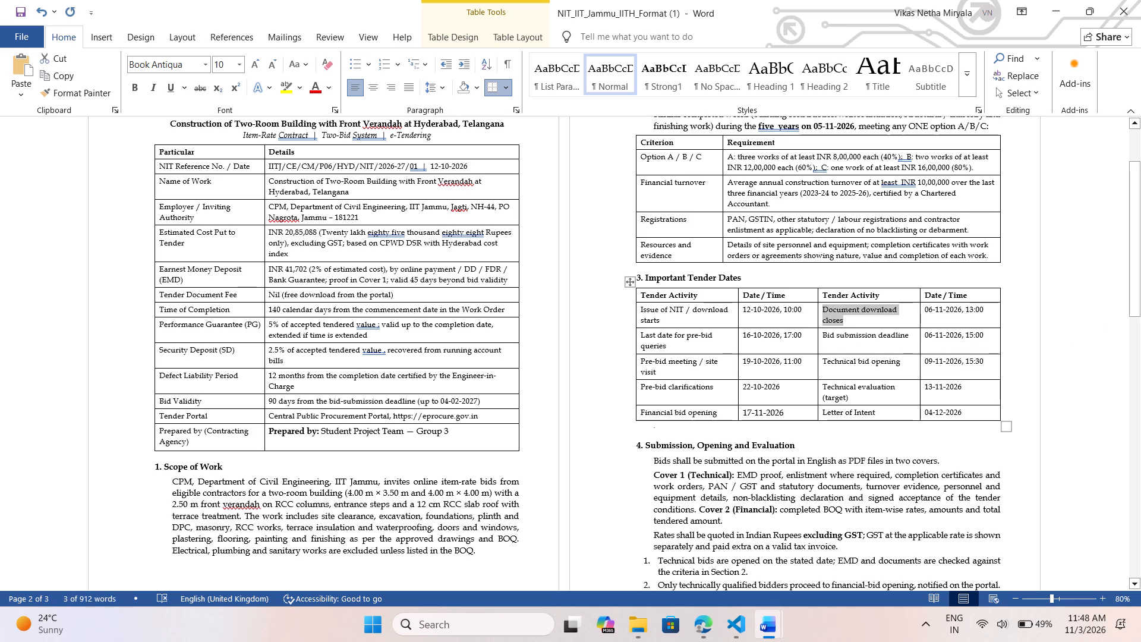
pyautogui.click(724, 416)
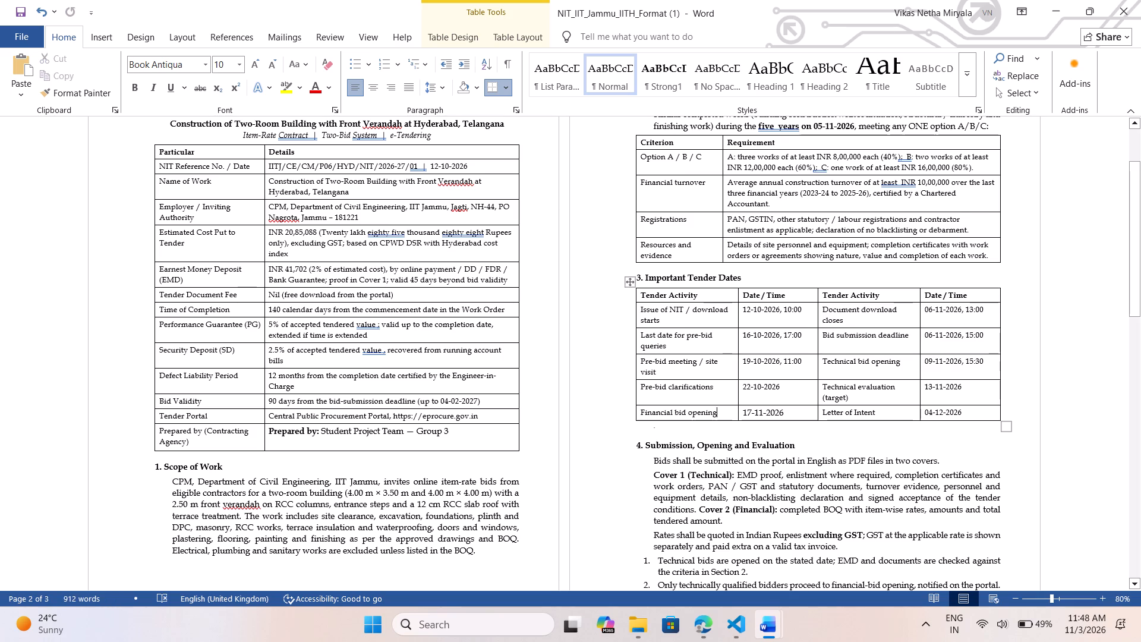
pyautogui.hotkey('ctrl', 'v')
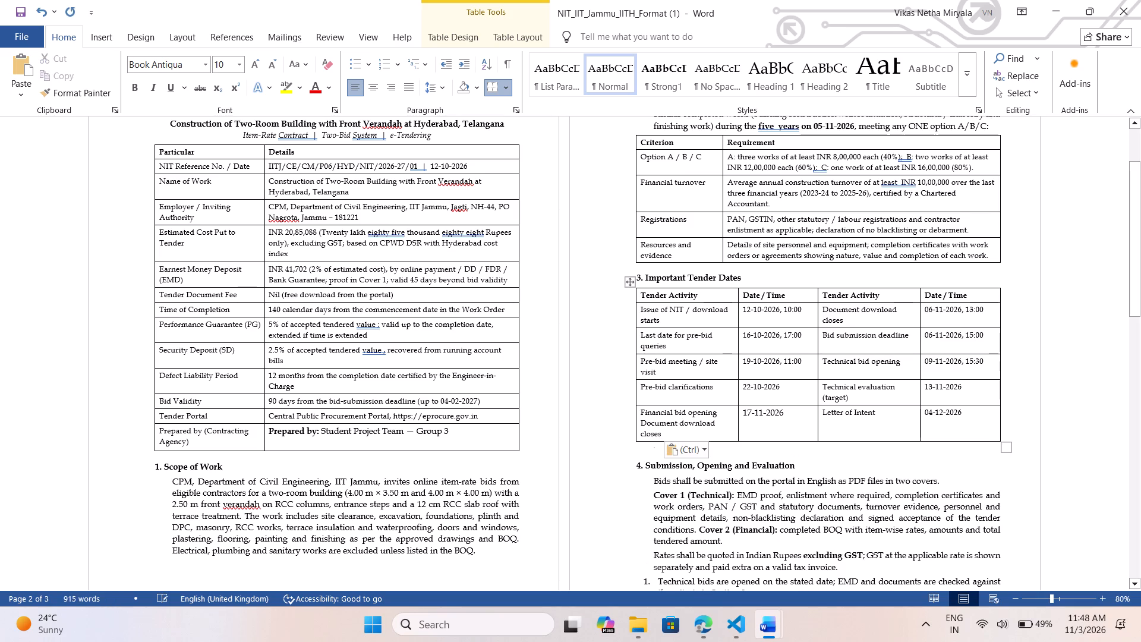
pyautogui.hotkey('ctrl', 'z')
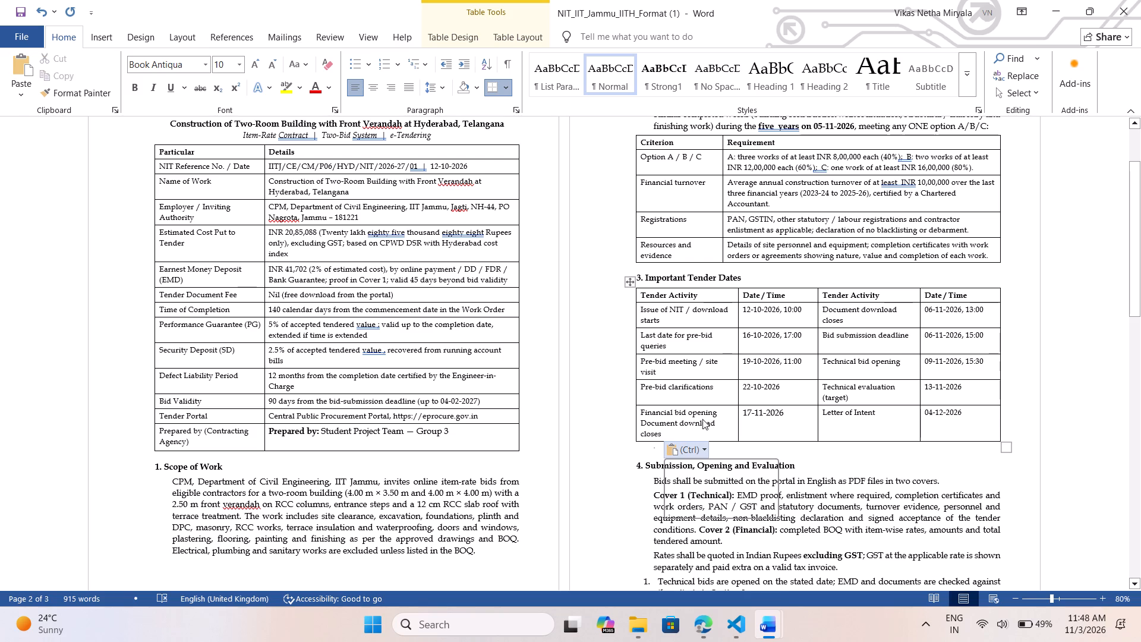
pyautogui.click(715, 419)
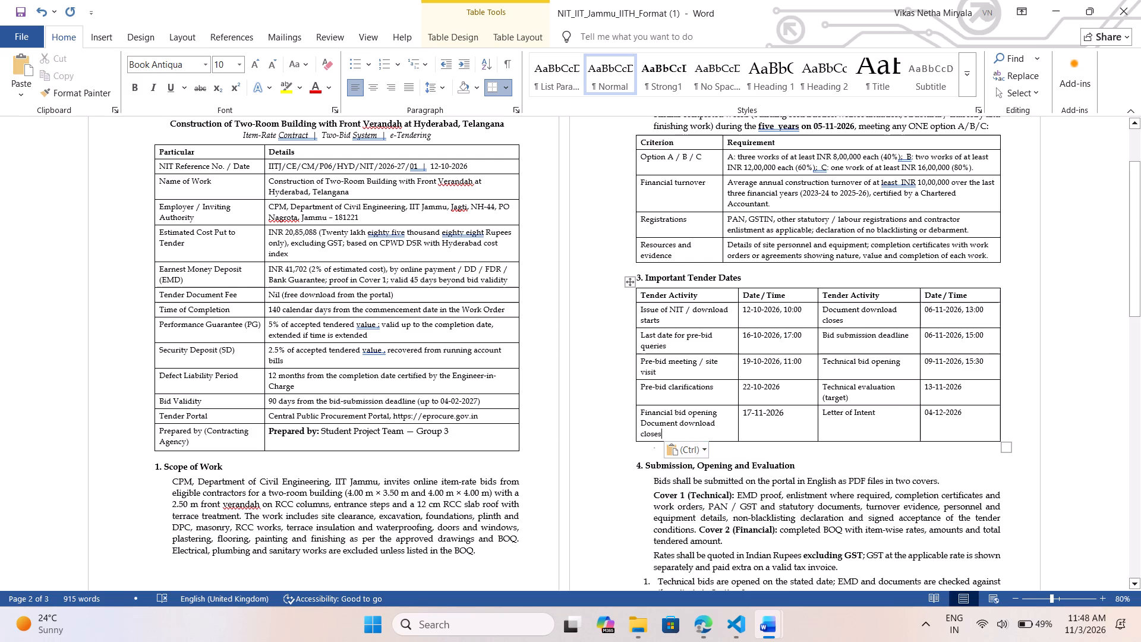
# Copy the document download closing date, 06-11-2026, 13:00, onto a new line beneath the financial bid opening date.
pyautogui.moveTo(984, 309); pyautogui.dragTo(922, 307)
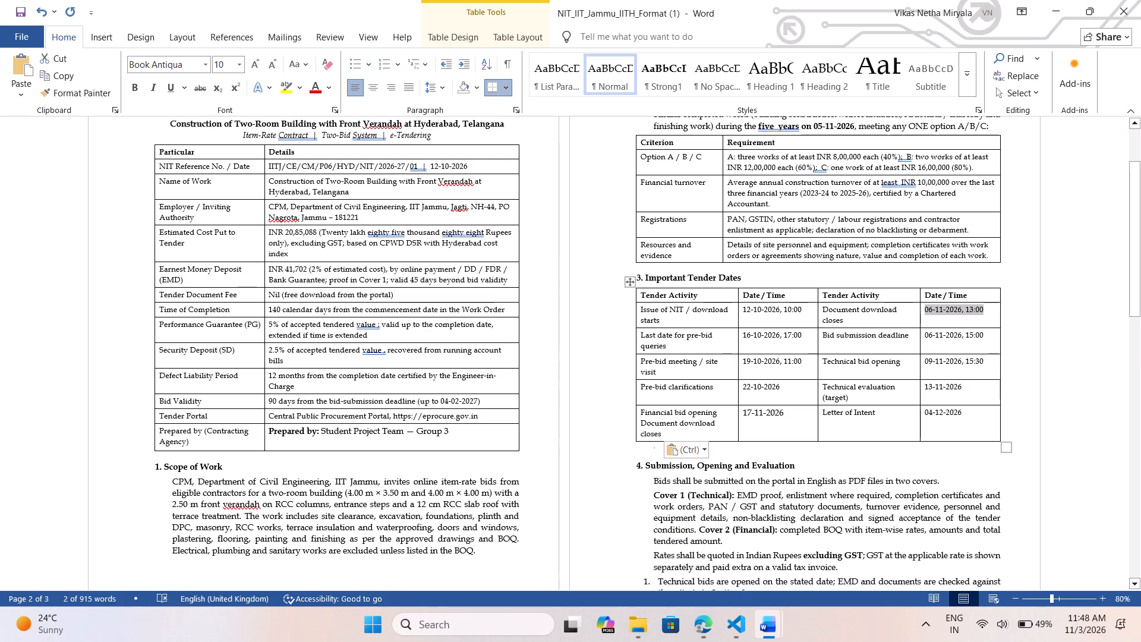
pyautogui.hotkey('ctrl', 'c')
pyautogui.click(792, 425)
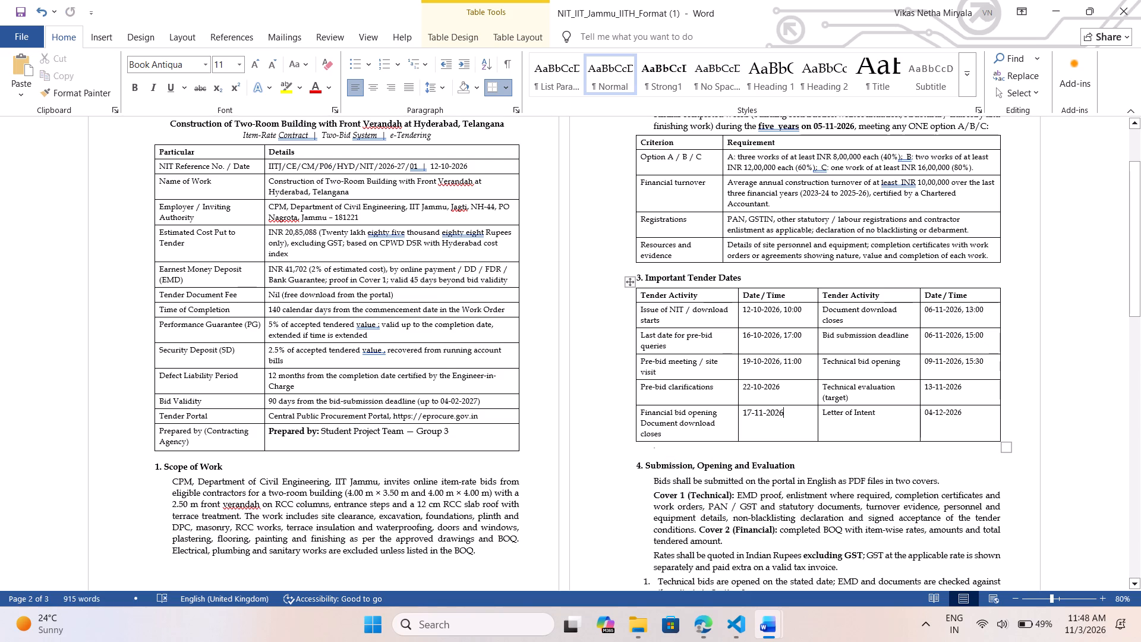
pyautogui.press('Return')
pyautogui.hotkey('ctrl', 'v')
# Clear the original "Document download closes" text from the first row of the Important Tender Dates table.
pyautogui.moveTo(906, 318); pyautogui.dragTo(831, 317)
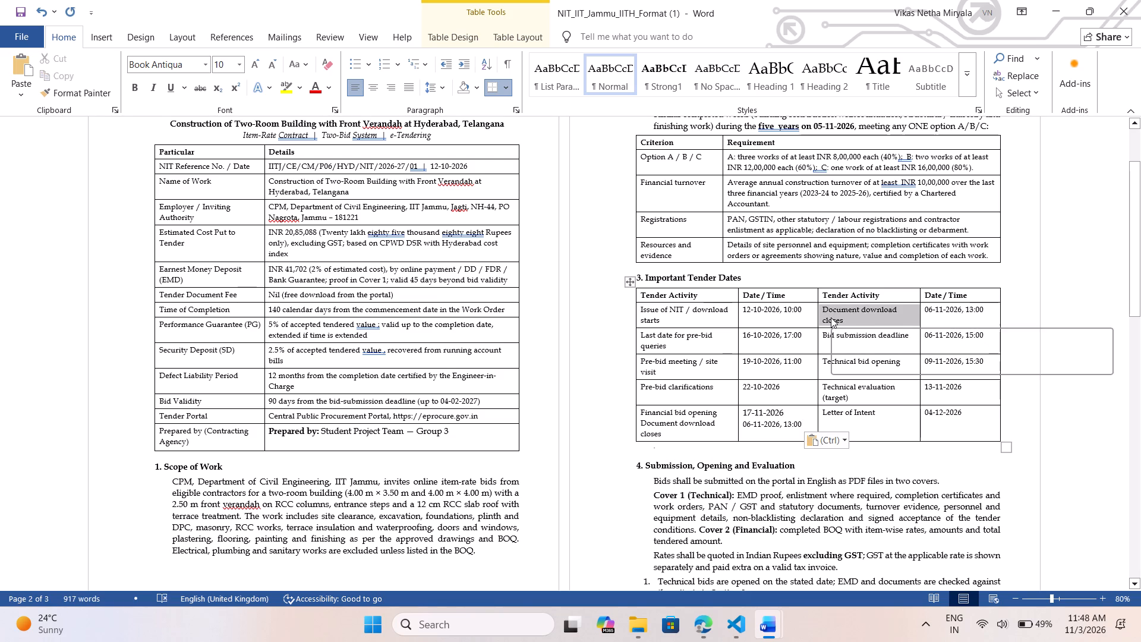
pyautogui.press('BackSpace')
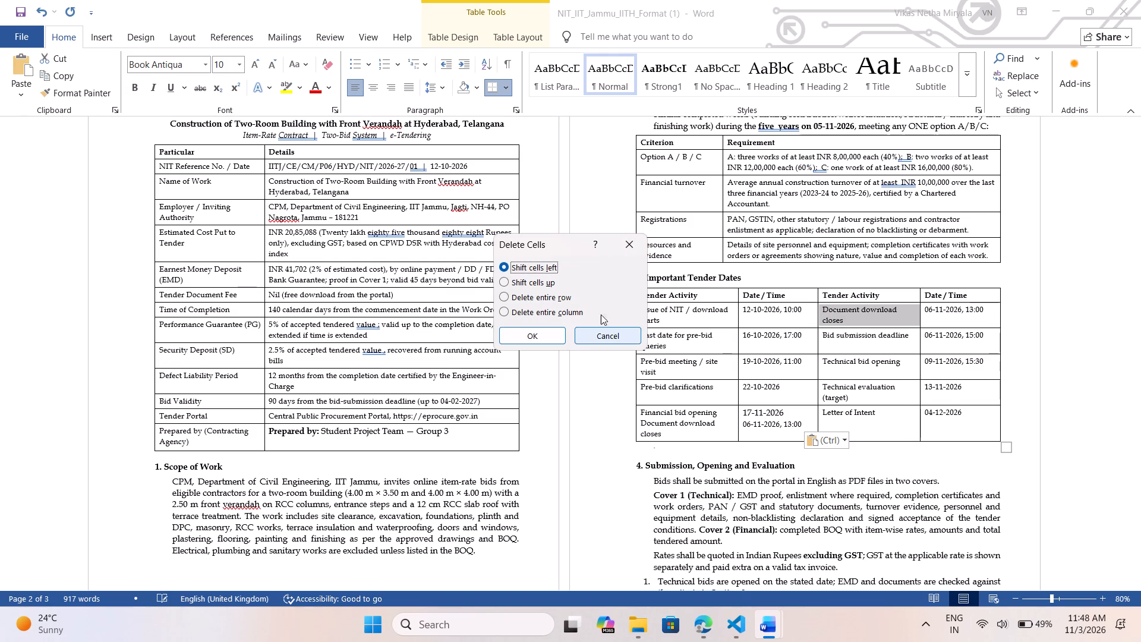
pyautogui.click(622, 248)
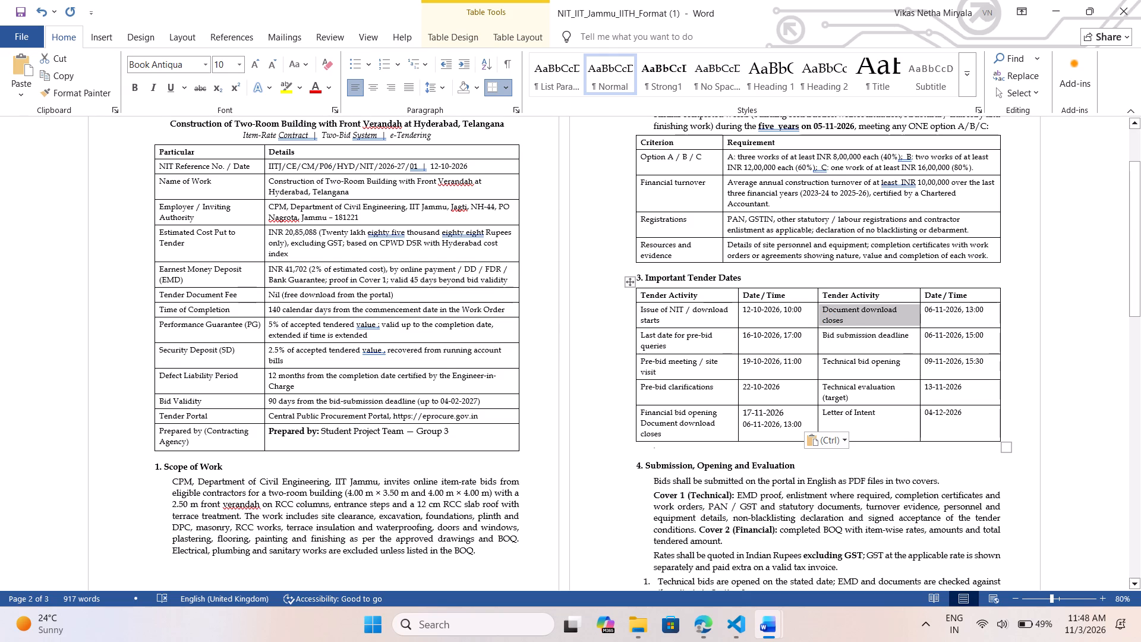
pyautogui.click(852, 316)
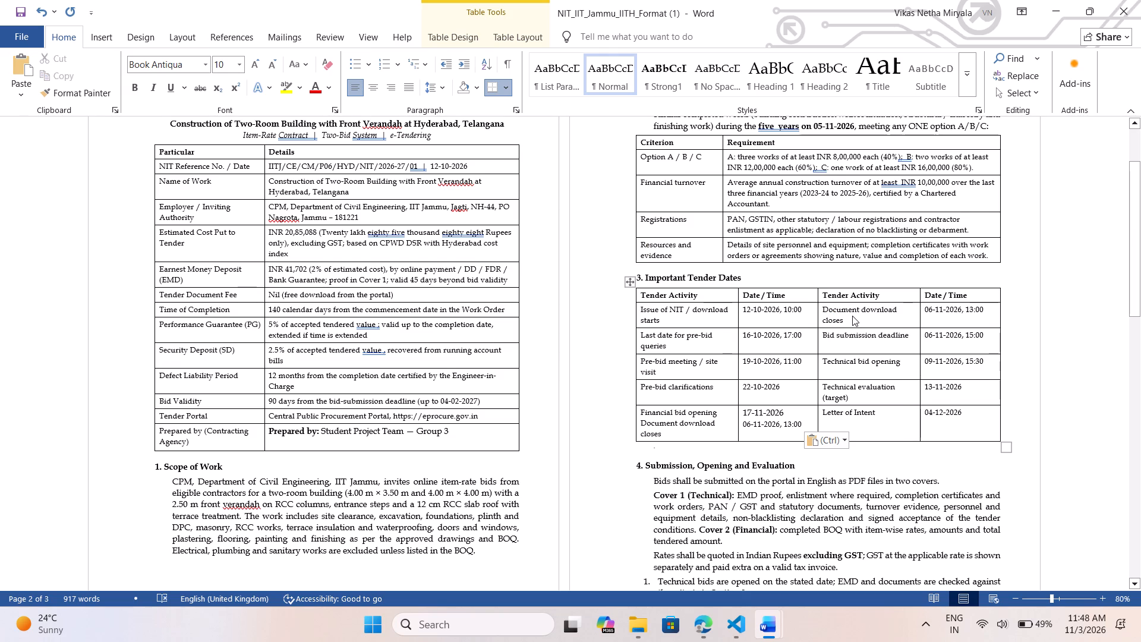
pyautogui.press('BackSpace')
pyautogui.press('BackSpace')
pyautogui.press('BackSpace')
pyautogui.press('BackSpace')
pyautogui.press('BackSpace')
pyautogui.press('BackSpace')
pyautogui.press('BackSpace')
pyautogui.press('BackSpace')
pyautogui.press('BackSpace')
pyautogui.press('BackSpace')
pyautogui.press('BackSpace')
pyautogui.press('BackSpace')
pyautogui.press('BackSpace')
pyautogui.press('BackSpace')
pyautogui.press('BackSpace')
pyautogui.press('BackSpace')
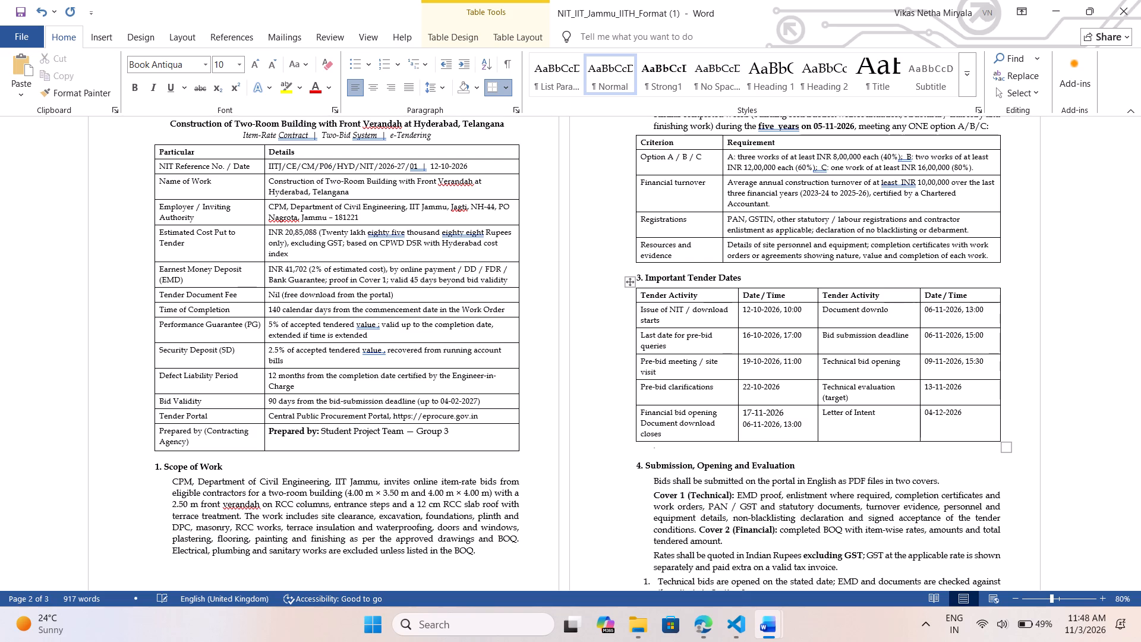
pyautogui.press('BackSpace')
pyautogui.press('BackSpace')
pyautogui.press('BackSpace')
pyautogui.press('BackSpace')
pyautogui.press('BackSpace')
pyautogui.press('BackSpace')
pyautogui.press('BackSpace')
pyautogui.press('BackSpace')
# Fill the emptied first-row activity cell with a copy of "Bid submission deadline" and set its time to 15:00.
pyautogui.moveTo(909, 339); pyautogui.dragTo(829, 335)
pyautogui.hotkey('ctrl', 'c')
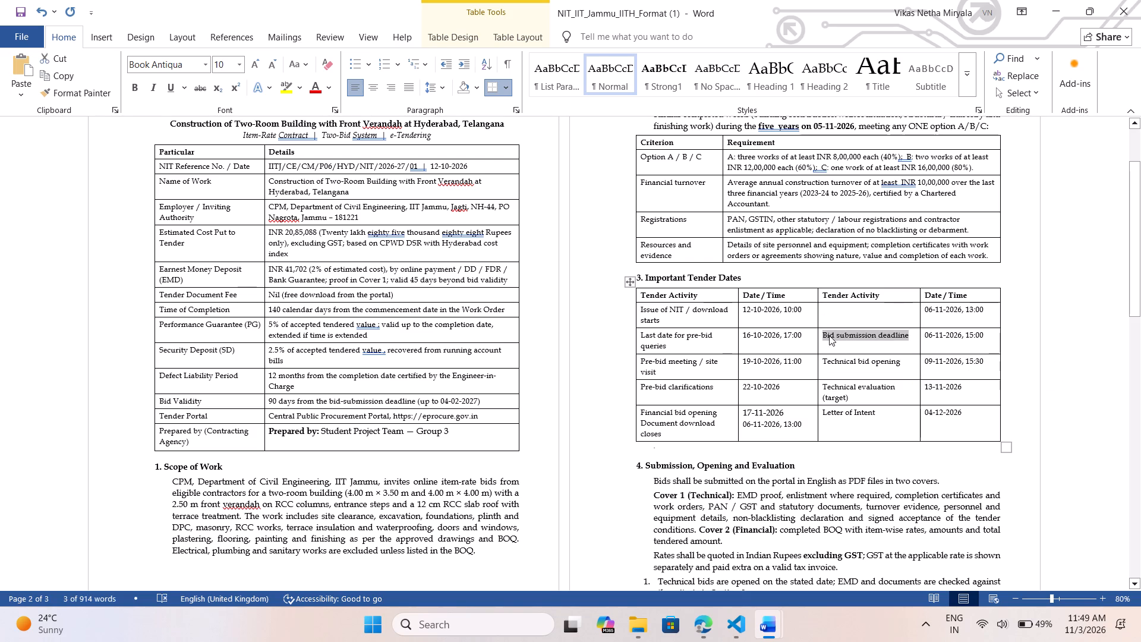
pyautogui.click(845, 313)
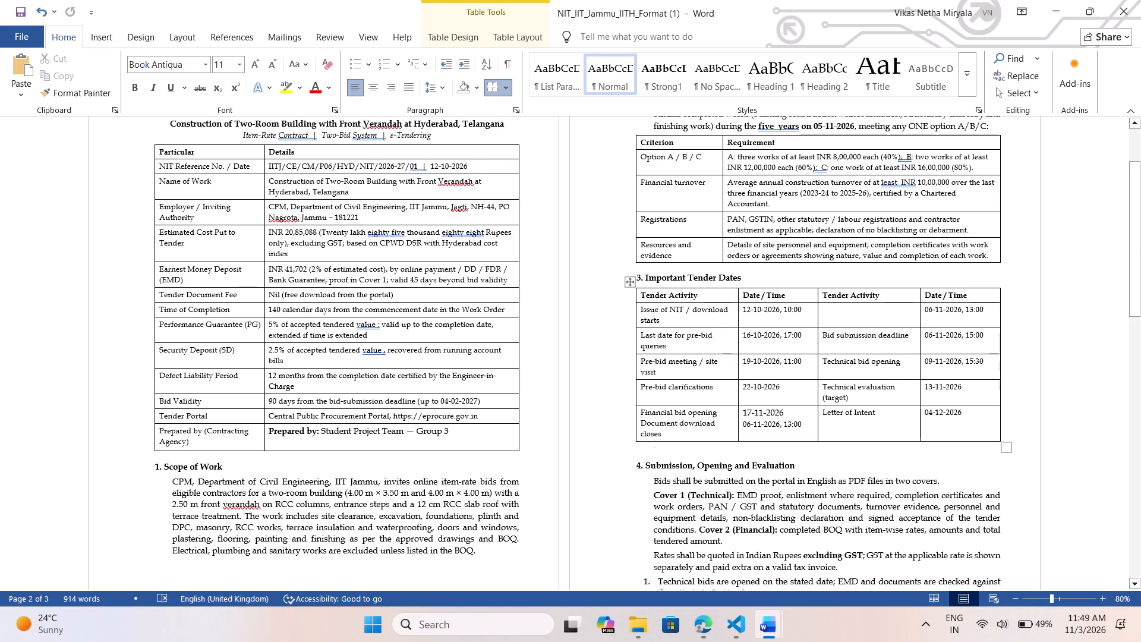
pyautogui.hotkey('ctrl', 'v')
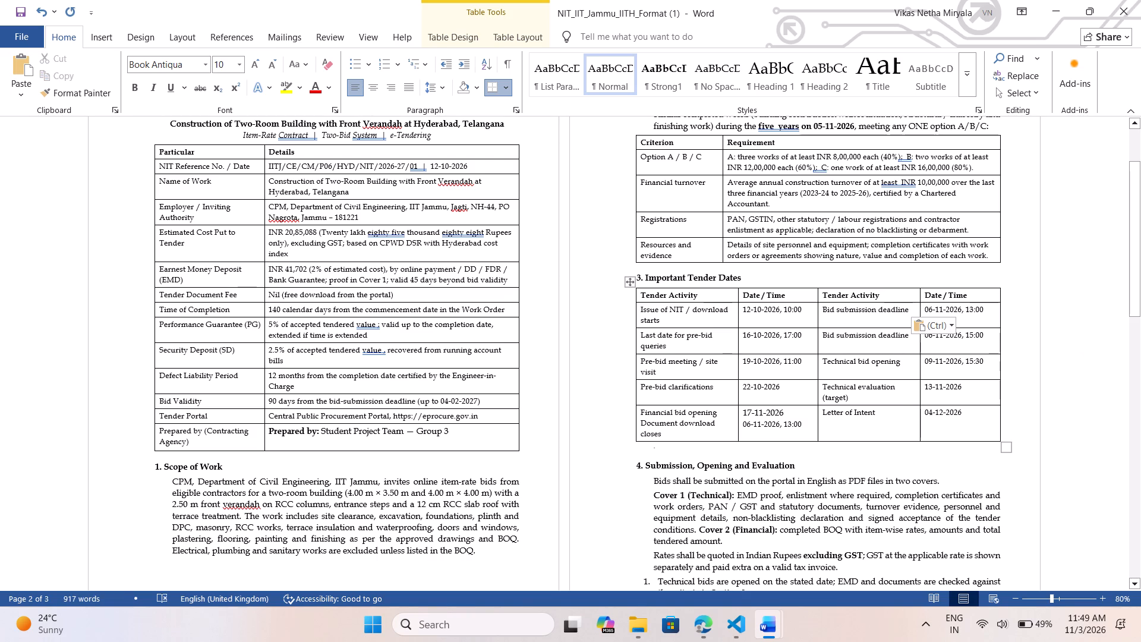
pyautogui.click(972, 313)
pyautogui.press('BackSpace')
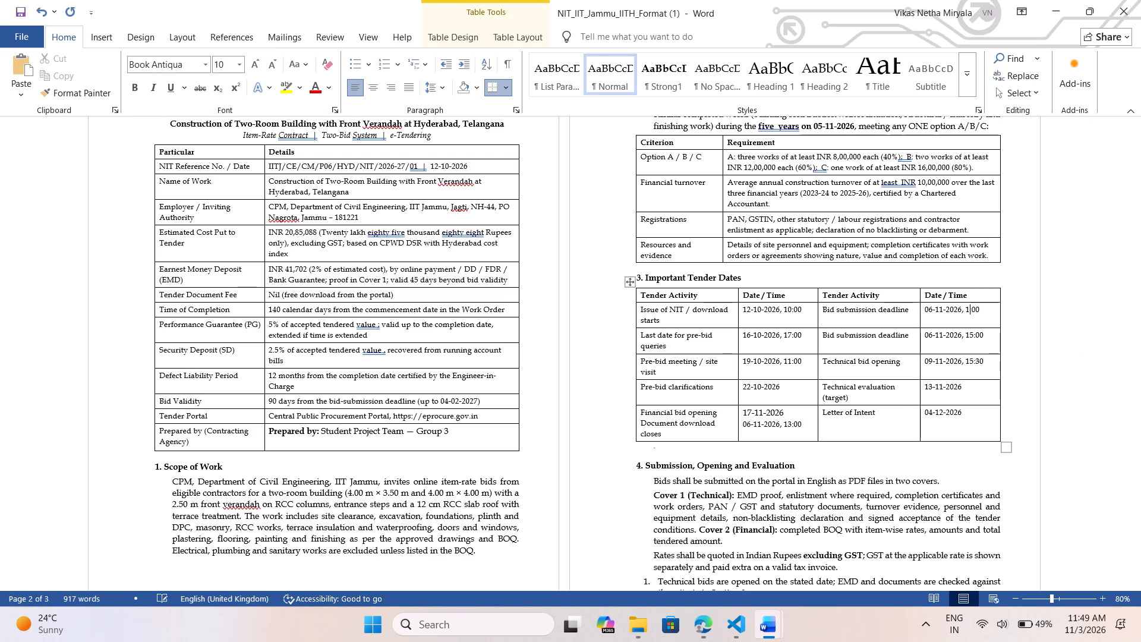
pyautogui.press('5')
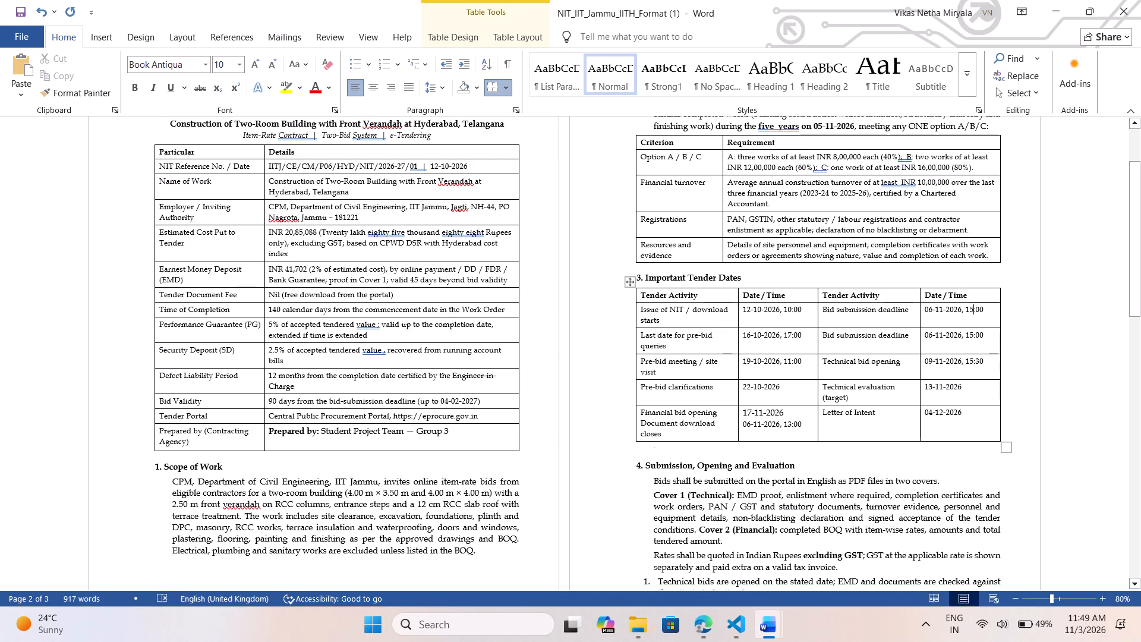
# Replace the second row's "Bid submission deadline" with a copy of "Technical bid opening" and set its date and time to 09-11-2026, 15:30.
pyautogui.moveTo(907, 337); pyautogui.dragTo(834, 338)
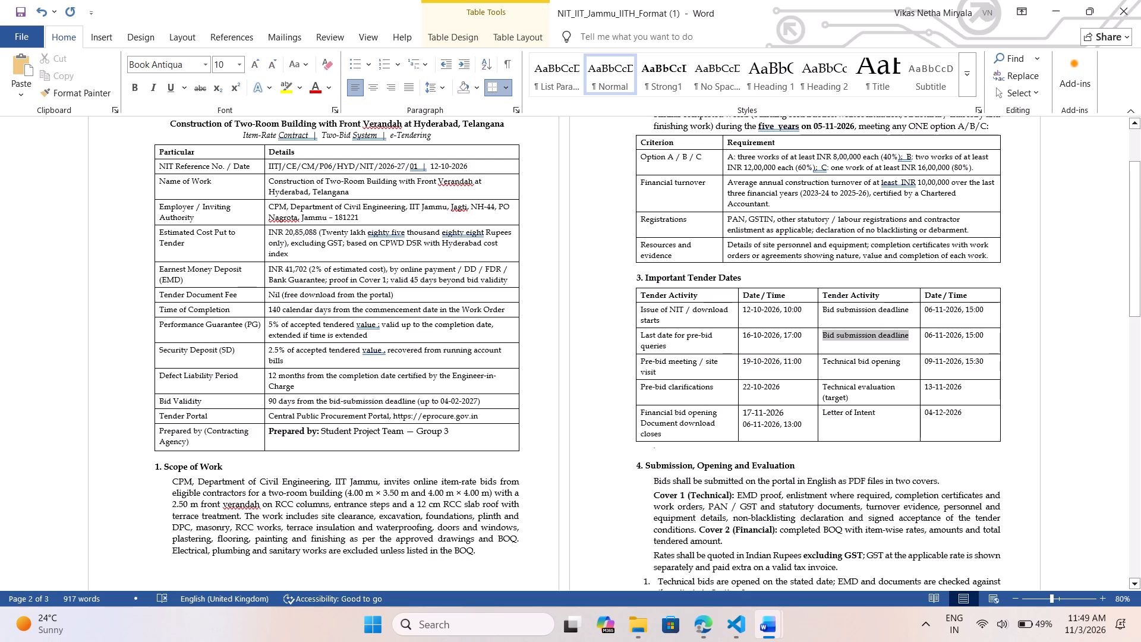
pyautogui.moveTo(834, 338); pyautogui.dragTo(833, 338)
pyautogui.press('BackSpace')
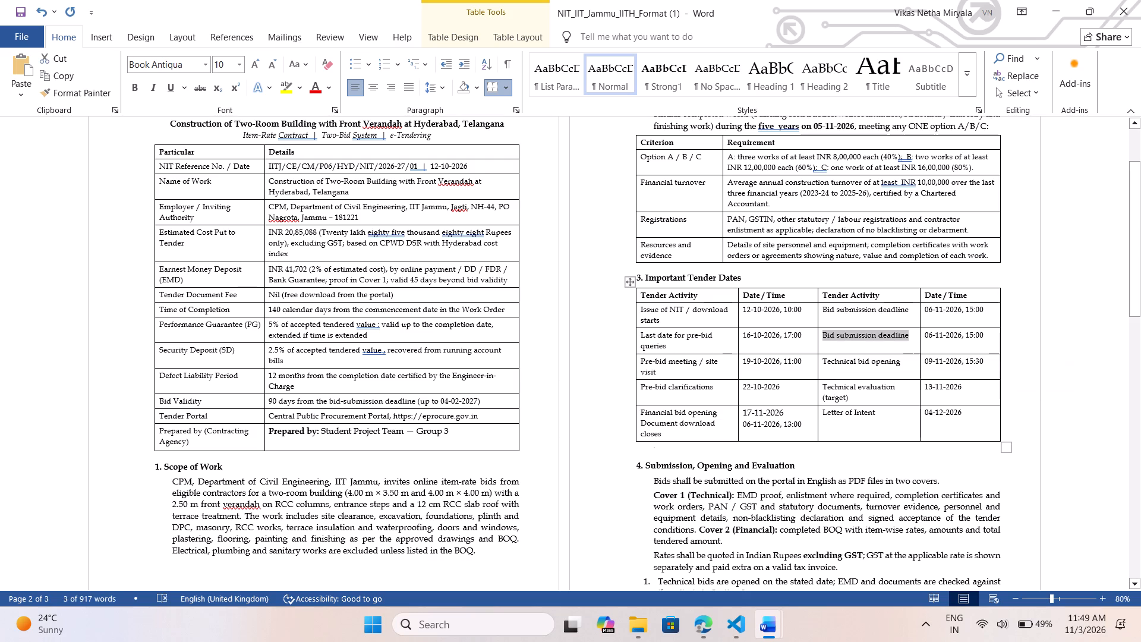
pyautogui.moveTo(908, 363); pyautogui.dragTo(840, 364)
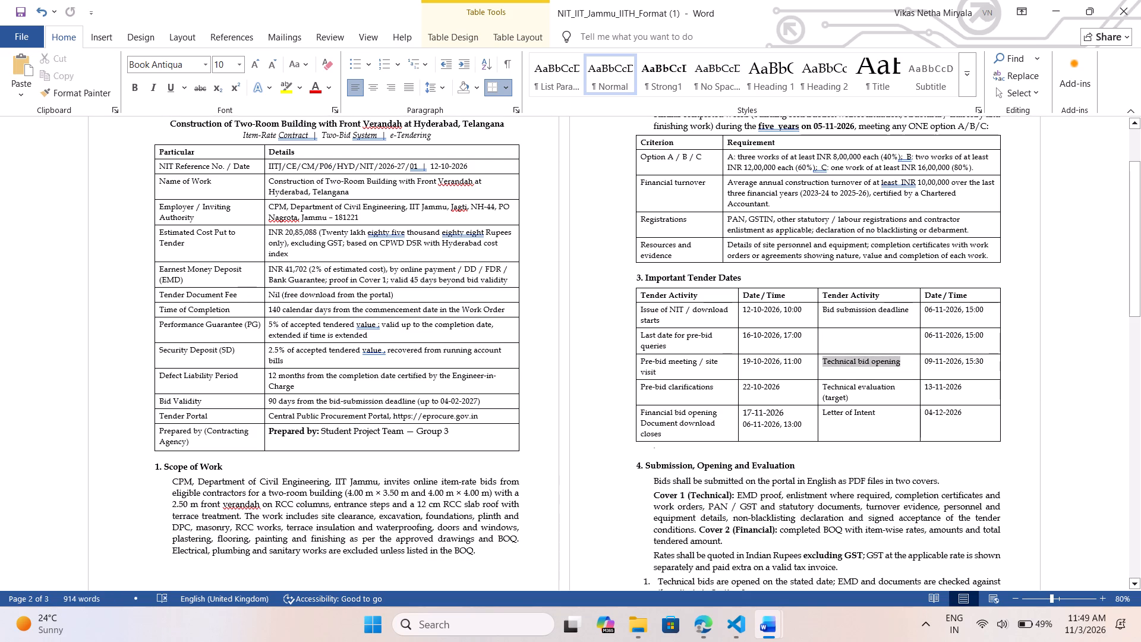
pyautogui.moveTo(840, 364); pyautogui.dragTo(832, 364)
pyautogui.hotkey('ctrl', 'c')
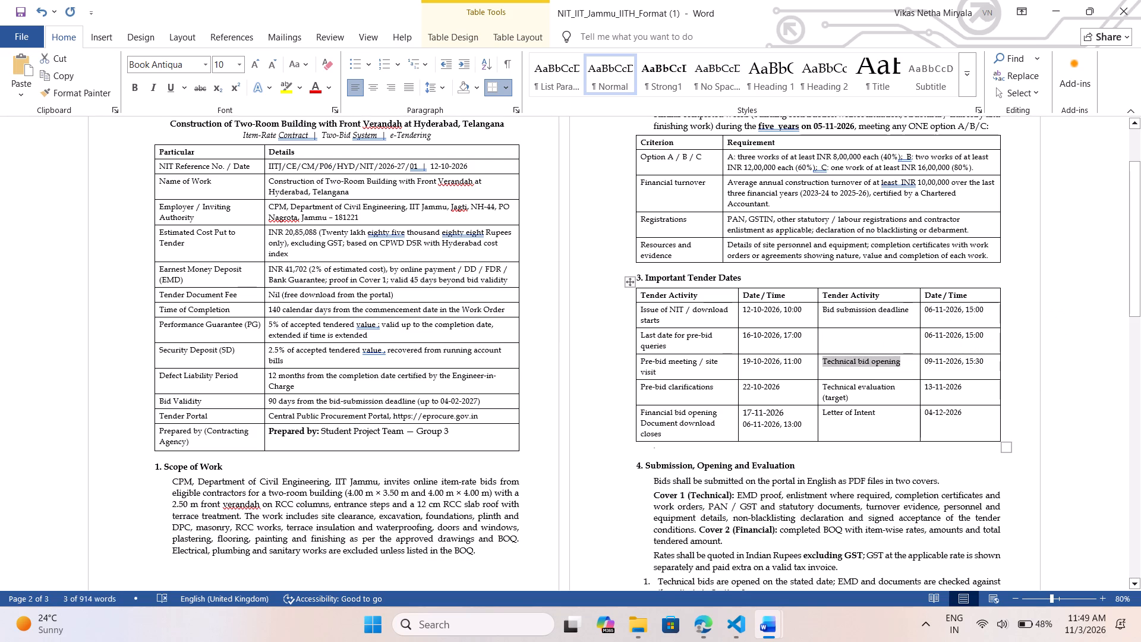
pyautogui.click(846, 333)
pyautogui.hotkey('ctrl', 'v')
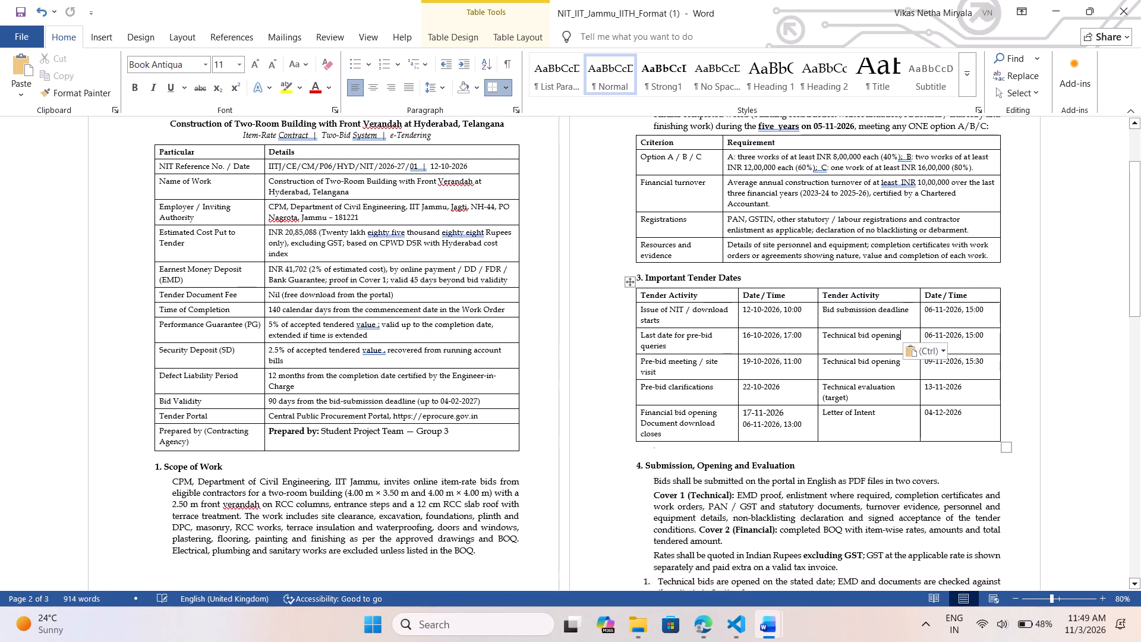
pyautogui.click(932, 335)
pyautogui.press('BackSpace')
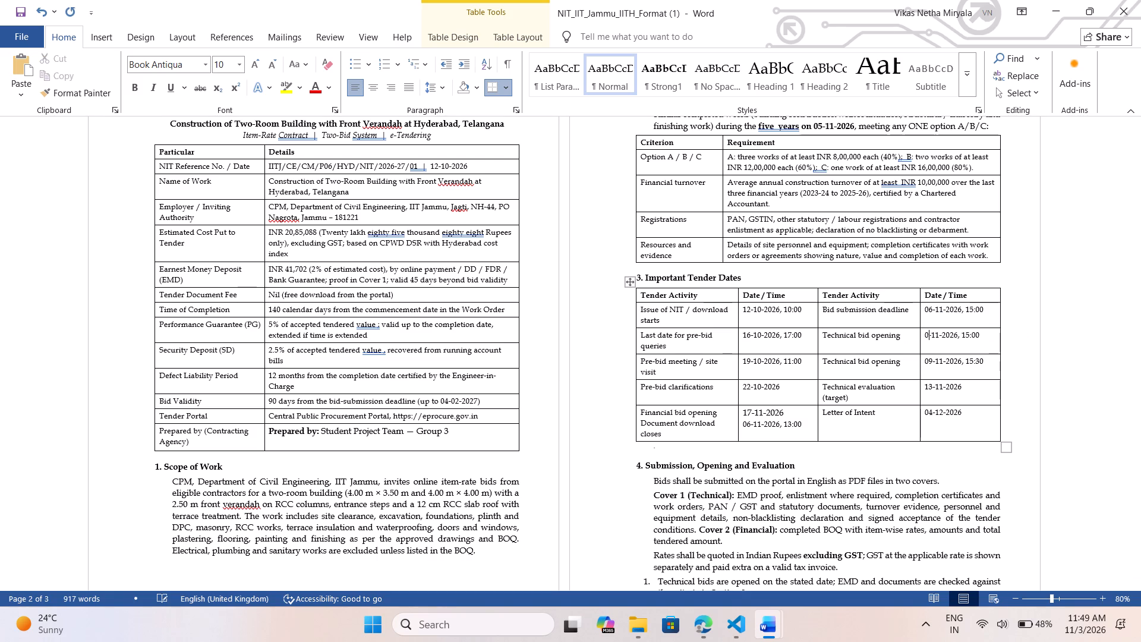
pyautogui.press('9')
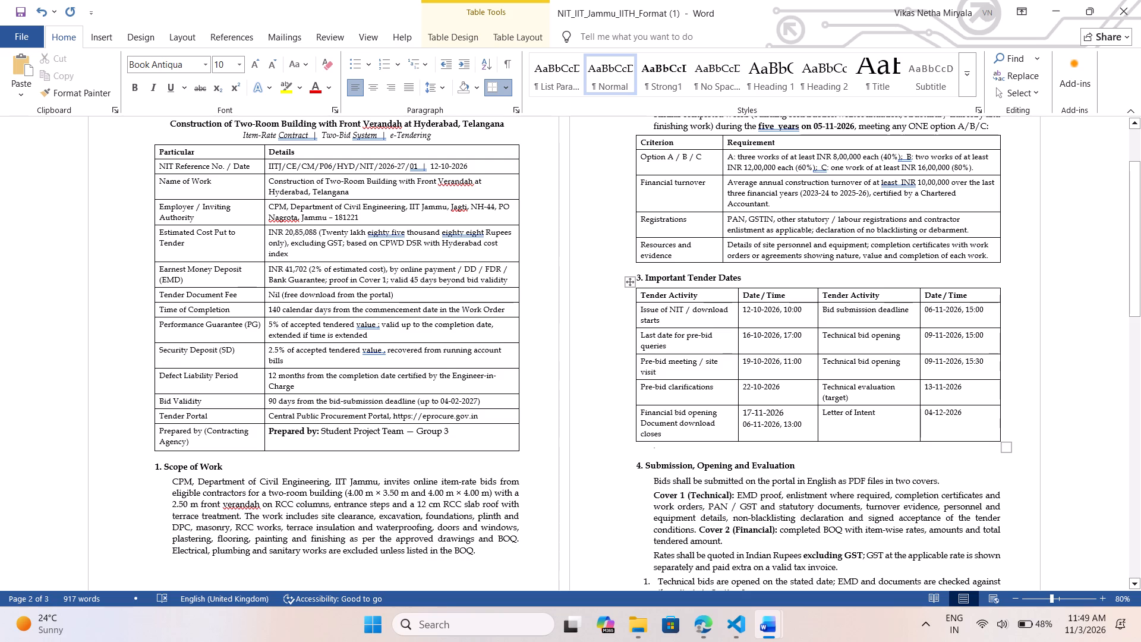
pyautogui.click(979, 336)
pyautogui.press('BackSpace')
pyautogui.press('3')
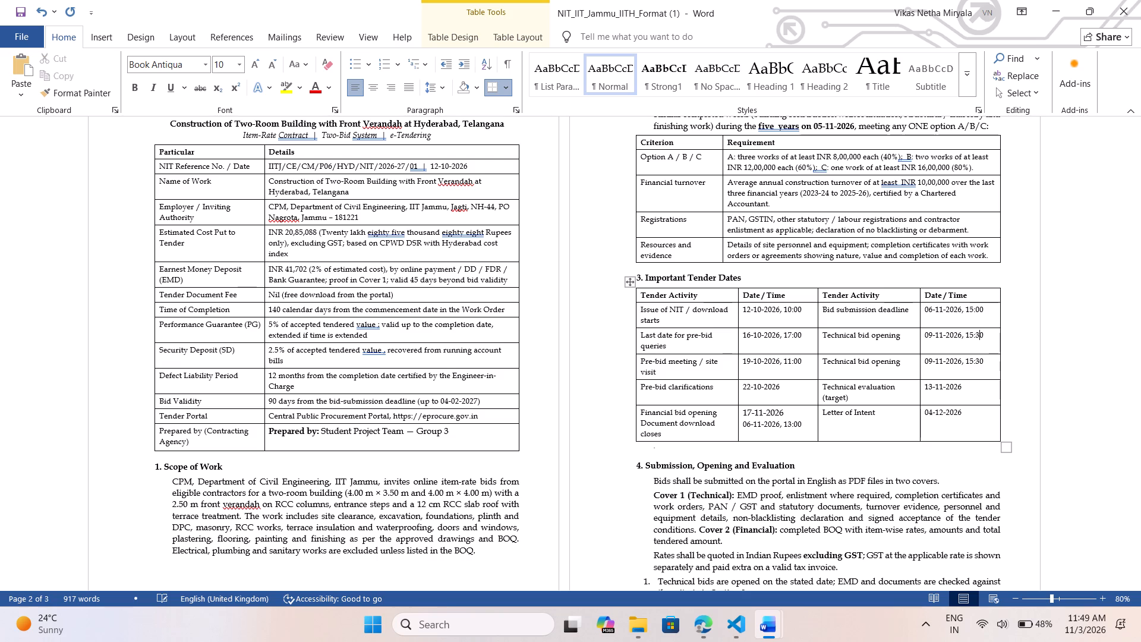
# Replace the third row's "Technical bid opening" in the Important Tender Dates table with a copy of "Technical evaluation (target)".
pyautogui.moveTo(903, 361); pyautogui.dragTo(802, 355)
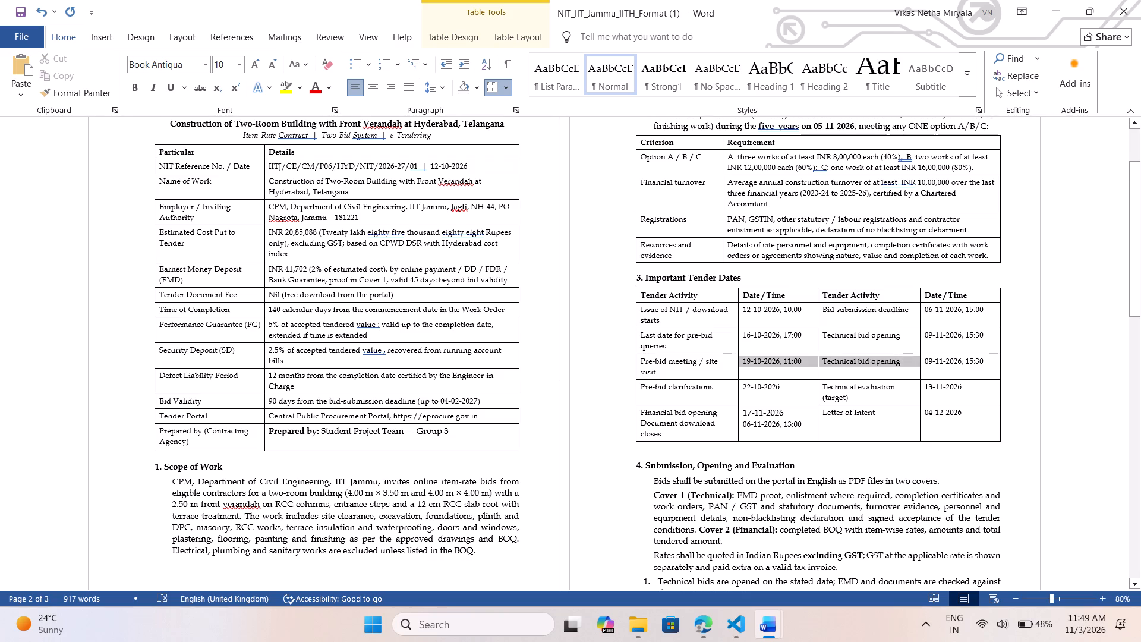
pyautogui.moveTo(802, 355); pyautogui.dragTo(830, 361)
pyautogui.press('BackSpace')
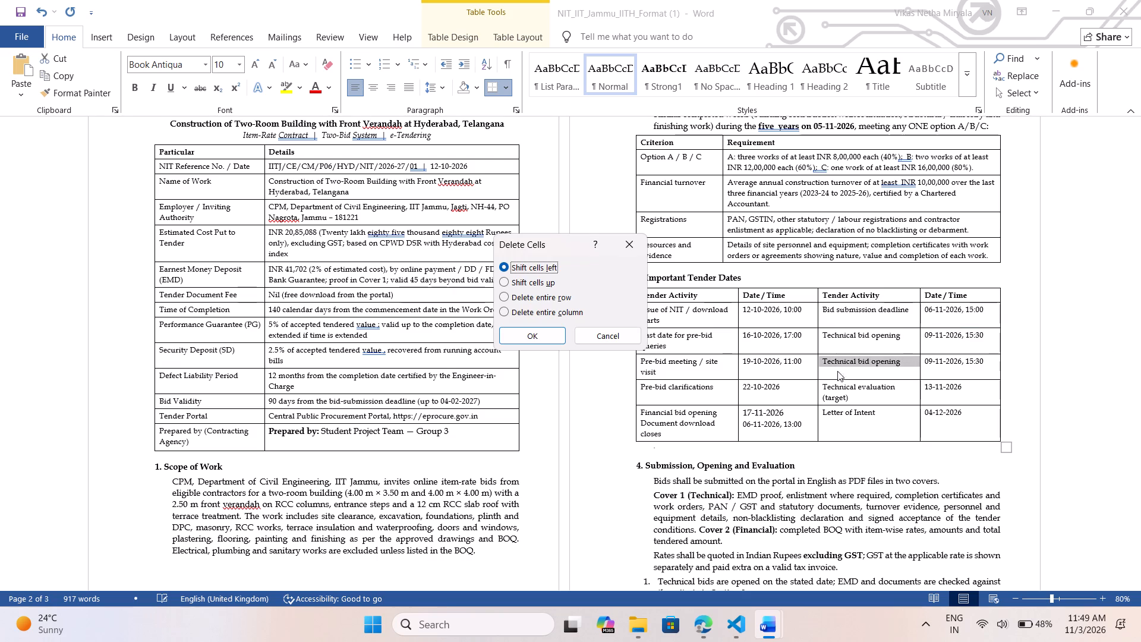
pyautogui.click(630, 246)
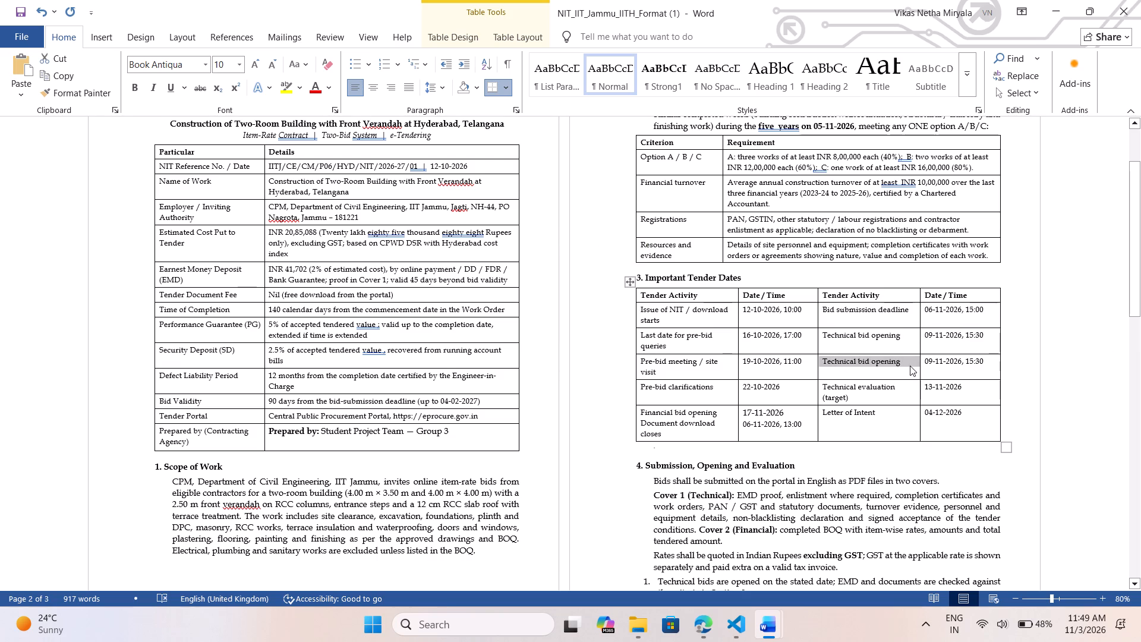
pyautogui.click(912, 364)
pyautogui.click(912, 364)
pyautogui.press('BackSpace')
pyautogui.press('BackSpace')
pyautogui.press('BackSpace')
pyautogui.press('BackSpace')
pyautogui.press('BackSpace')
pyautogui.press('BackSpace')
pyautogui.press('BackSpace')
pyautogui.press('BackSpace')
pyautogui.press('BackSpace')
pyautogui.press('BackSpace')
pyautogui.press('BackSpace')
pyautogui.press('BackSpace')
pyautogui.press('BackSpace')
pyautogui.press('BackSpace')
pyautogui.press('BackSpace')
pyautogui.press('BackSpace')
pyautogui.press('BackSpace')
pyautogui.press('BackSpace')
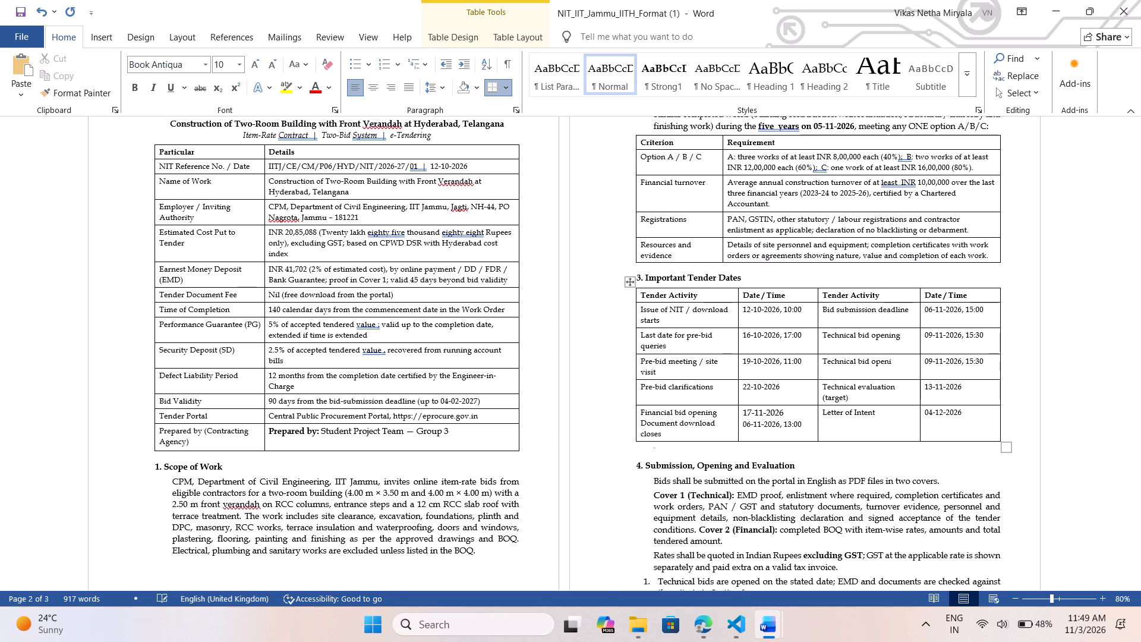
pyautogui.press('BackSpace')
pyautogui.press('BackSpace')
pyautogui.press('BackSpace')
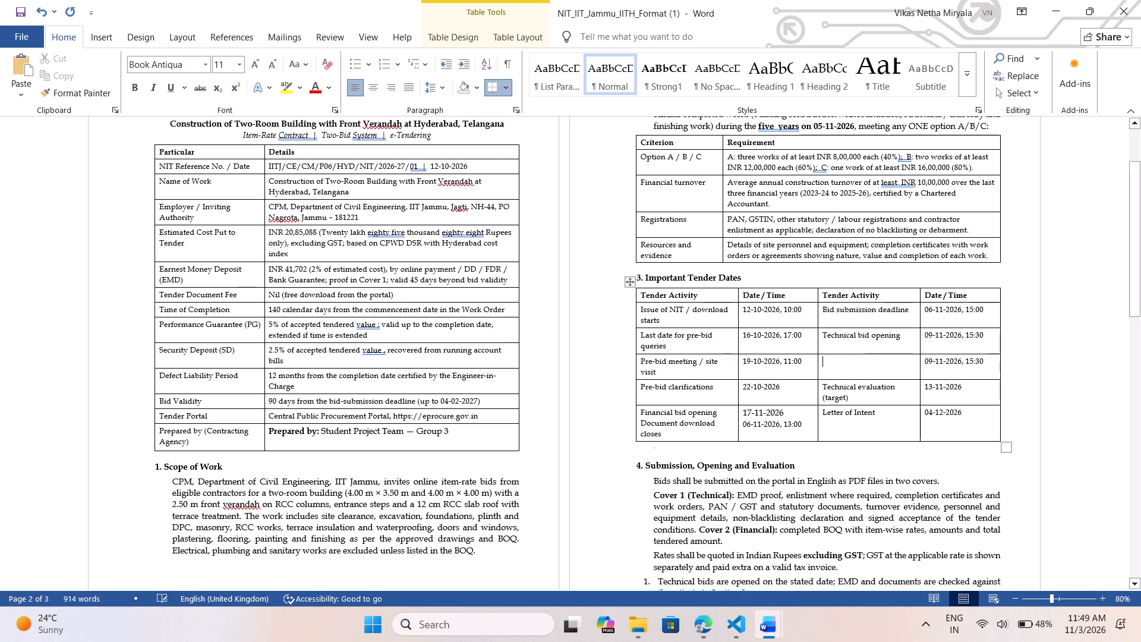
pyautogui.moveTo(878, 399); pyautogui.dragTo(822, 389)
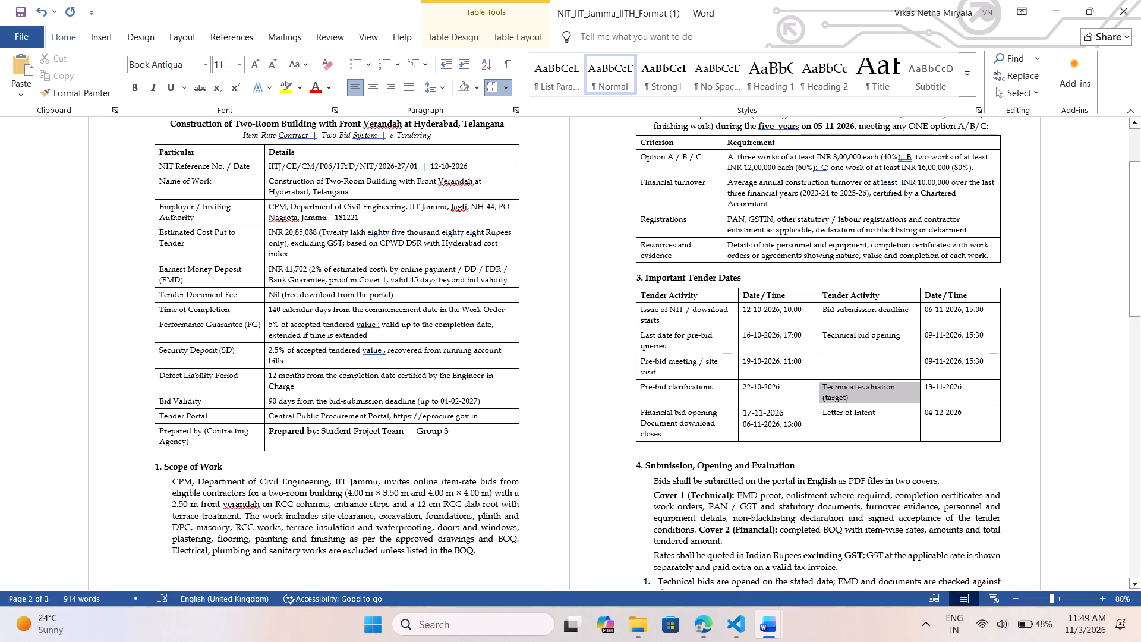
pyautogui.moveTo(822, 389); pyautogui.dragTo(823, 389)
pyautogui.hotkey('ctrl', 'c')
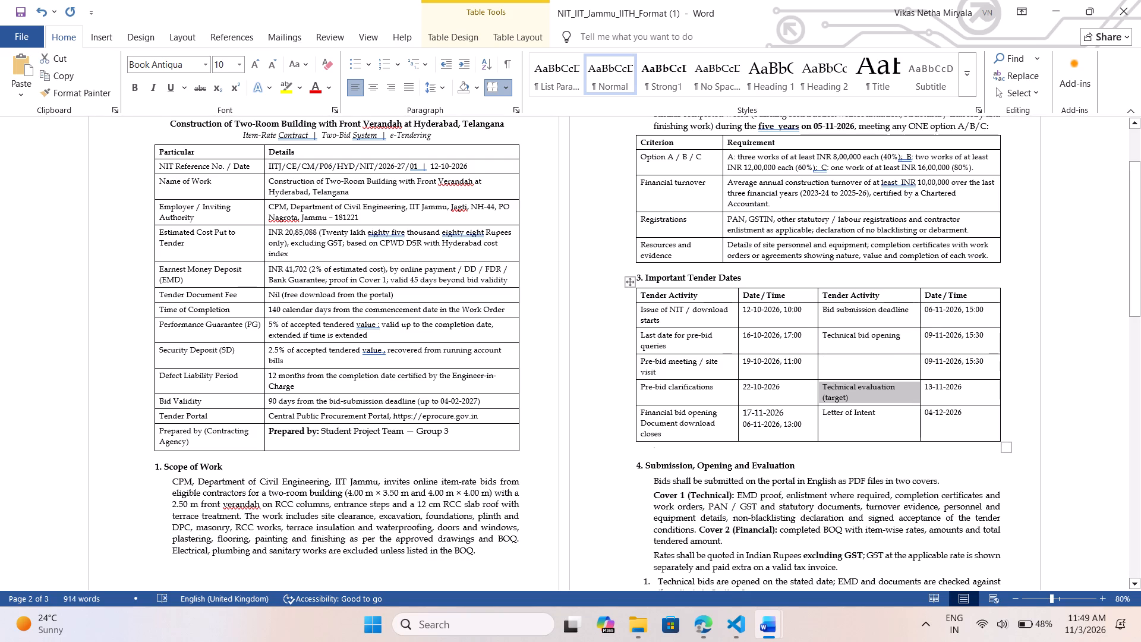
pyautogui.click(840, 364)
pyautogui.hotkey('ctrl', 'v')
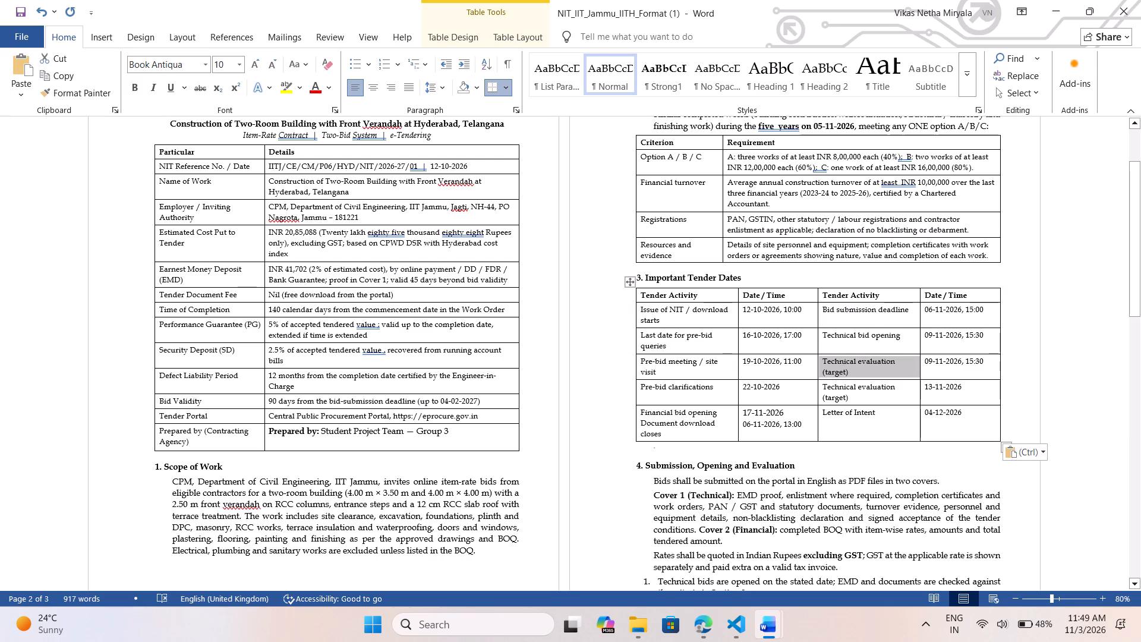
# Set the third row's technical evaluation date to 13-11-2026 and remove its time.
pyautogui.click(932, 361)
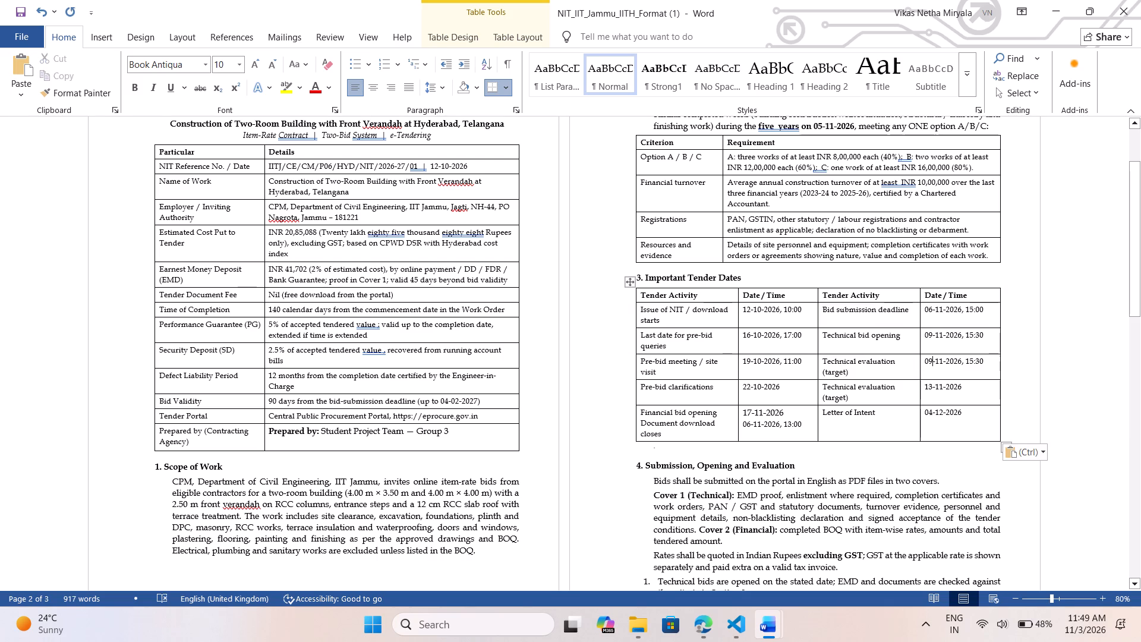
pyautogui.press('BackSpace')
pyautogui.press('BackSpace')
pyautogui.write('13')
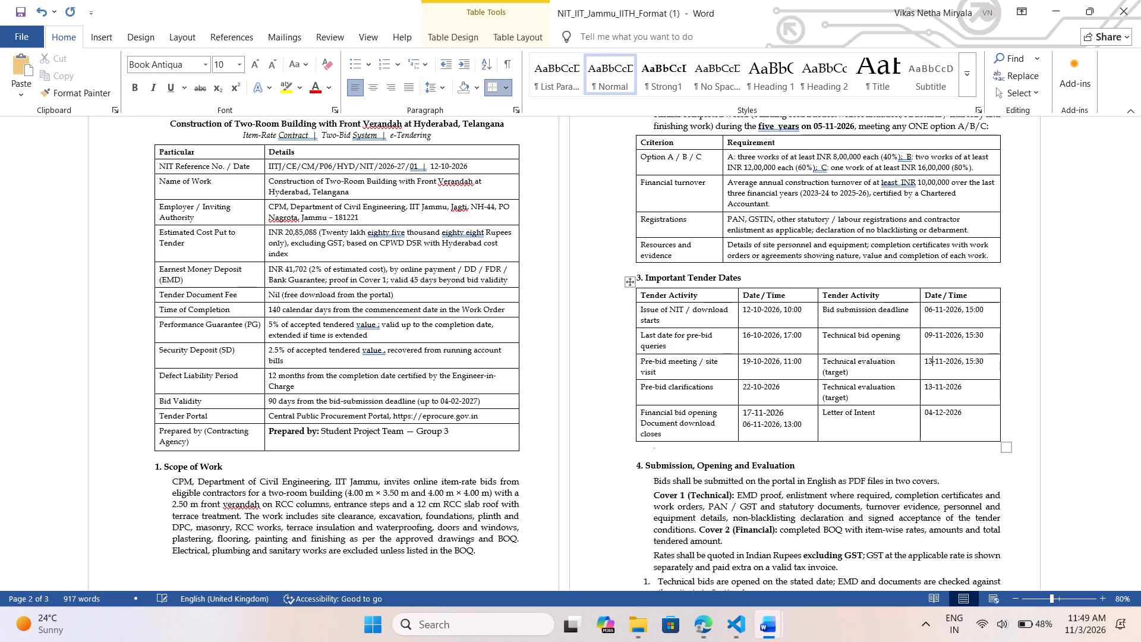
pyautogui.click(984, 360)
pyautogui.press('BackSpace')
pyautogui.press('BackSpace')
pyautogui.press('BackSpace')
pyautogui.press('BackSpace')
pyautogui.press('BackSpace')
pyautogui.press('BackSpace')
pyautogui.press('BackSpace')
# Replace the fourth row's "Technical evaluation (target)" with a copy of "Financial bid opening" and set its date to 17-11-2026.
pyautogui.moveTo(898, 395); pyautogui.dragTo(827, 387)
pyautogui.press('BackSpace')
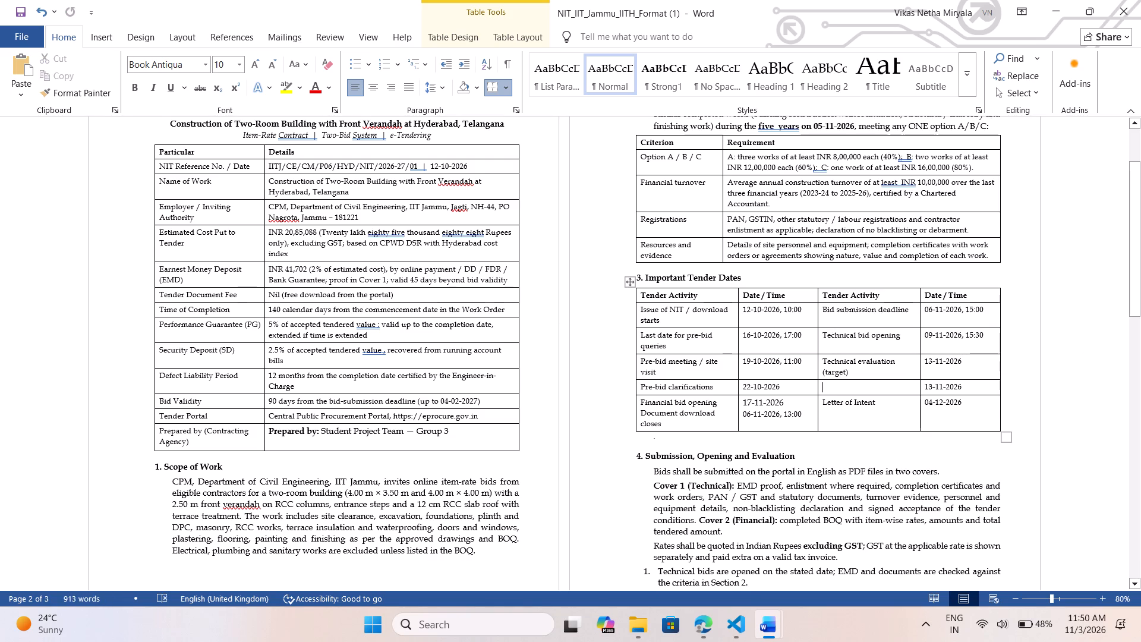
pyautogui.moveTo(641, 399); pyautogui.dragTo(717, 401)
pyautogui.hotkey('ctrl', 'c')
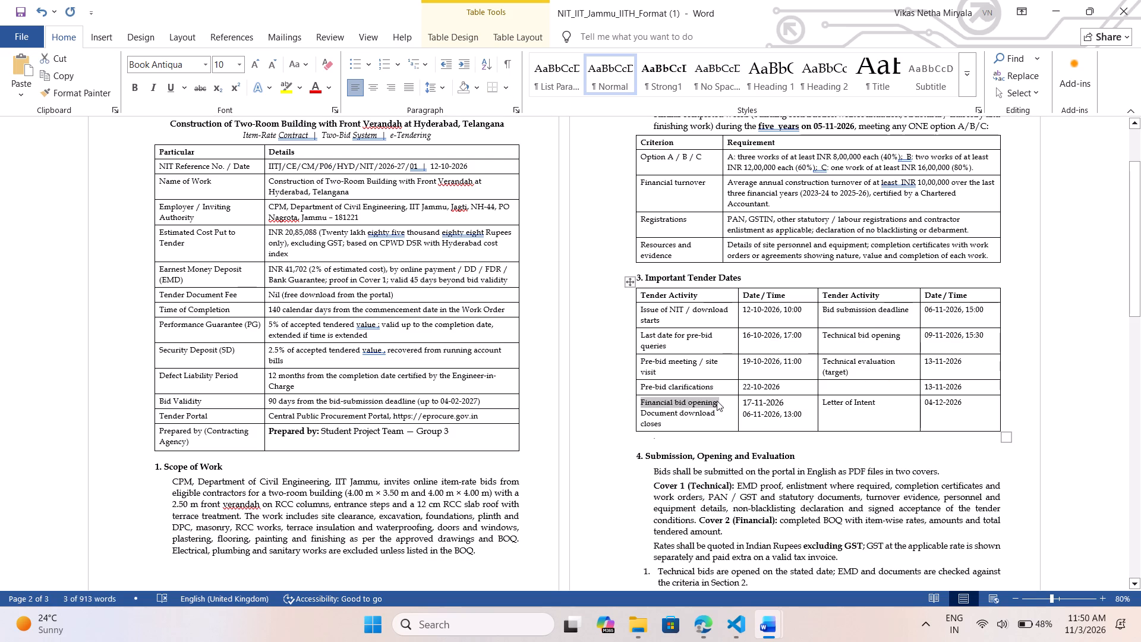
pyautogui.click(834, 390)
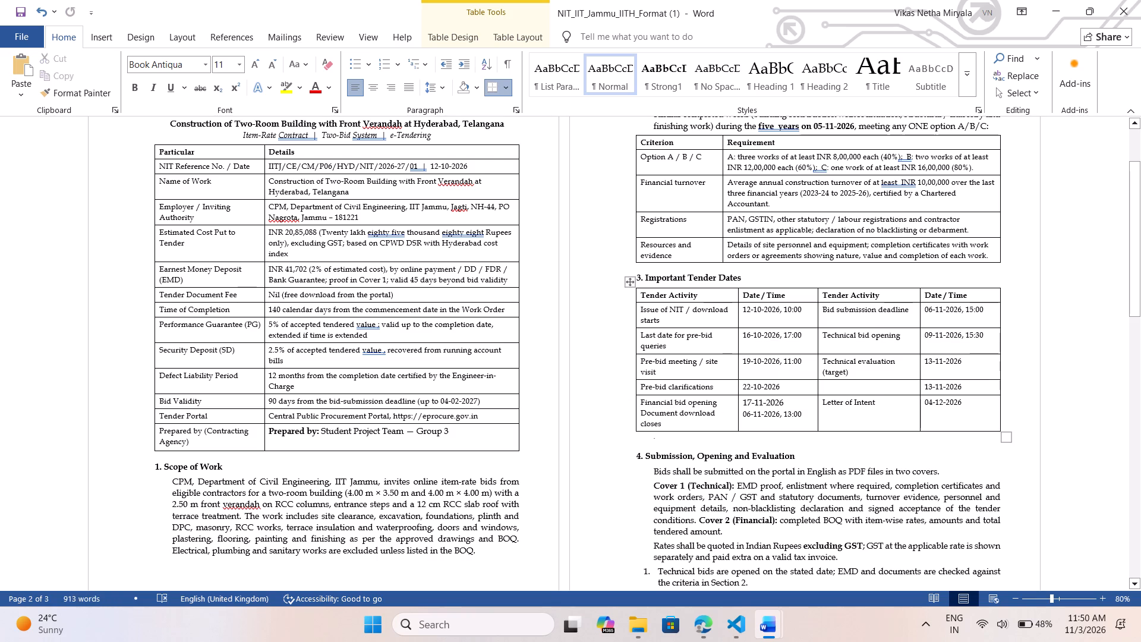
pyautogui.hotkey('ctrl', 'v')
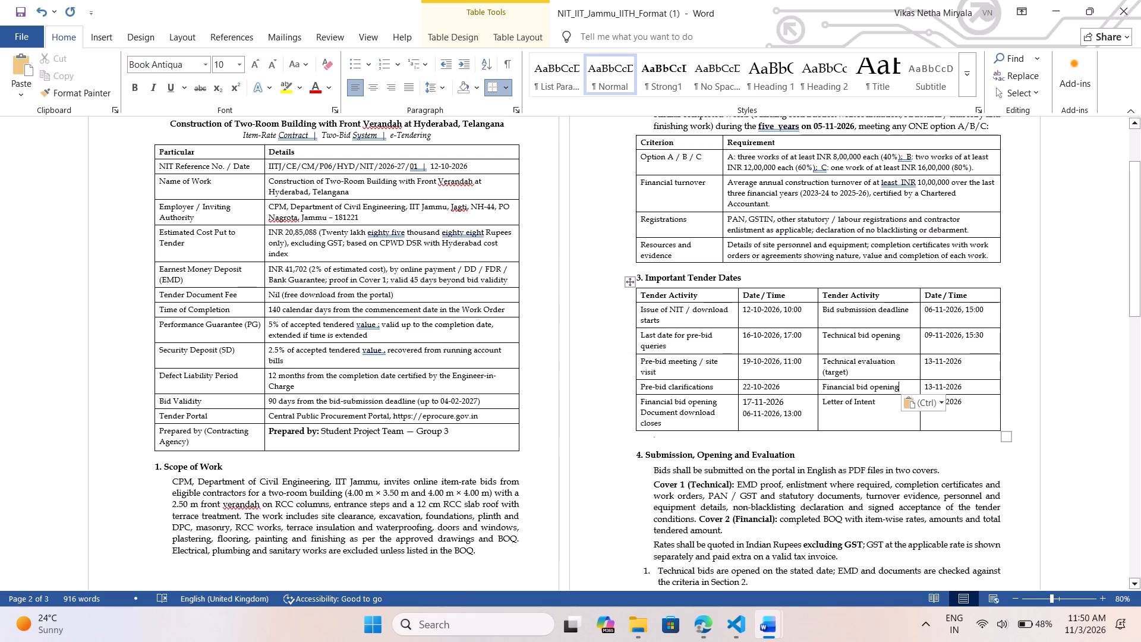
pyautogui.click(932, 386)
pyautogui.press('BackSpace')
pyautogui.press('7')
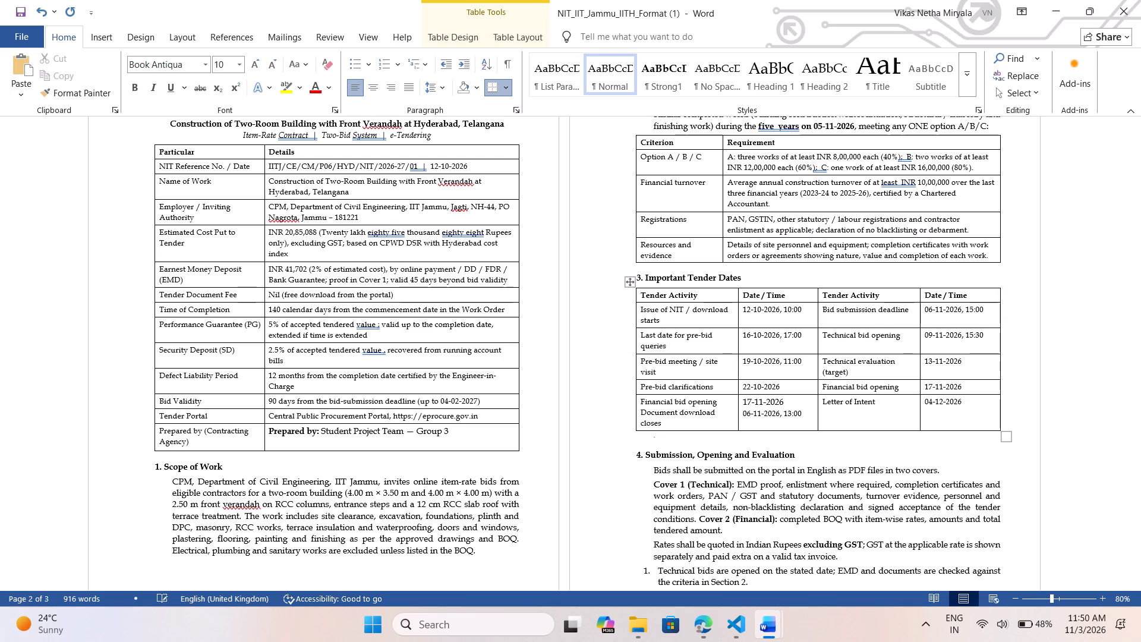
# Delete "Financial bid opening" from the last row's first activity cell, keeping only "Document download closes".
pyautogui.click(724, 403)
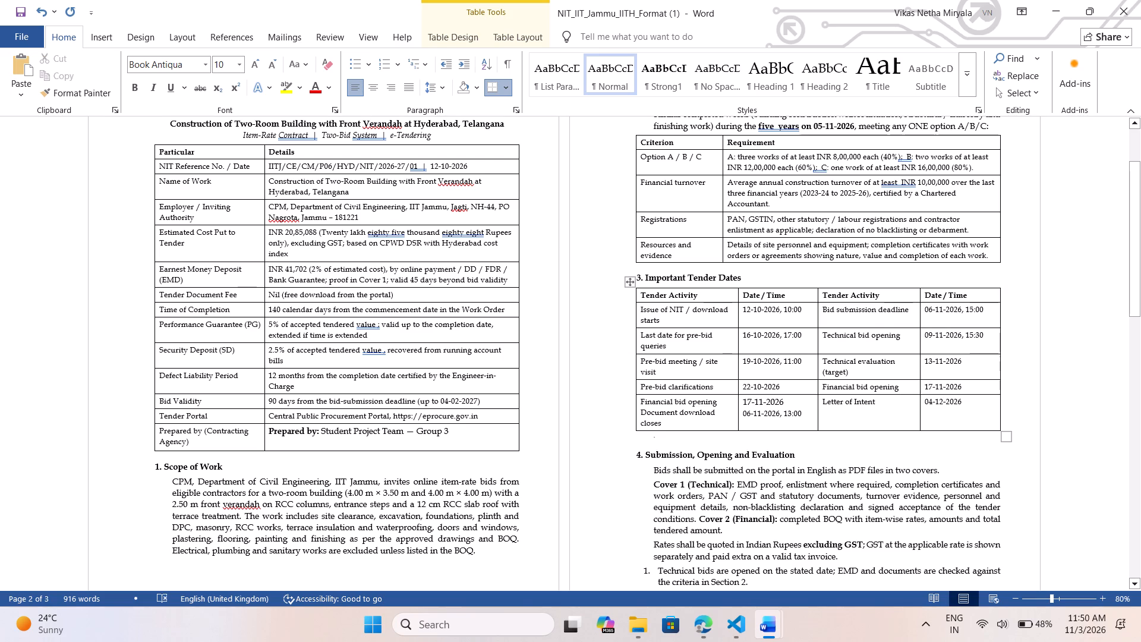
pyautogui.press('BackSpace')
pyautogui.press('BackSpace')
pyautogui.press('BackSpace')
pyautogui.press('BackSpace')
pyautogui.press('BackSpace')
pyautogui.press('BackSpace')
pyautogui.press('BackSpace')
pyautogui.press('BackSpace')
pyautogui.press('BackSpace')
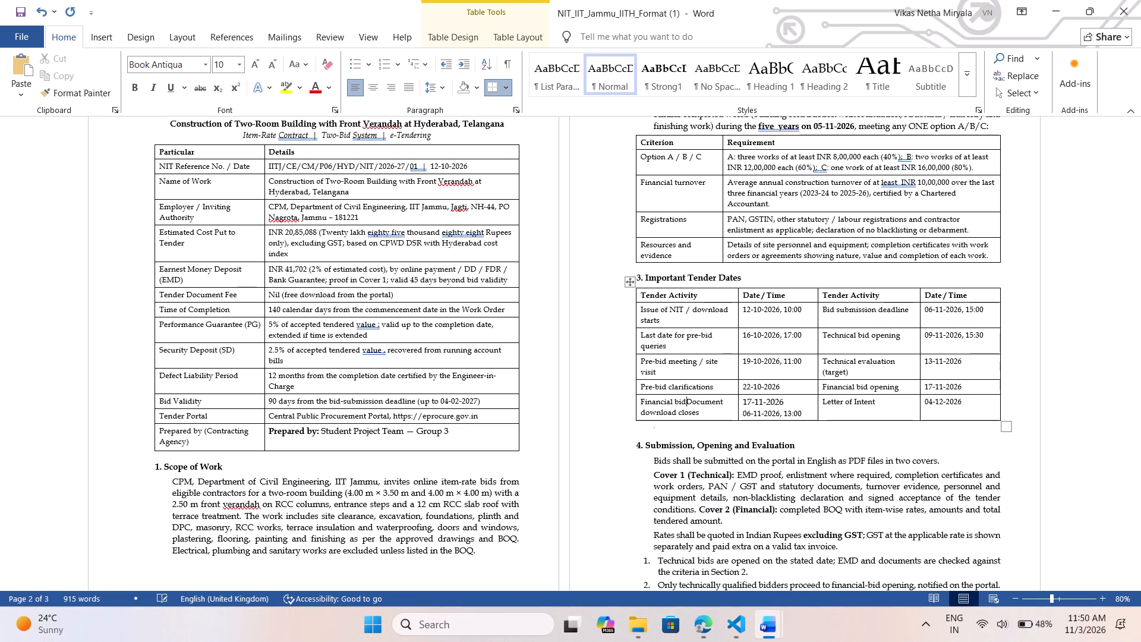
pyautogui.press('BackSpace')
pyautogui.press('BackSpace')
pyautogui.press('BackSpace')
pyautogui.press('BackSpace')
pyautogui.press('BackSpace')
pyautogui.press('BackSpace')
pyautogui.press('BackSpace')
pyautogui.press('BackSpace')
pyautogui.press('BackSpace')
pyautogui.press('BackSpace')
pyautogui.press('BackSpace')
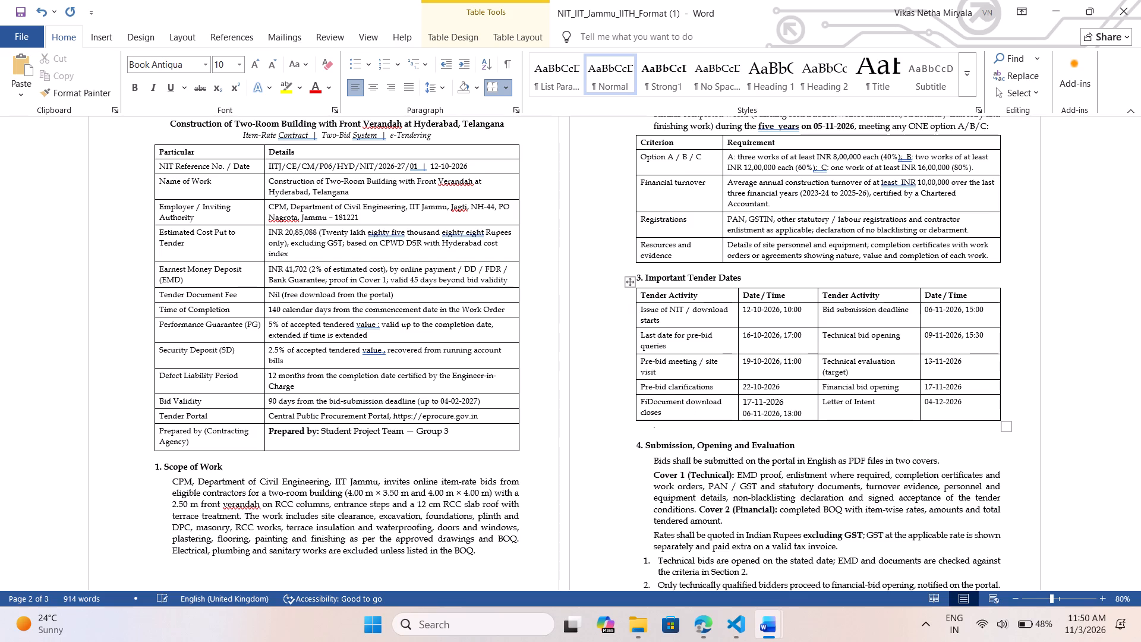
pyautogui.press('BackSpace')
pyautogui.press('BackSpace')
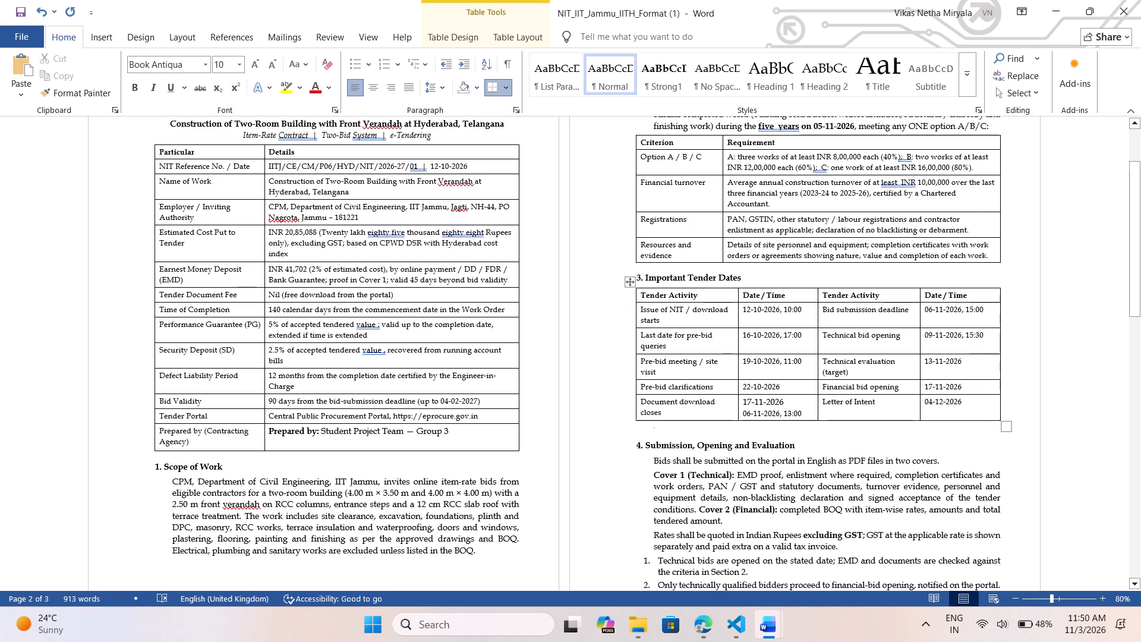
# Delete the 17-11-2026 line from the last row's date cell, keeping only 06-11-2026, 13:00 for the document download closing.
pyautogui.click(786, 402)
pyautogui.press('BackSpace')
pyautogui.press('BackSpace')
pyautogui.press('BackSpace')
pyautogui.press('BackSpace')
pyautogui.press('BackSpace')
pyautogui.press('BackSpace')
pyautogui.press('BackSpace')
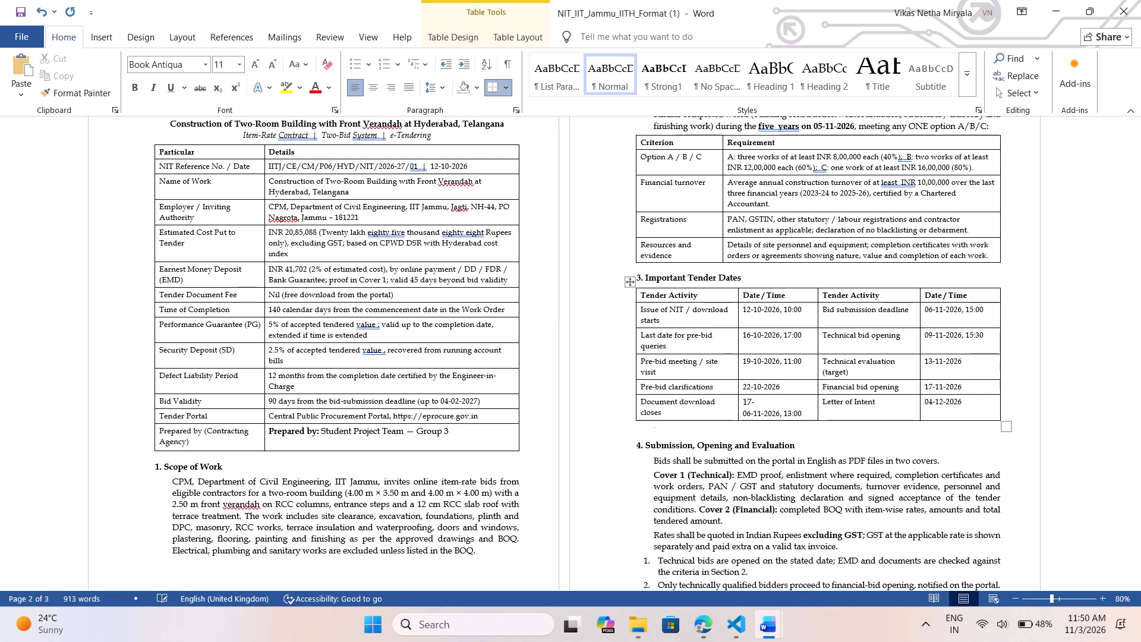
pyautogui.press('BackSpace')
pyautogui.press('BackSpace')
pyautogui.press('BackSpace')
pyautogui.press('BackSpace')
pyautogui.press('BackSpace')
pyautogui.click(744, 411)
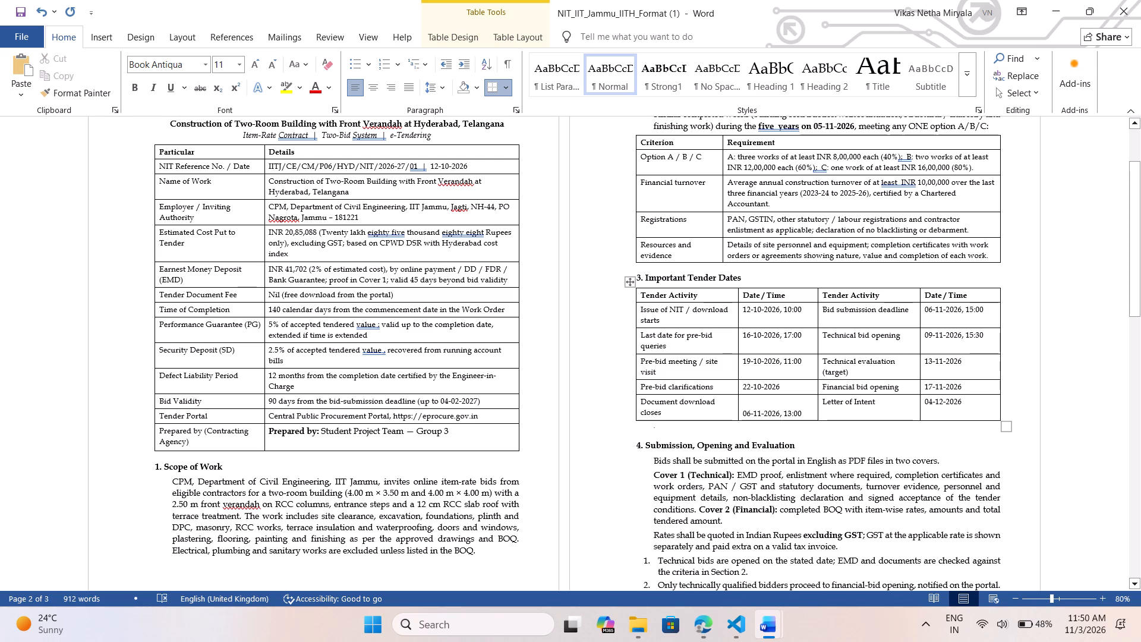
pyautogui.press('BackSpace')
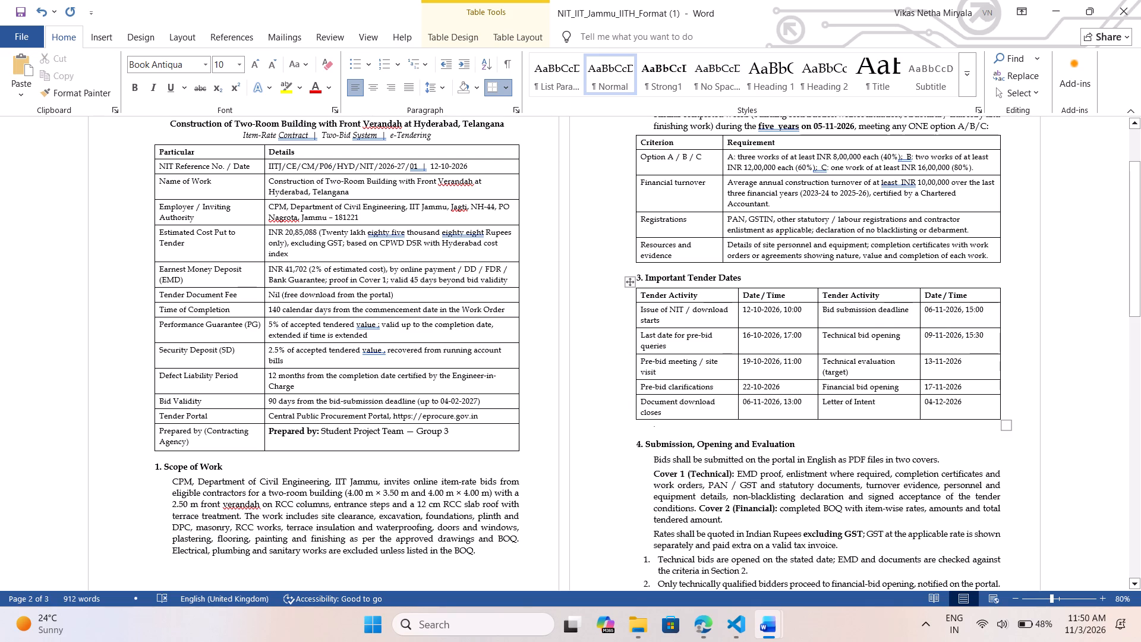
# Look through the rest of the Notice Inviting Tender to its signature block and save the document.
pyautogui.scroll(-6, 866, 452)
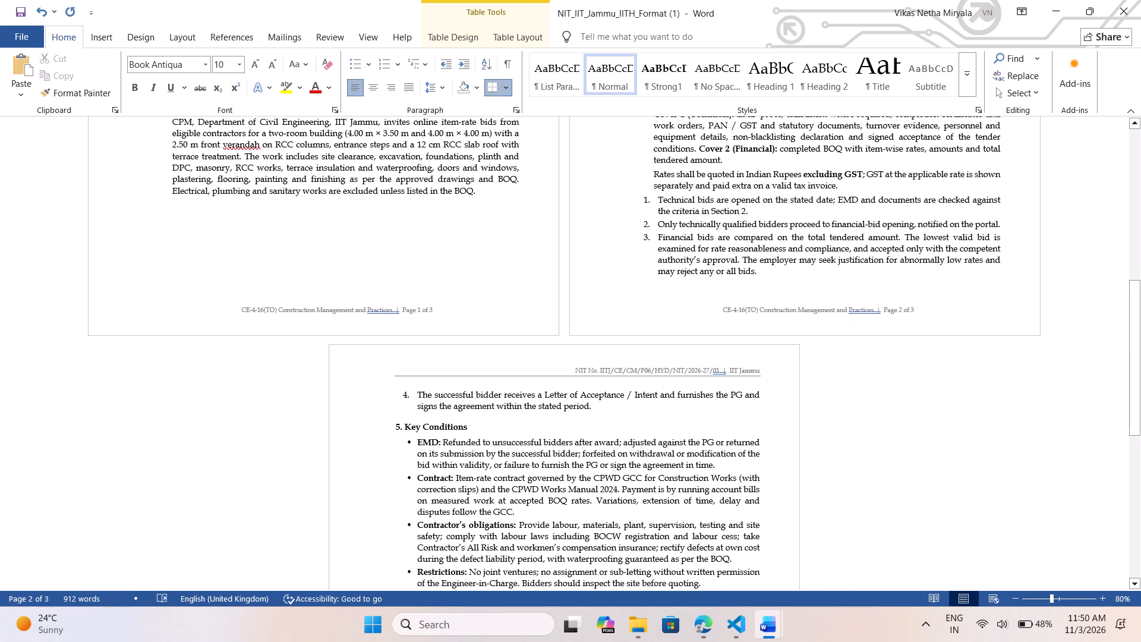
pyautogui.scroll(-2, 866, 452)
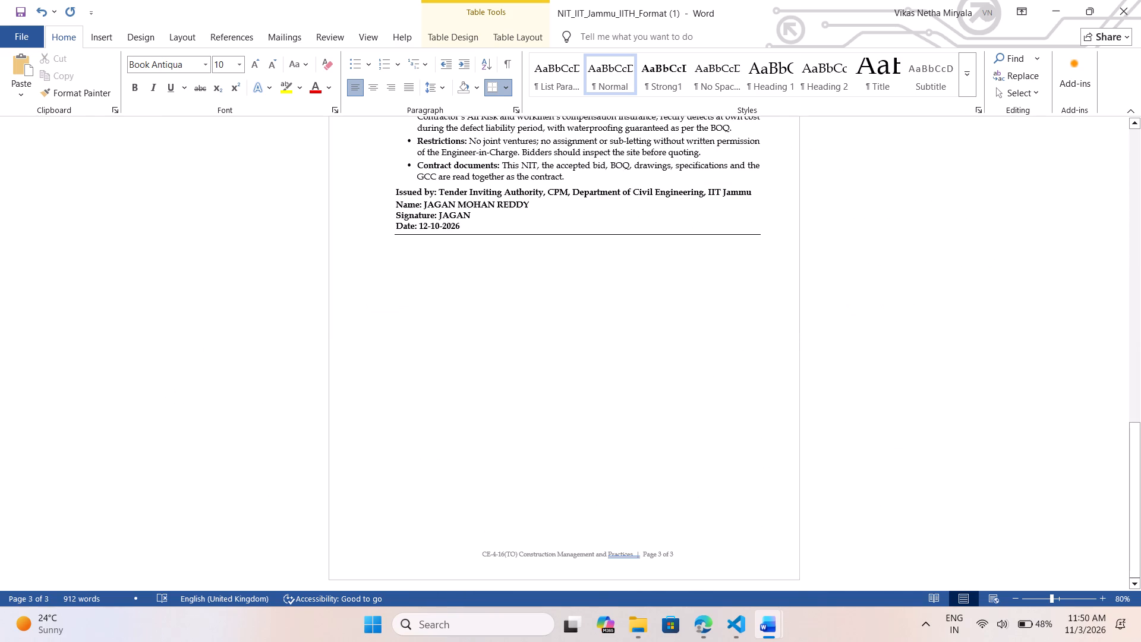
pyautogui.hotkey('ctrl', 's')
pyautogui.hotkey('ctrl', 's')
pyautogui.hotkey('ctrl', 's')
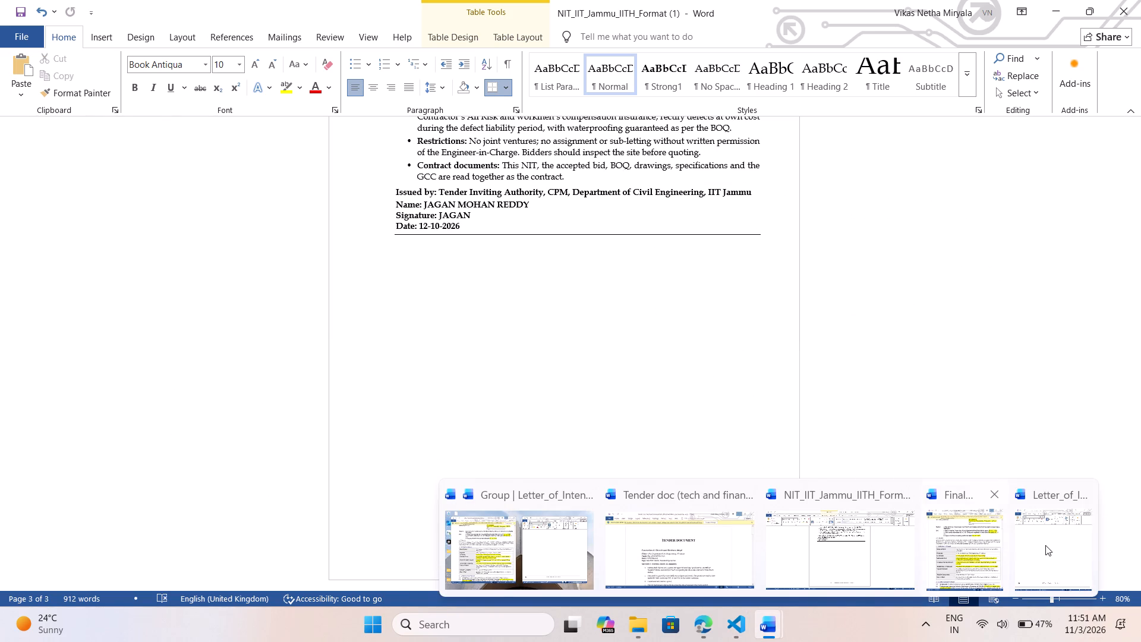
# Switch to the Letter of Intent document and examine its closing clauses, signatory block and bidder acknowledgement.
pyautogui.click(1045, 545)
pyautogui.scroll(3, 777, 344)
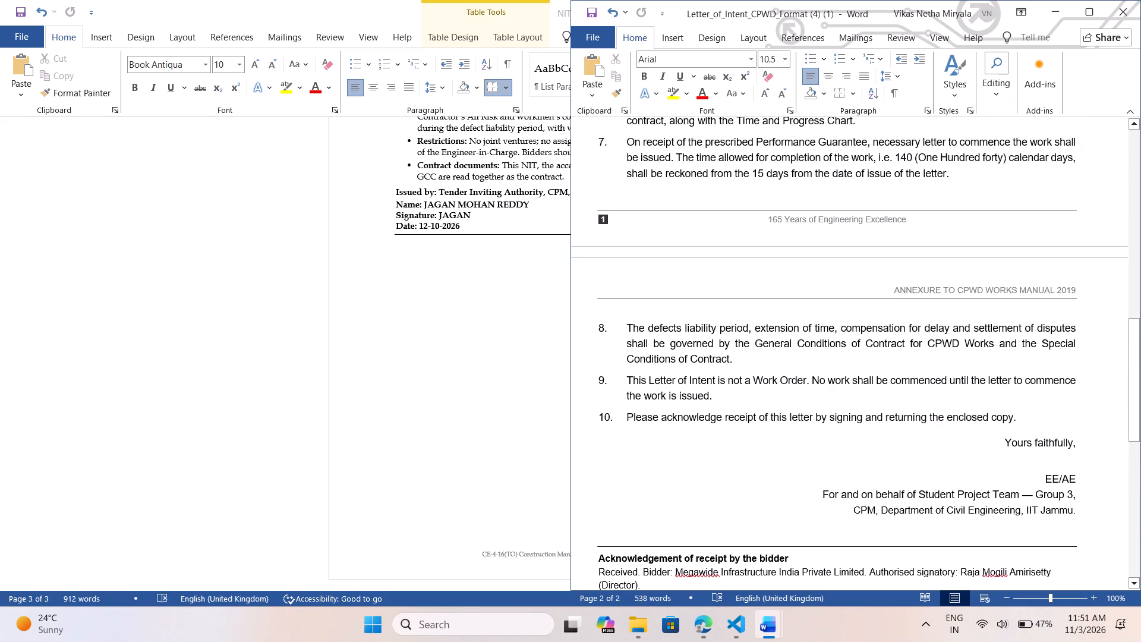
pyautogui.scroll(-1, 777, 344)
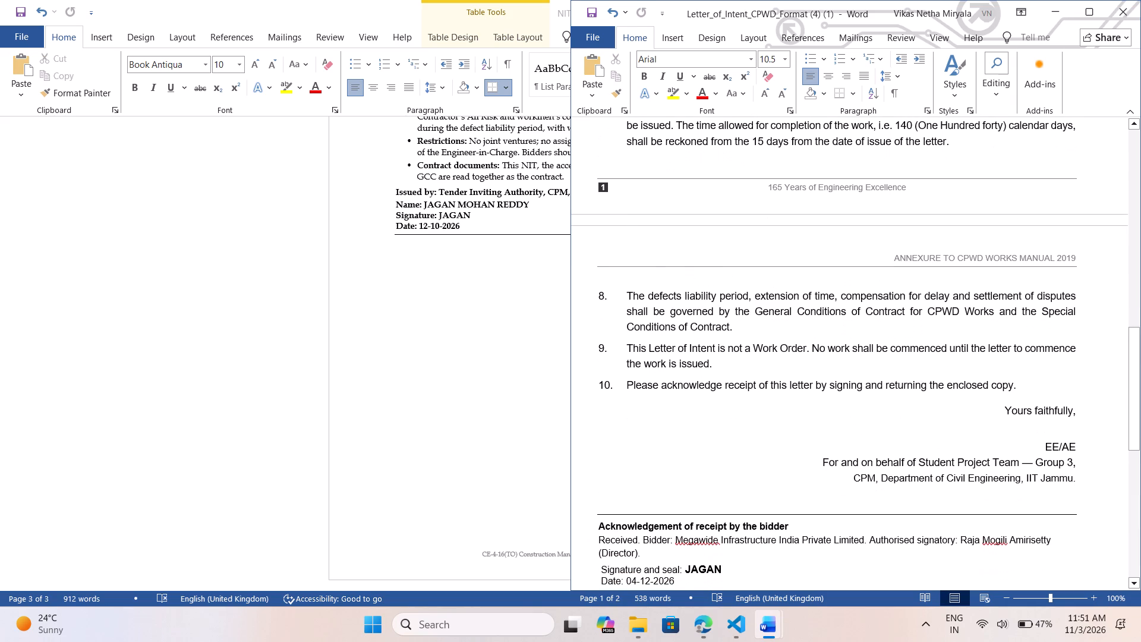
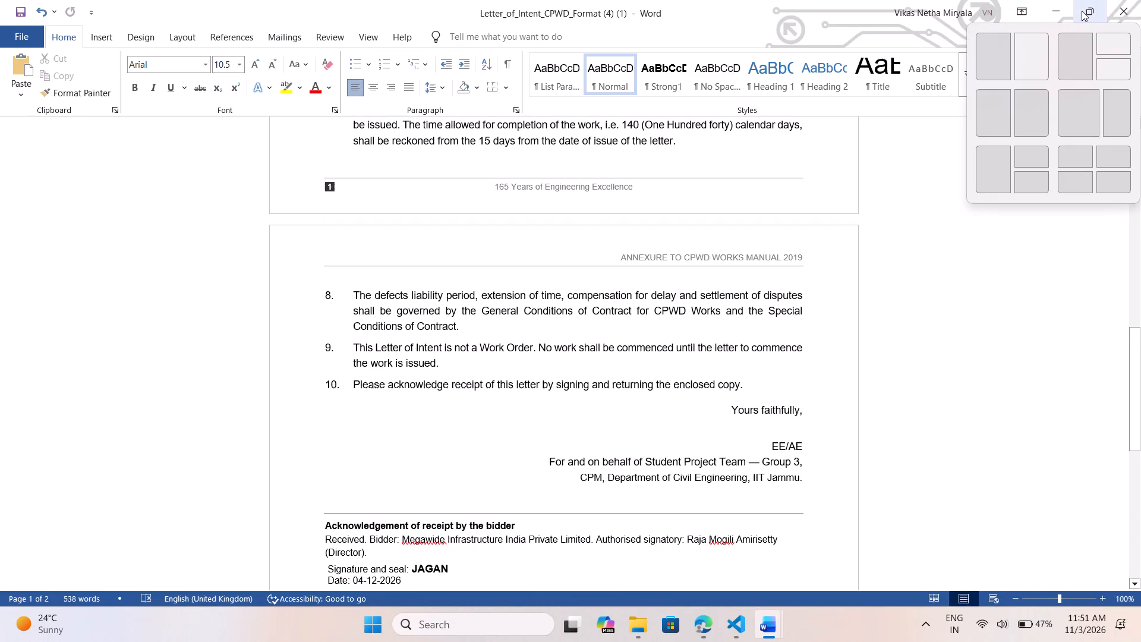
# Delete the header text "ANNEXURE TO CPWD WORKS MANUAL 2019" from the Letter of Intent.
pyautogui.click(980, 346)
pyautogui.click(980, 346)
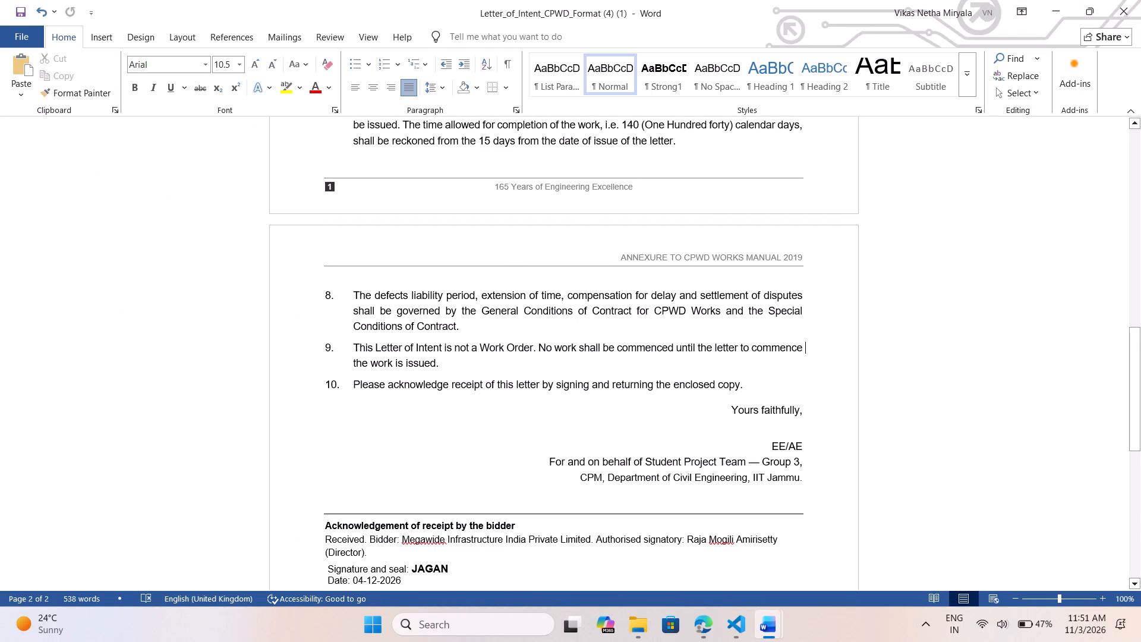
pyautogui.click(805, 260)
pyautogui.scroll(13, 805, 260)
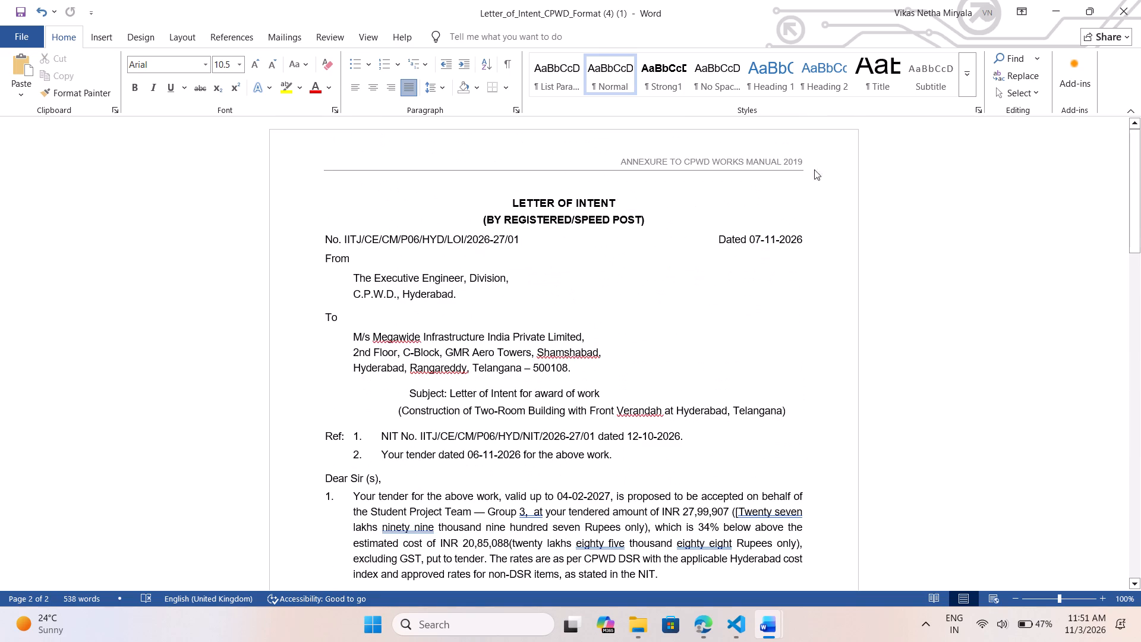
pyautogui.click(793, 153)
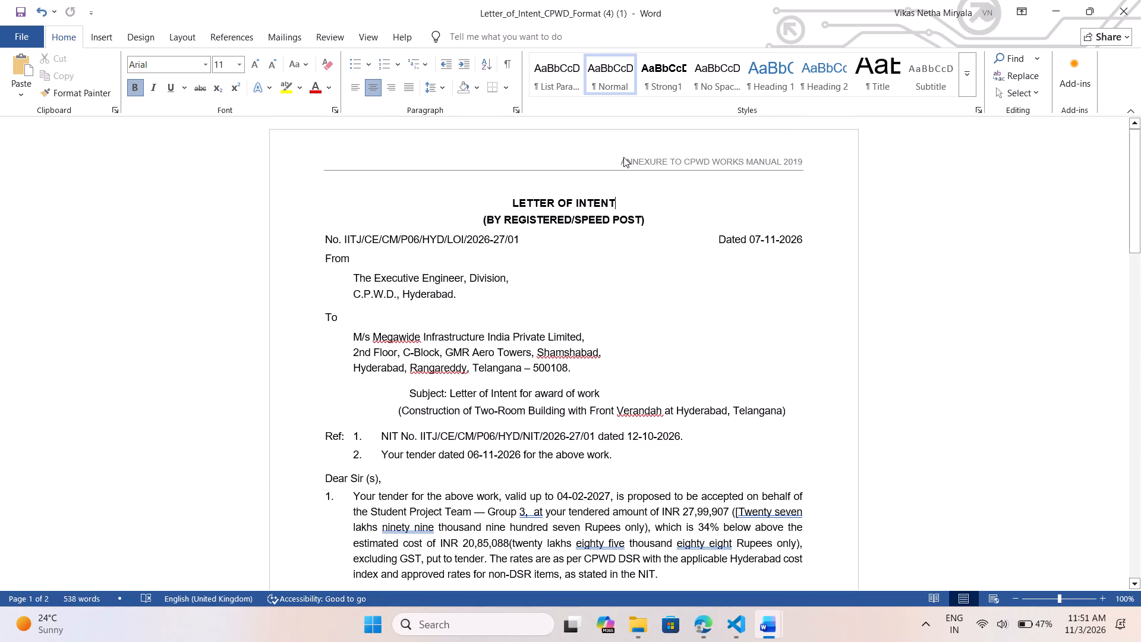
pyautogui.moveTo(622, 157); pyautogui.dragTo(796, 160)
pyautogui.doubleClick(796, 160)
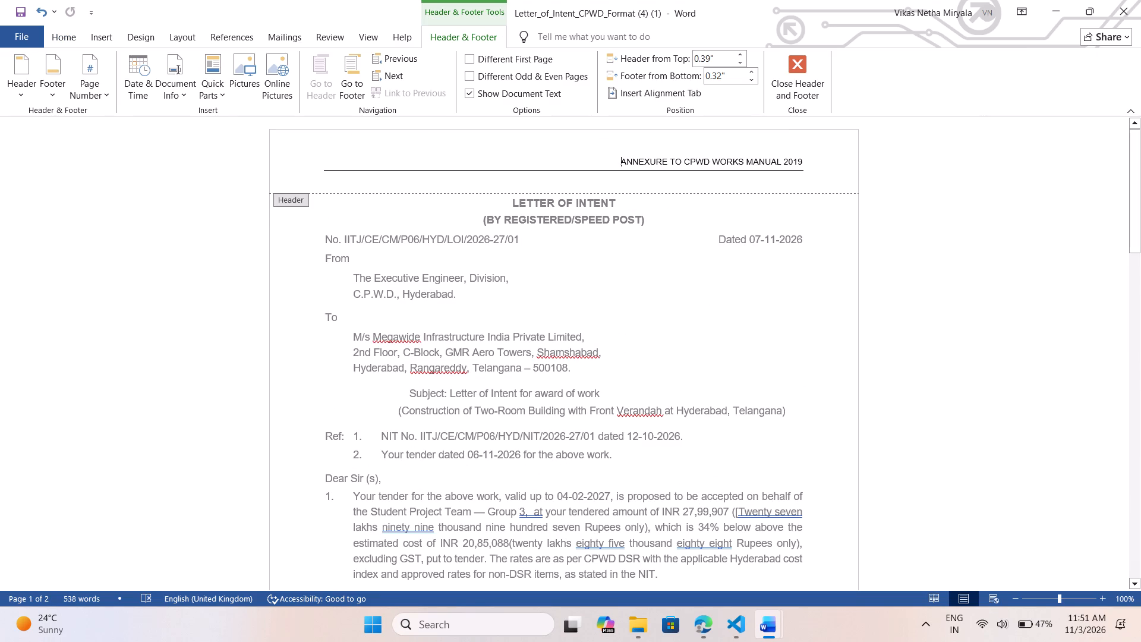
pyautogui.click(805, 161)
pyautogui.press('BackSpace')
pyautogui.press('BackSpace')
pyautogui.press('BackSpace')
pyautogui.press('BackSpace')
pyautogui.press('BackSpace')
pyautogui.press('BackSpace')
pyautogui.press('BackSpace')
pyautogui.press('BackSpace')
pyautogui.press('BackSpace')
pyautogui.press('BackSpace')
pyautogui.press('BackSpace')
pyautogui.press('BackSpace')
pyautogui.press('BackSpace')
pyautogui.press('BackSpace')
pyautogui.press('BackSpace')
pyautogui.press('BackSpace')
pyautogui.press('BackSpace')
pyautogui.press('BackSpace')
pyautogui.press('BackSpace')
pyautogui.press('BackSpace')
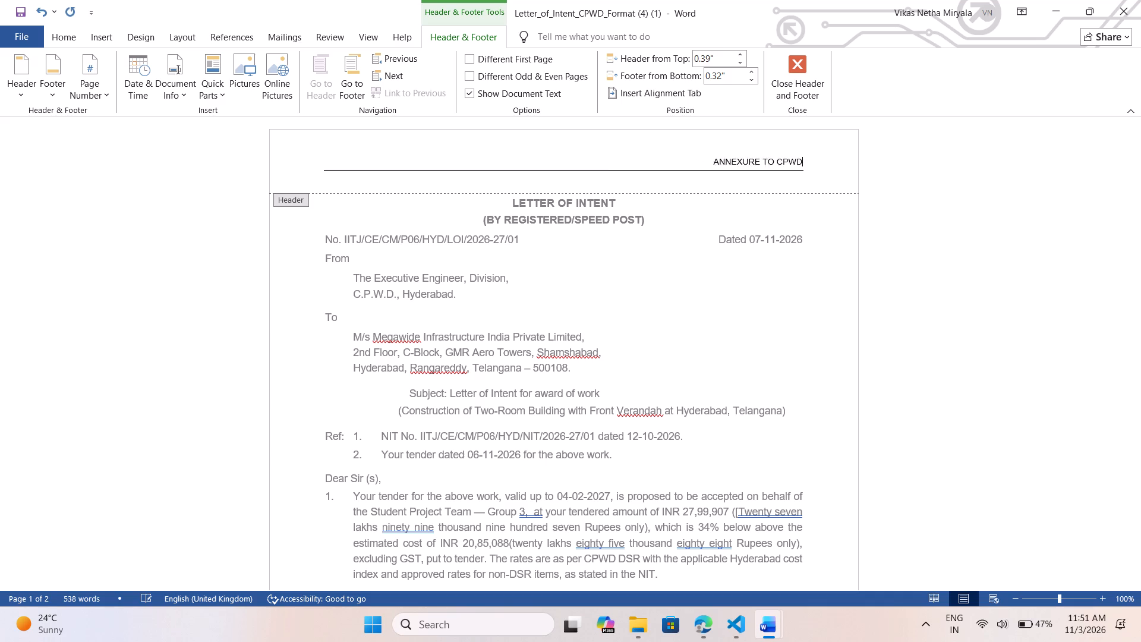
pyautogui.press('BackSpace')
pyautogui.press('BackSpace')
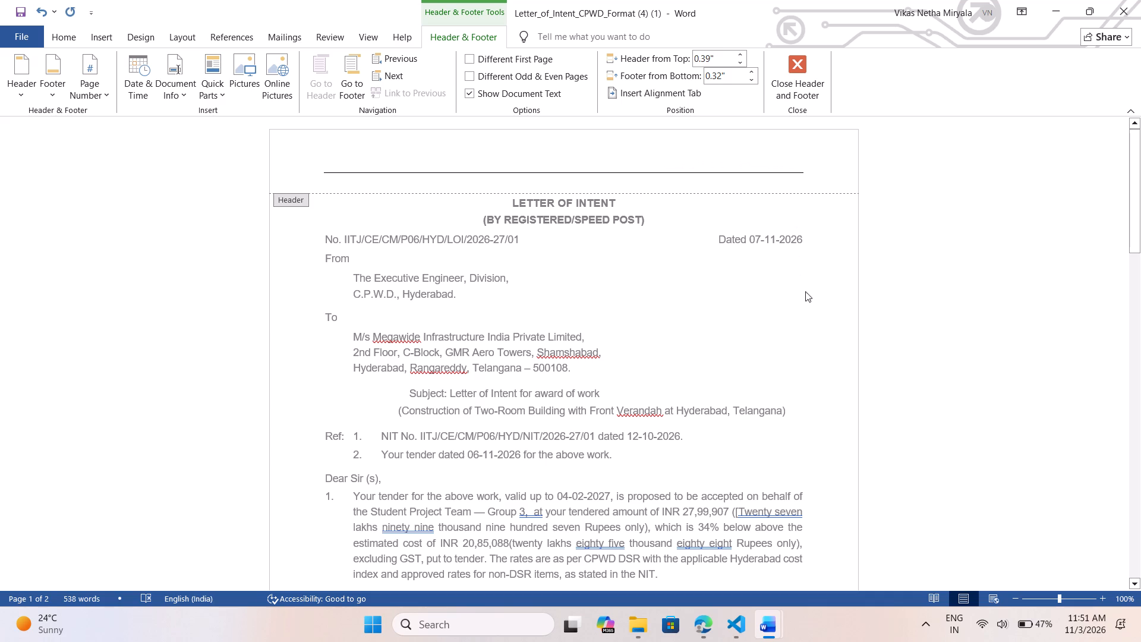
# Delete the page number and "165 Years of Engineering Excellence" from the footer, and close header and footer editing.
pyautogui.click(805, 291)
pyautogui.scroll(-3, 805, 291)
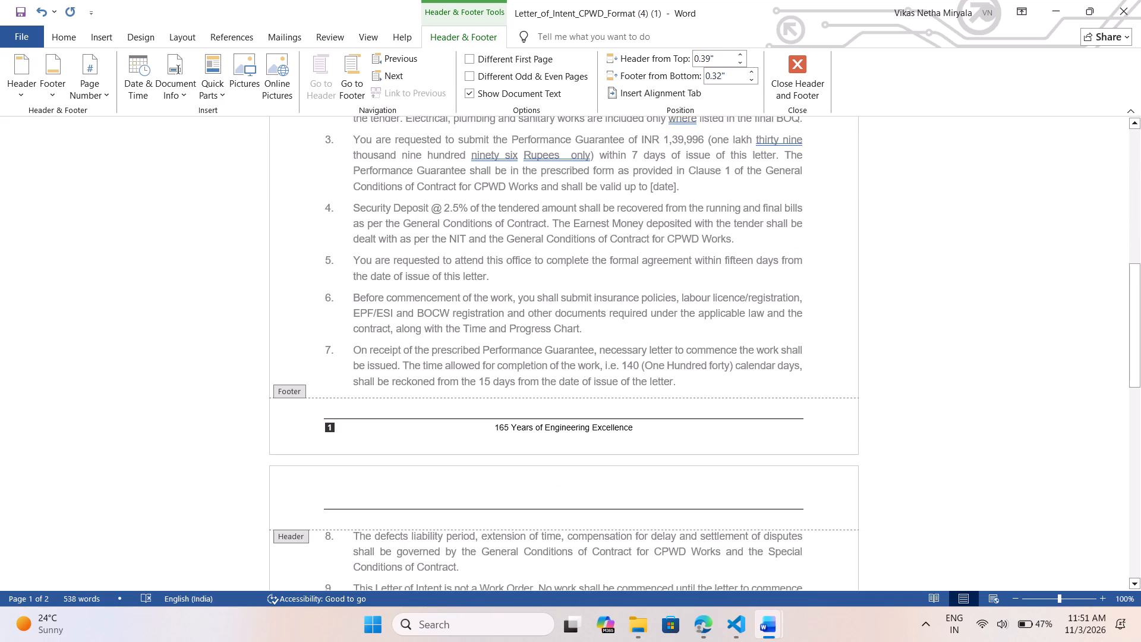
pyautogui.scroll(-1, 748, 525)
pyautogui.click(649, 373)
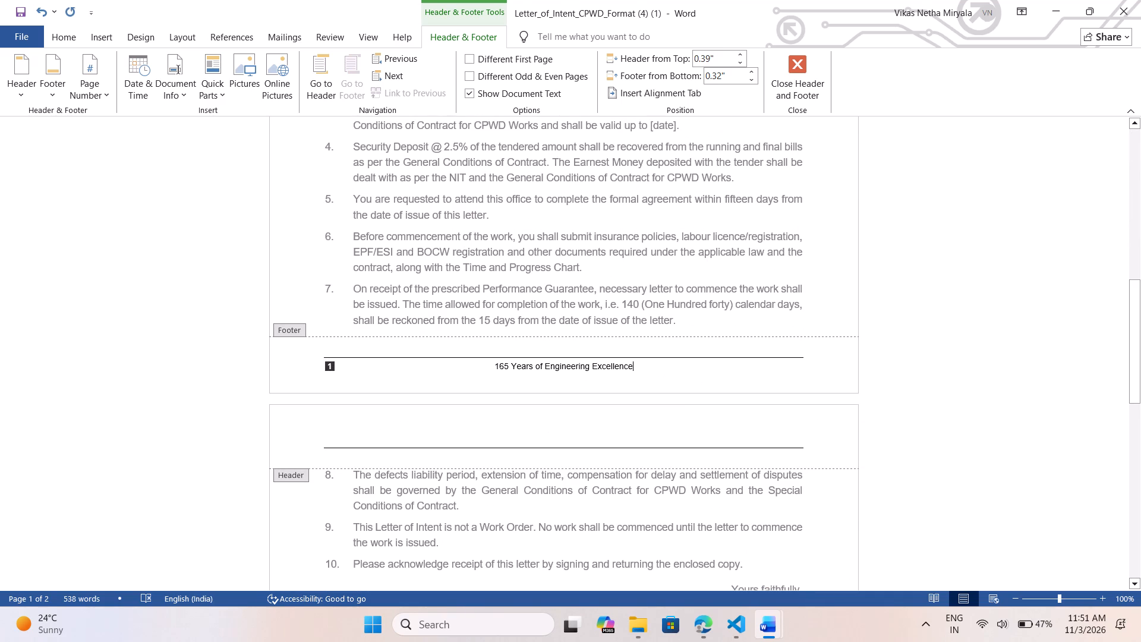
pyautogui.press('BackSpace')
pyautogui.press('BackSpace')
pyautogui.press('BackSpace')
pyautogui.press('BackSpace')
pyautogui.press('BackSpace')
pyautogui.press('BackSpace')
pyautogui.press('BackSpace')
pyautogui.press('BackSpace')
pyautogui.press('BackSpace')
pyautogui.press('BackSpace')
pyautogui.press('BackSpace')
pyautogui.press('BackSpace')
pyautogui.press('BackSpace')
pyautogui.press('BackSpace')
pyautogui.press('BackSpace')
pyautogui.press('BackSpace')
pyautogui.press('BackSpace')
pyautogui.press('BackSpace')
pyautogui.press('BackSpace')
pyautogui.press('BackSpace')
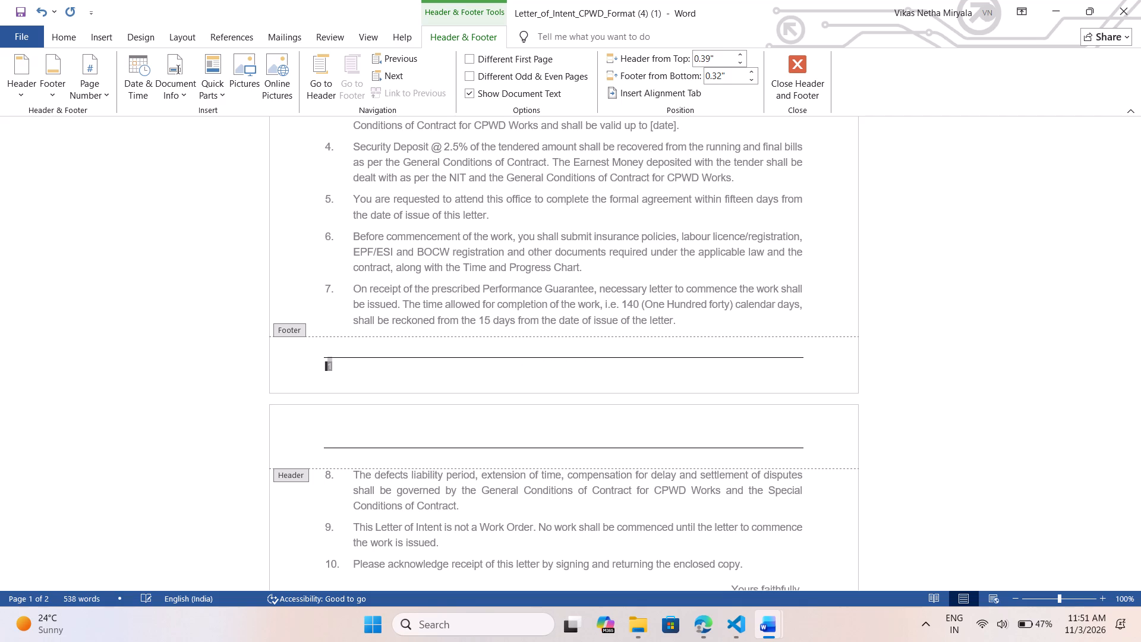
pyautogui.press('BackSpace')
pyautogui.scroll(-3, 649, 373)
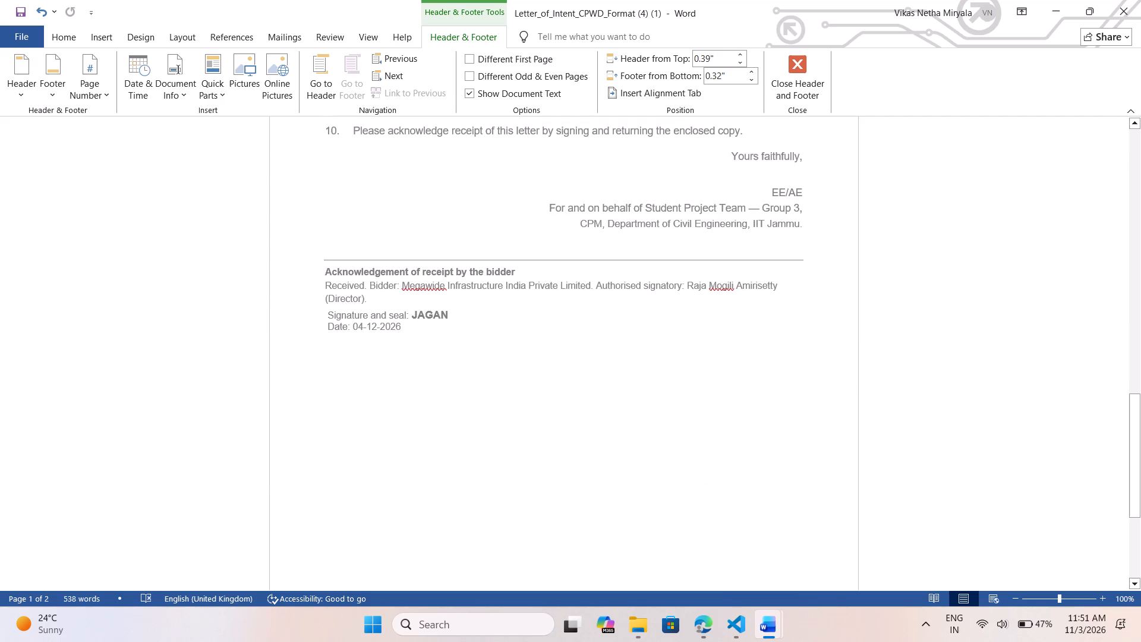
pyautogui.scroll(-4, 649, 373)
pyautogui.scroll(2, 649, 373)
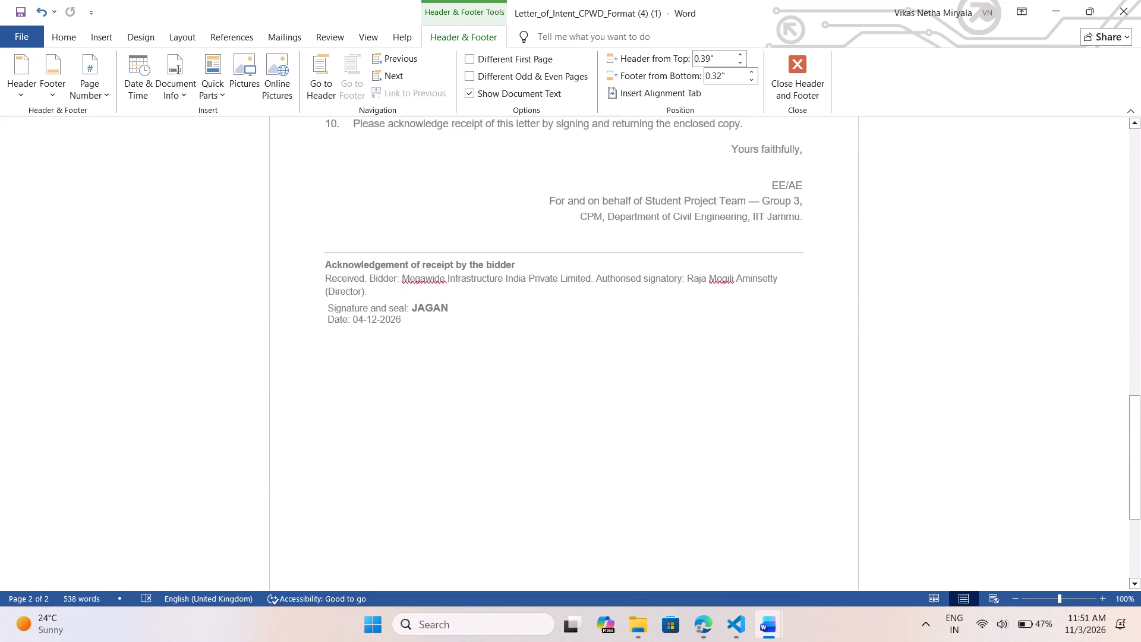
pyautogui.scroll(5, 649, 373)
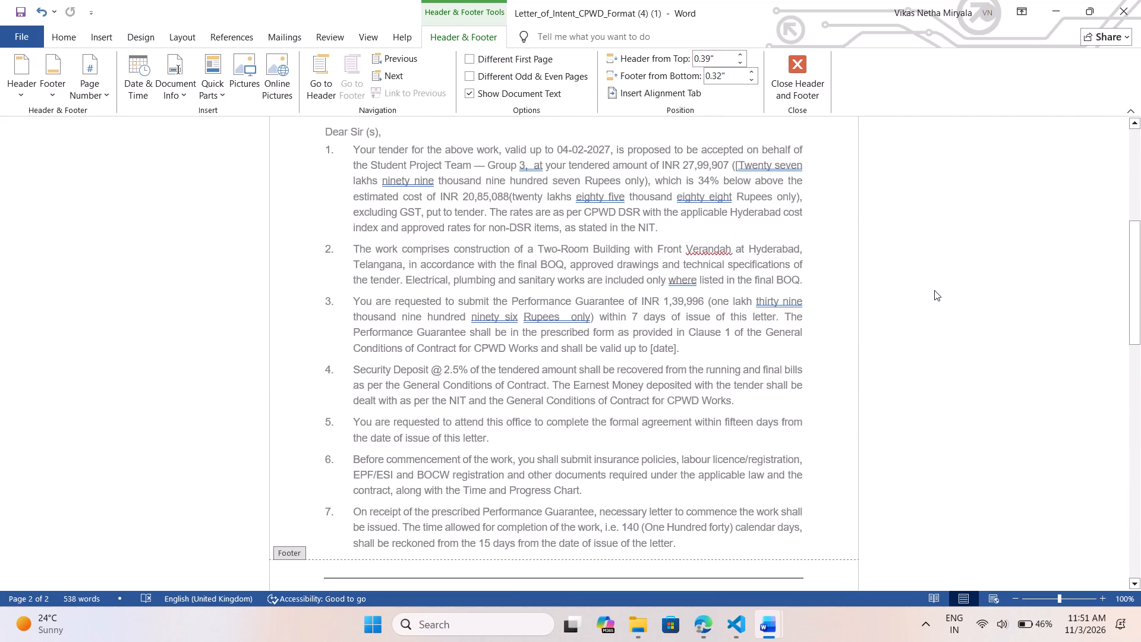
pyautogui.click(934, 290)
pyautogui.click(806, 74)
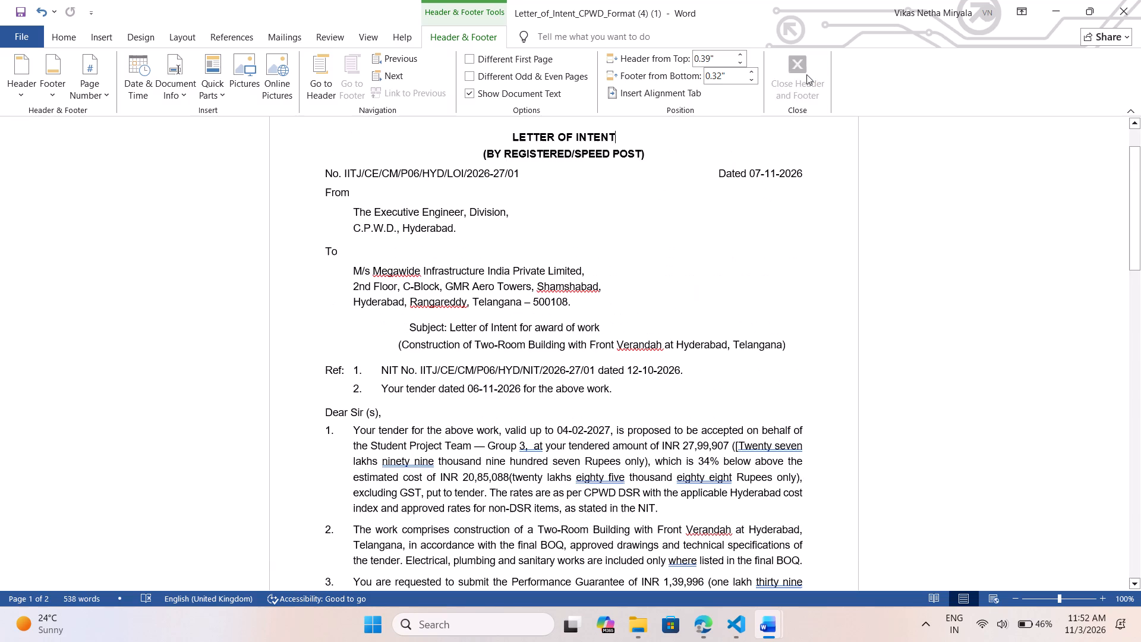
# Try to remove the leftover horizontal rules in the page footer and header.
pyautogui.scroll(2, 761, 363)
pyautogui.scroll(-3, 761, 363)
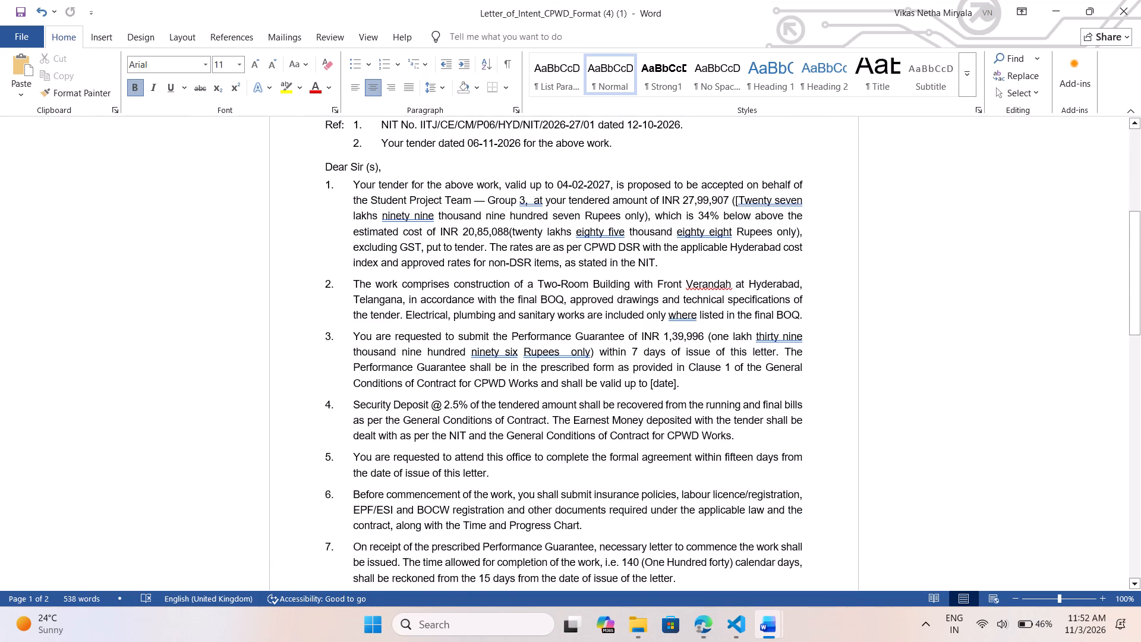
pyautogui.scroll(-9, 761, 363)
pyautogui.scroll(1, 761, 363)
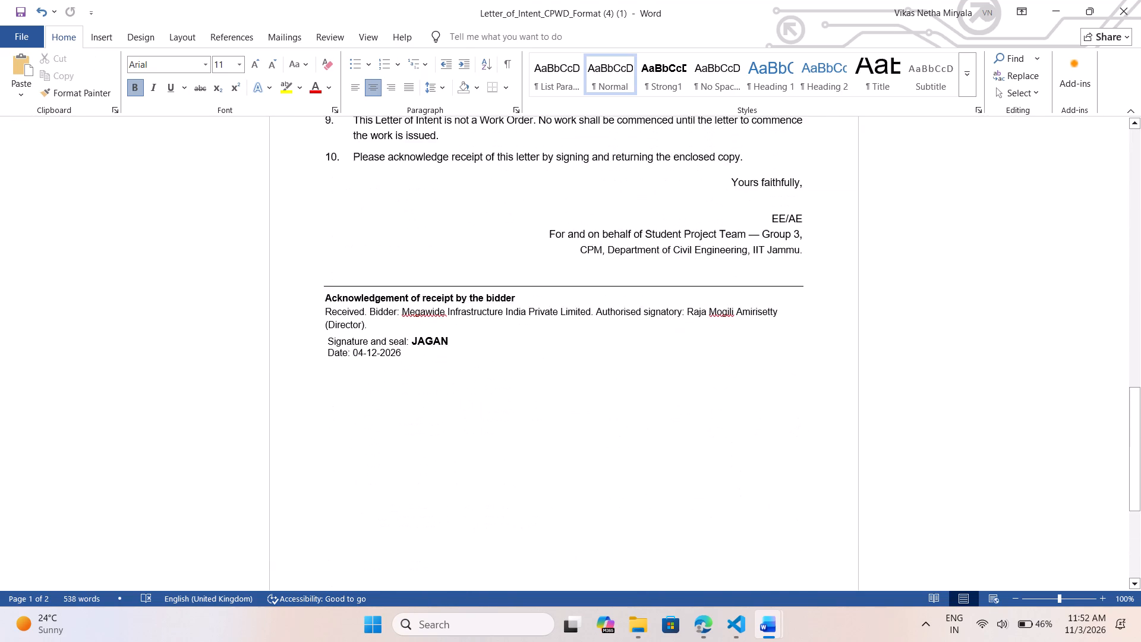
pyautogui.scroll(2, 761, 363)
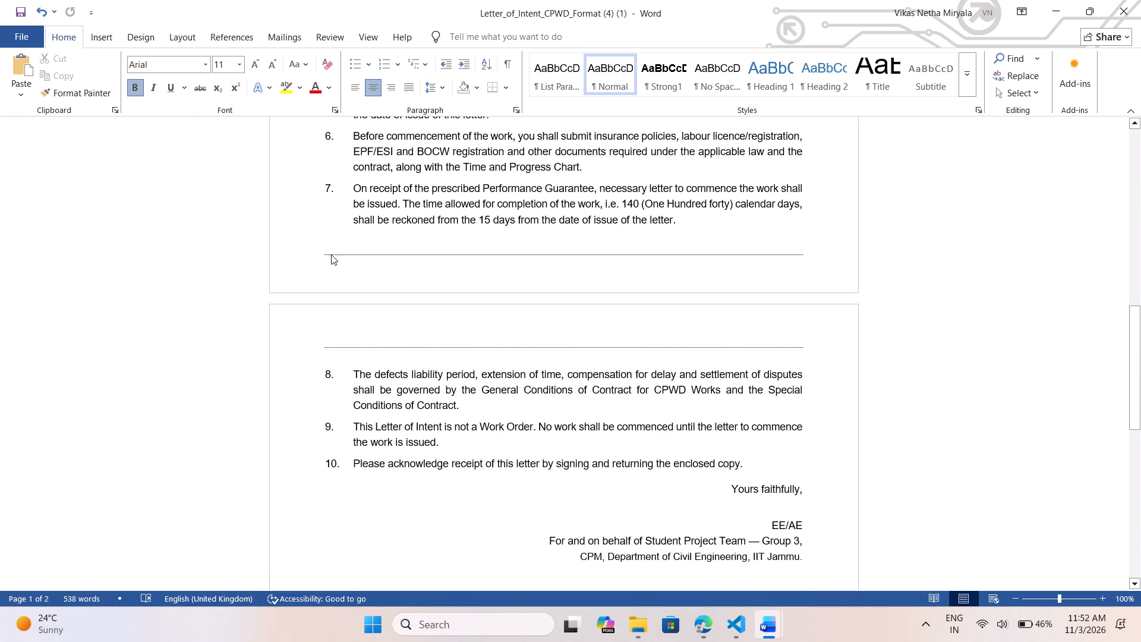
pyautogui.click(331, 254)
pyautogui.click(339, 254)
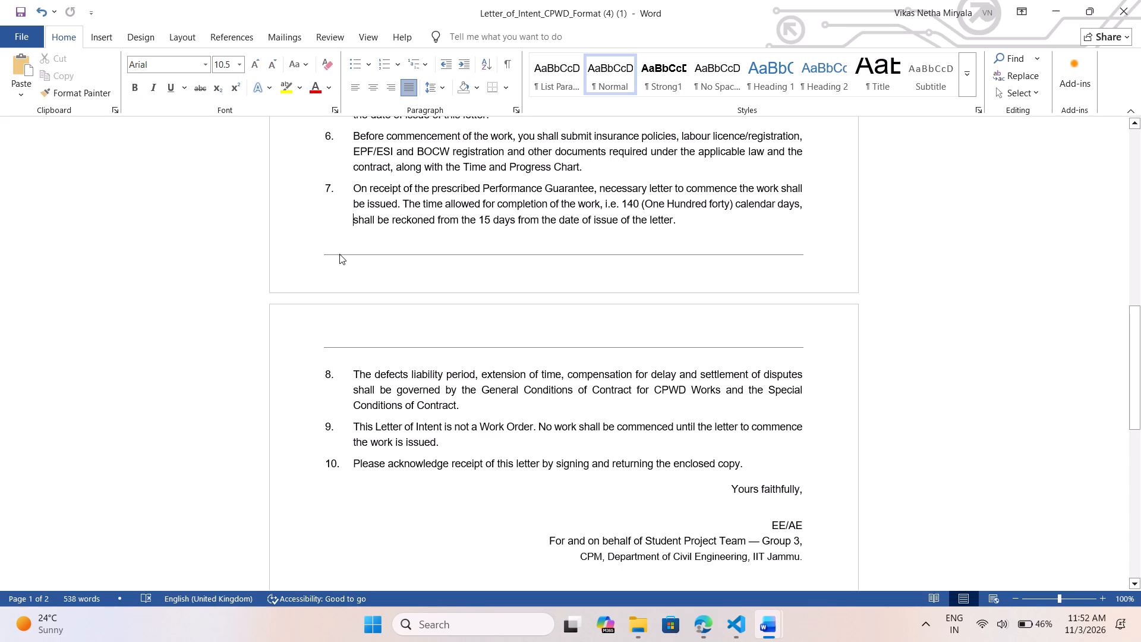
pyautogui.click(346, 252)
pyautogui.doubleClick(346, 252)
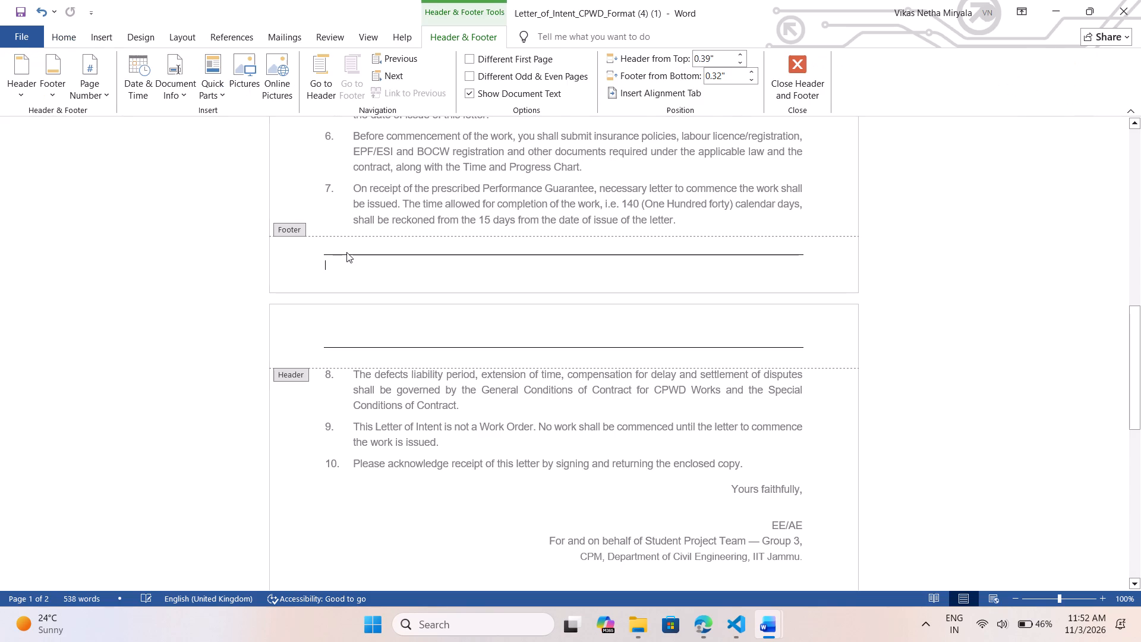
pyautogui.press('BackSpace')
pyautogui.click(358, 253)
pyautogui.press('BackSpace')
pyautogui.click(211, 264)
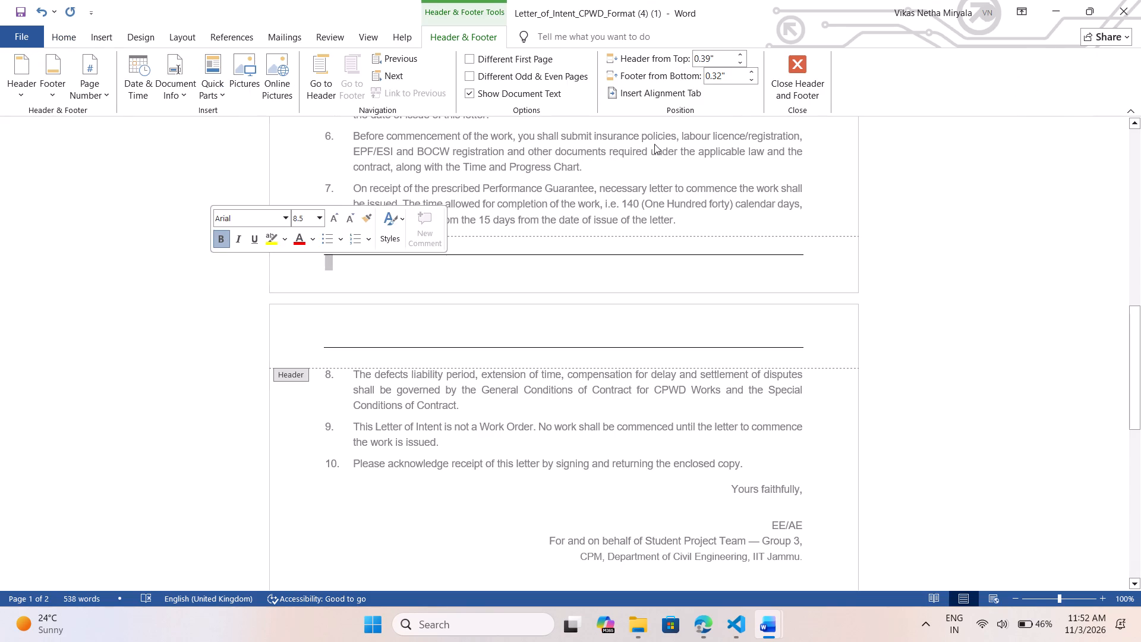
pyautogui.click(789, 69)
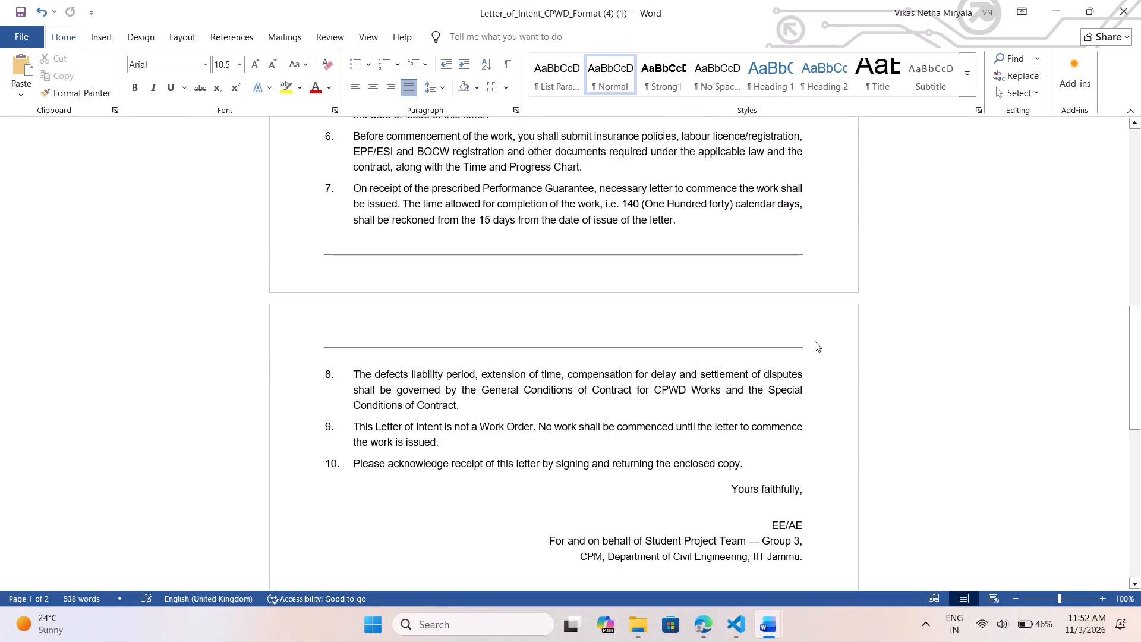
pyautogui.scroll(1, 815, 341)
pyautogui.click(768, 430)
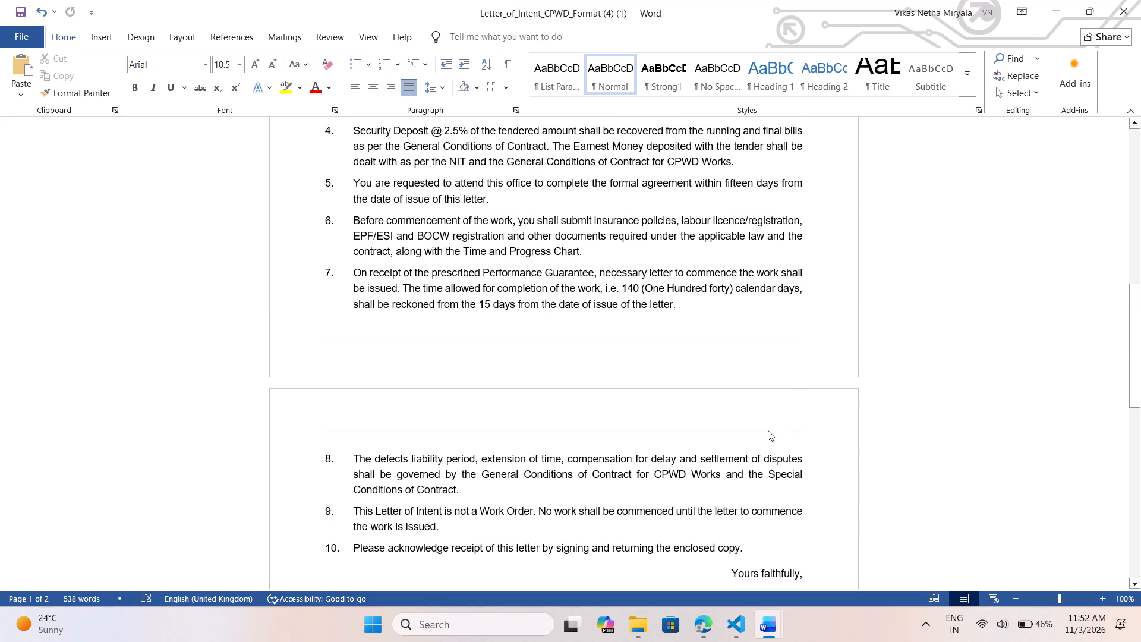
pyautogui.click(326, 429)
# Look through both pages of the Letter of Intent and save the document.
pyautogui.scroll(6, 326, 429)
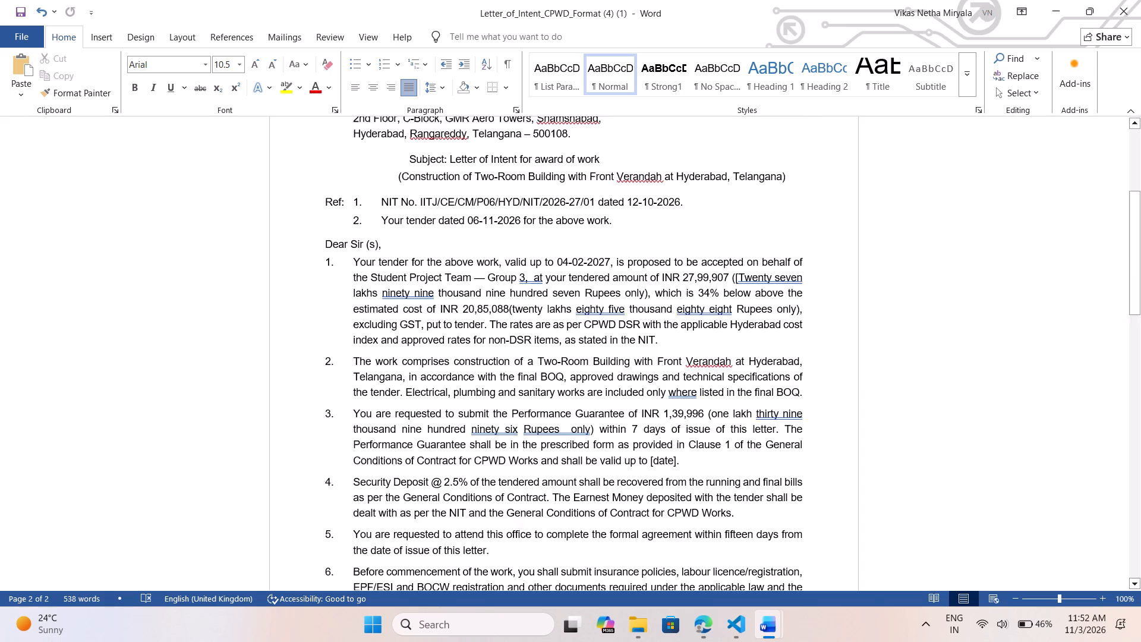
pyautogui.scroll(5, 326, 429)
pyautogui.scroll(-6, 326, 429)
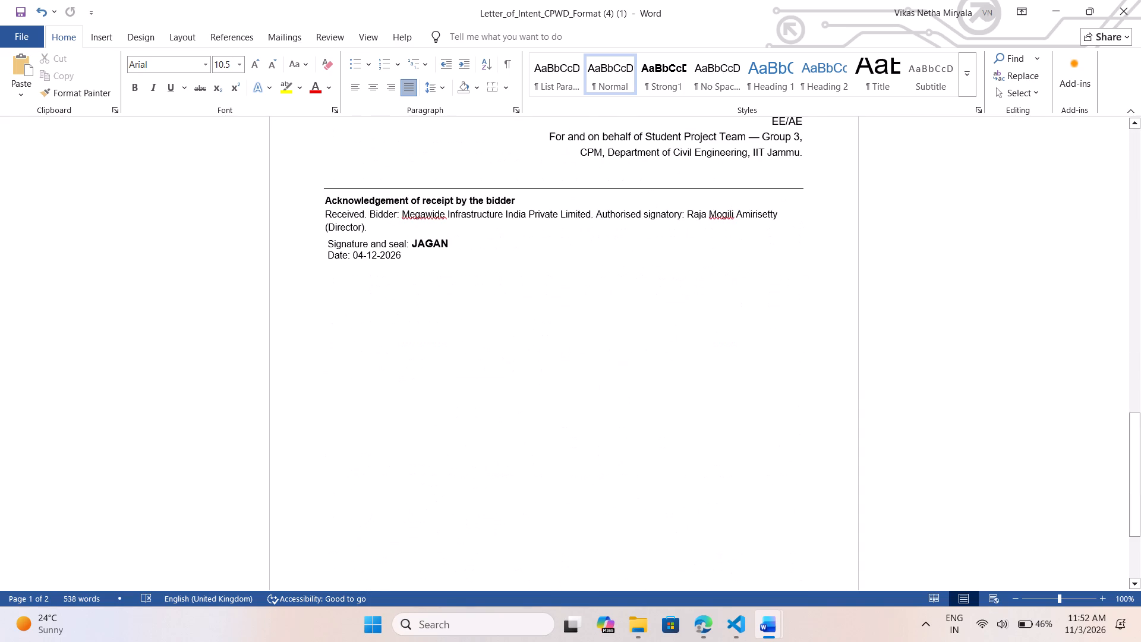
pyautogui.scroll(8, 326, 429)
pyautogui.scroll(-8, 326, 429)
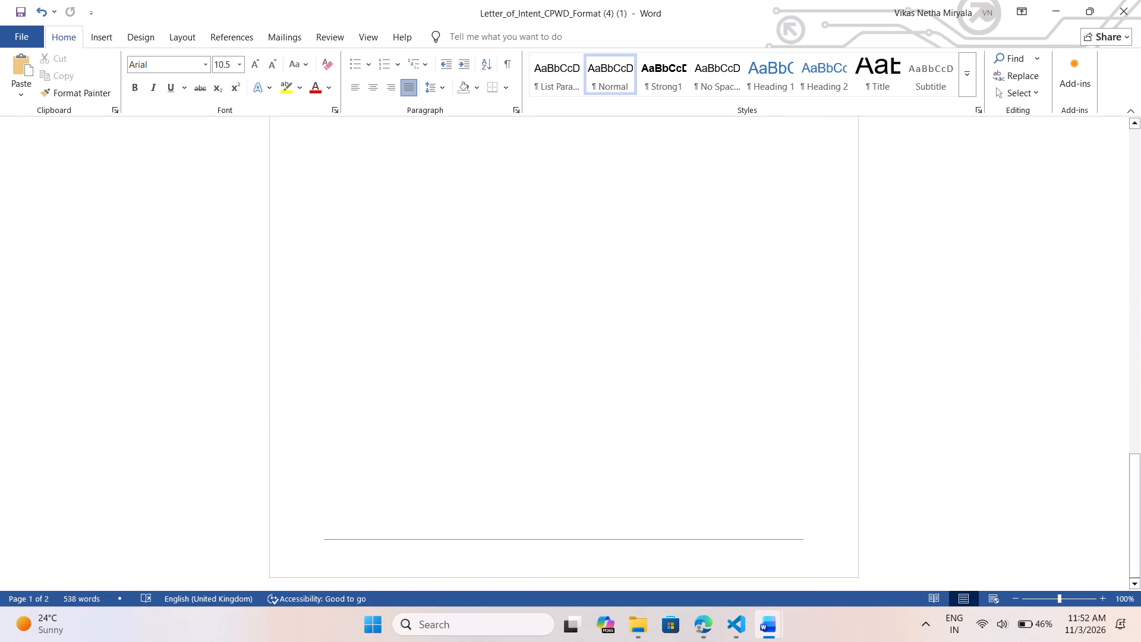
pyautogui.scroll(2, 326, 429)
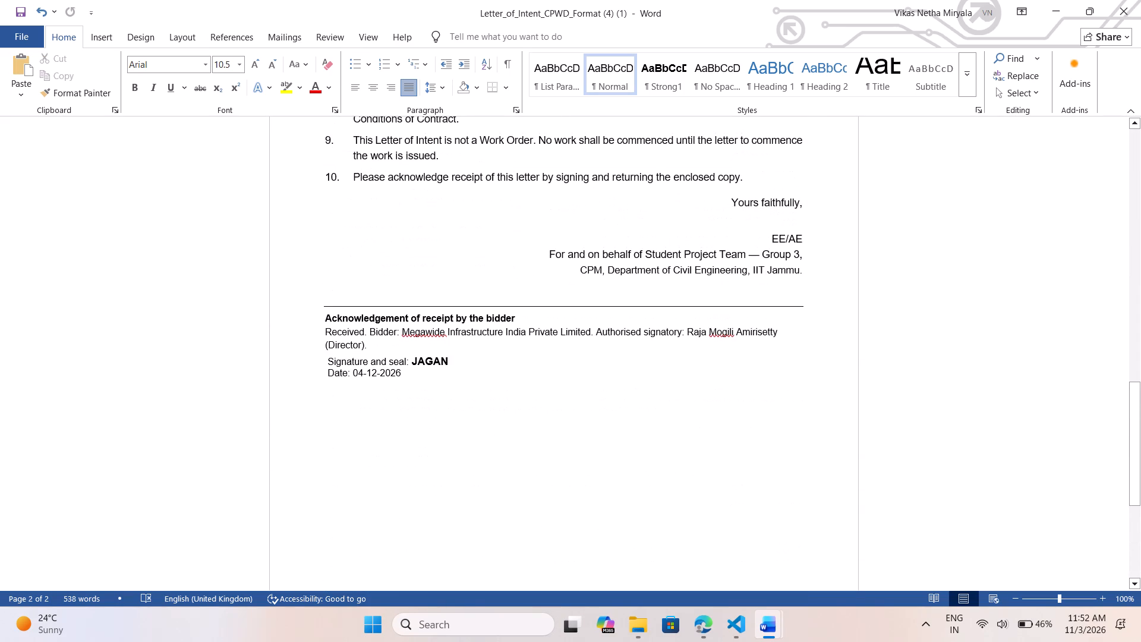
pyautogui.hotkey('ctrl', 's')
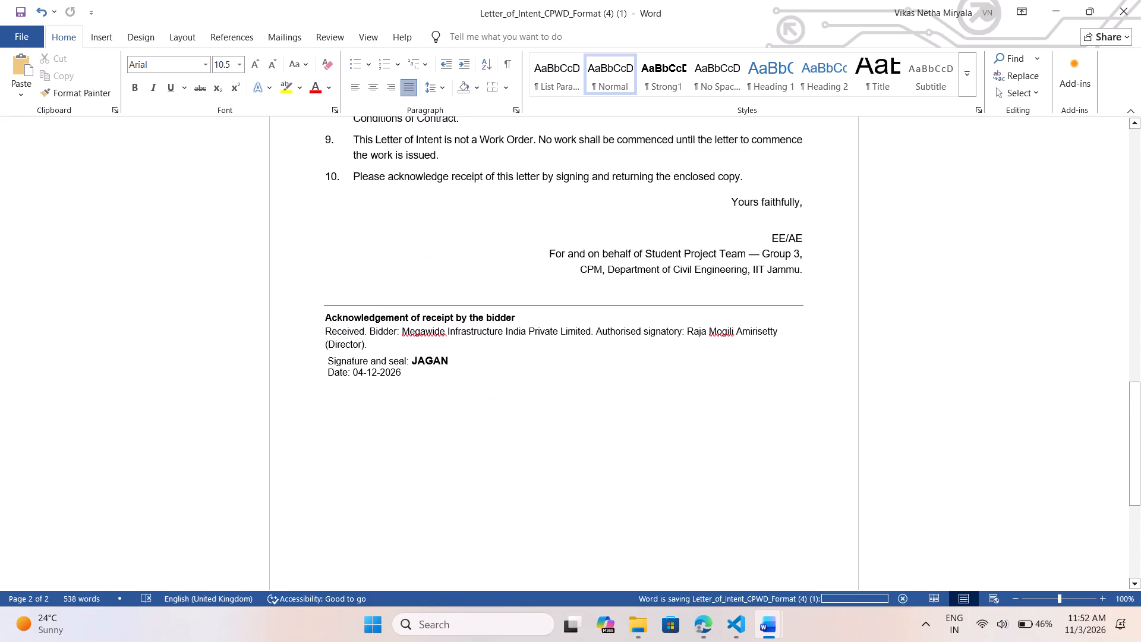
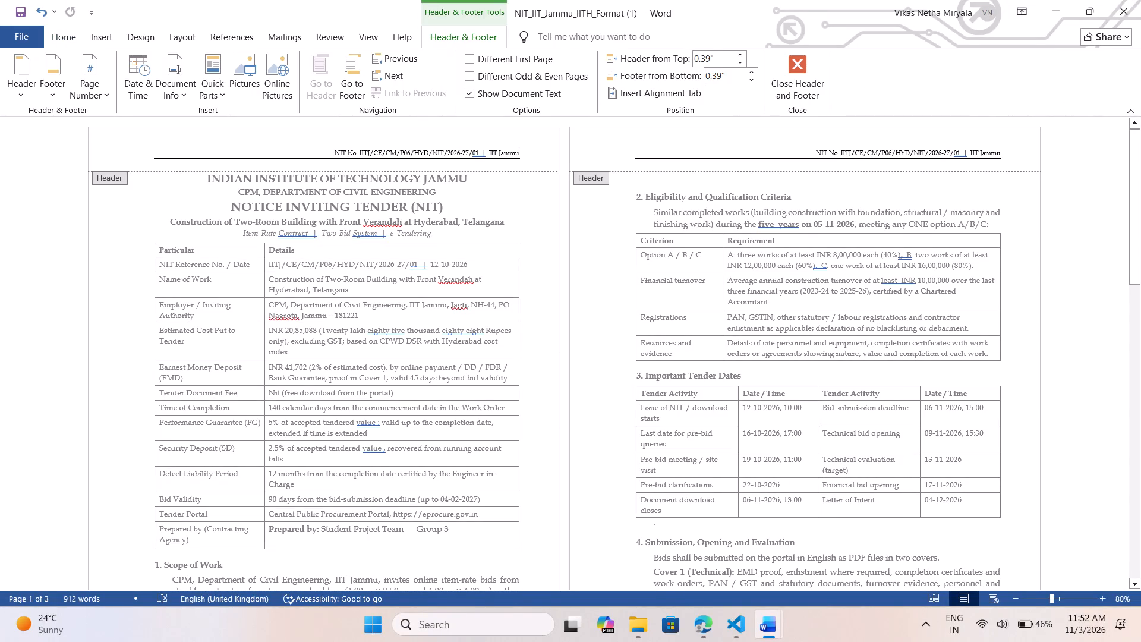
# Delete the header text "NIT No. IITJ/CE/CM/P06/HYD/NIT/2026-27/01 | IIT Jammu" from the Notice Inviting Tender.
pyautogui.press('BackSpace')
pyautogui.press('BackSpace')
pyautogui.press('BackSpace')
pyautogui.press('BackSpace')
pyautogui.press('BackSpace')
pyautogui.press('BackSpace')
pyautogui.press('BackSpace')
pyautogui.press('BackSpace')
pyautogui.press('BackSpace')
pyautogui.press('BackSpace')
pyautogui.press('BackSpace')
pyautogui.press('BackSpace')
pyautogui.press('BackSpace')
pyautogui.press('BackSpace')
pyautogui.press('BackSpace')
pyautogui.press('BackSpace')
pyautogui.press('BackSpace')
pyautogui.press('BackSpace')
pyautogui.press('BackSpace')
pyautogui.press('BackSpace')
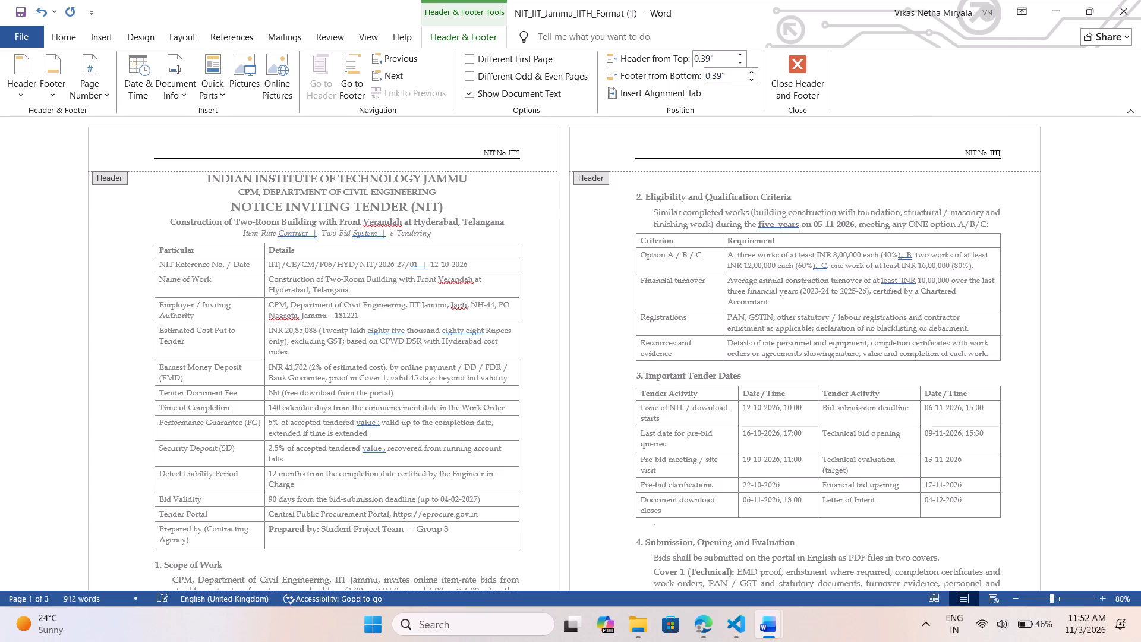
# Delete the footer text with the "Construction Management and Practices" course name and page count from the NIT, and close header and footer editing.
pyautogui.scroll(-2, 522, 154)
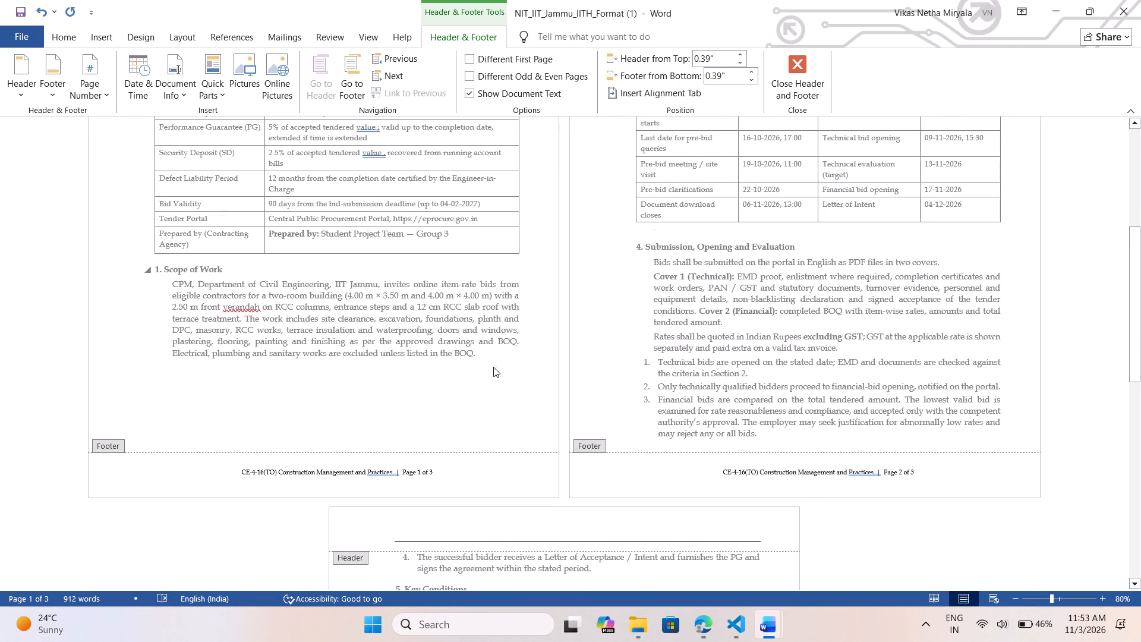
pyautogui.click(429, 473)
pyautogui.press('BackSpace')
pyautogui.press('BackSpace')
pyautogui.press('BackSpace')
pyautogui.press('BackSpace')
pyautogui.press('BackSpace')
pyautogui.press('BackSpace')
pyautogui.press('BackSpace')
pyautogui.press('BackSpace')
pyautogui.press('BackSpace')
pyautogui.press('BackSpace')
pyautogui.press('BackSpace')
pyautogui.press('BackSpace')
pyautogui.press('BackSpace')
pyautogui.press('BackSpace')
pyautogui.press('BackSpace')
pyautogui.press('BackSpace')
pyautogui.press('BackSpace')
pyautogui.press('BackSpace')
pyautogui.press('BackSpace')
pyautogui.press('BackSpace')
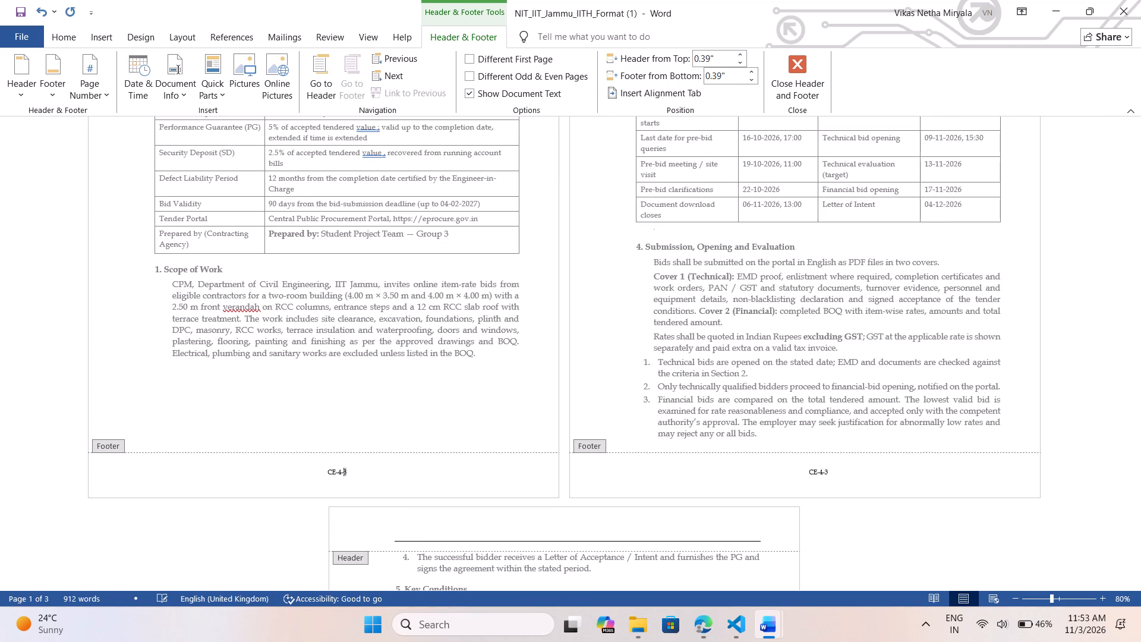
pyautogui.scroll(-5, 429, 473)
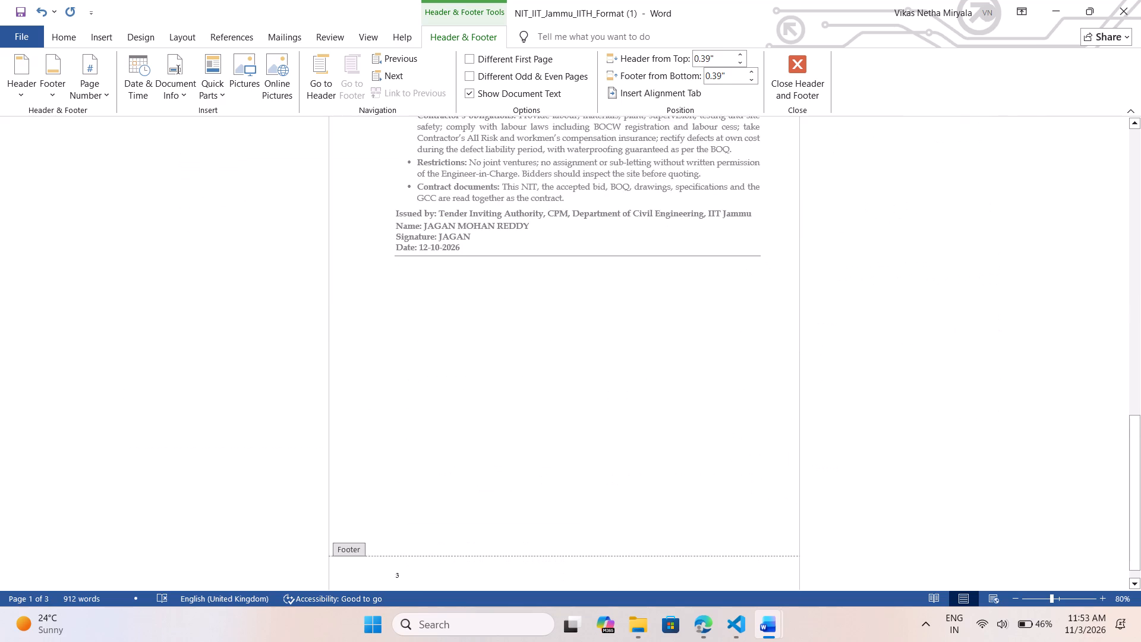
pyautogui.scroll(-2, 429, 473)
pyautogui.scroll(4, 429, 473)
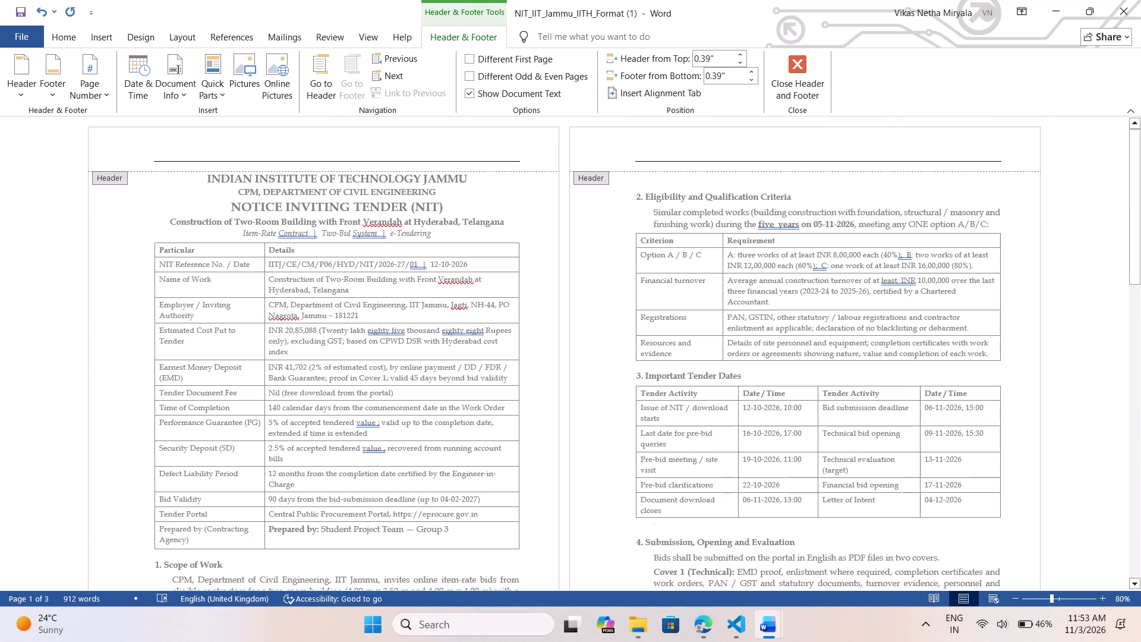
pyautogui.scroll(2, 429, 473)
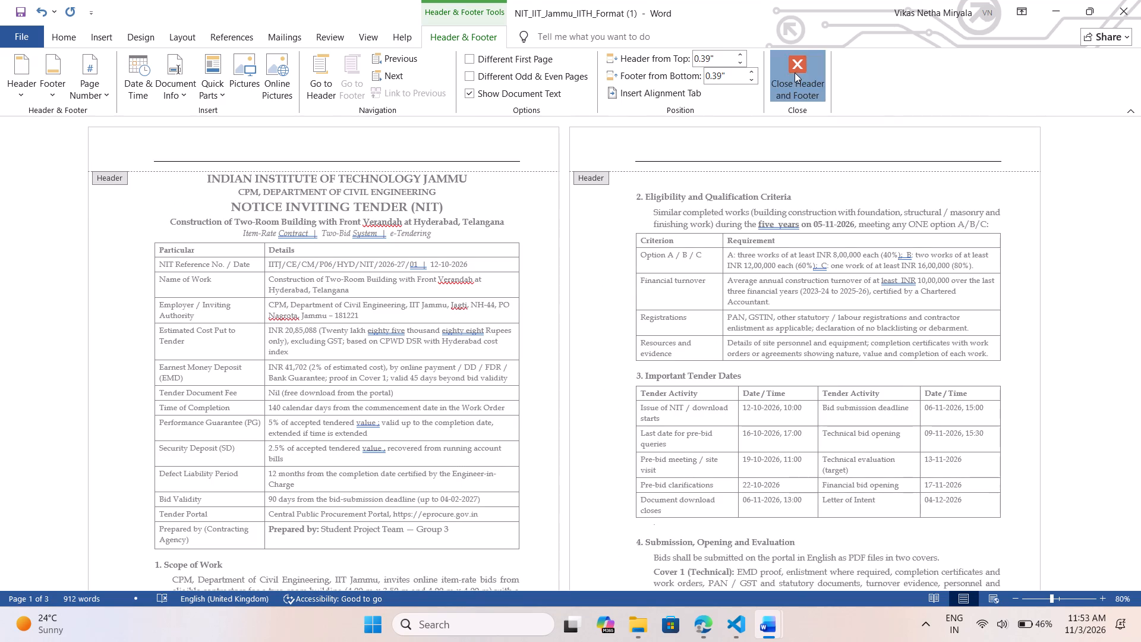
pyautogui.click(795, 73)
# Save the Notice Inviting Tender document after checking its last page.
pyautogui.scroll(-10, 643, 314)
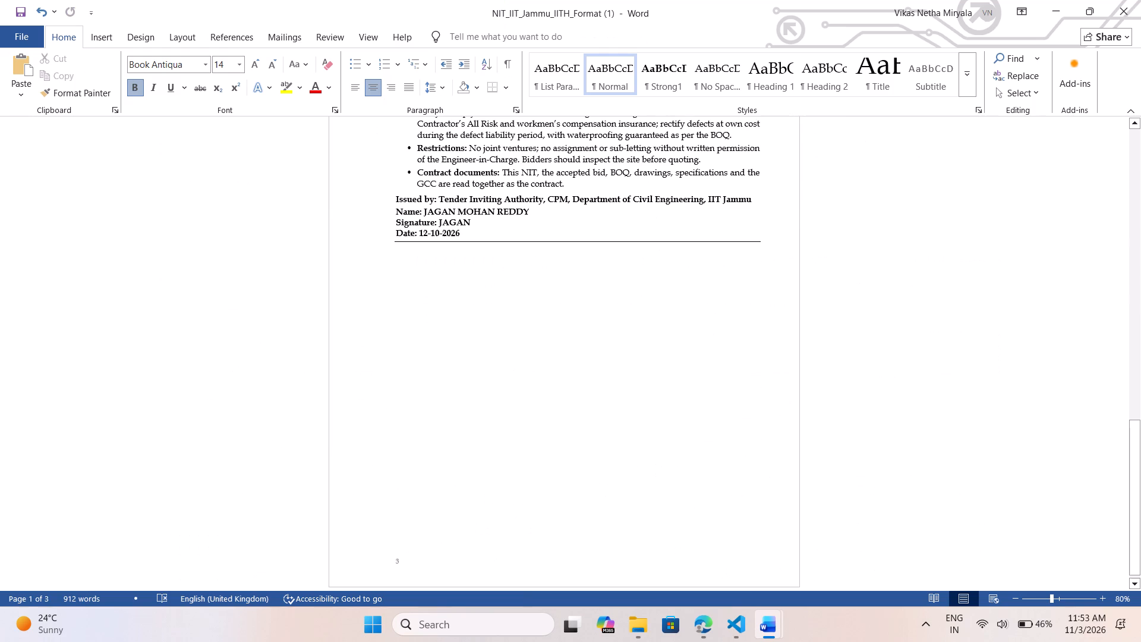
pyautogui.hotkey('ctrl', 's')
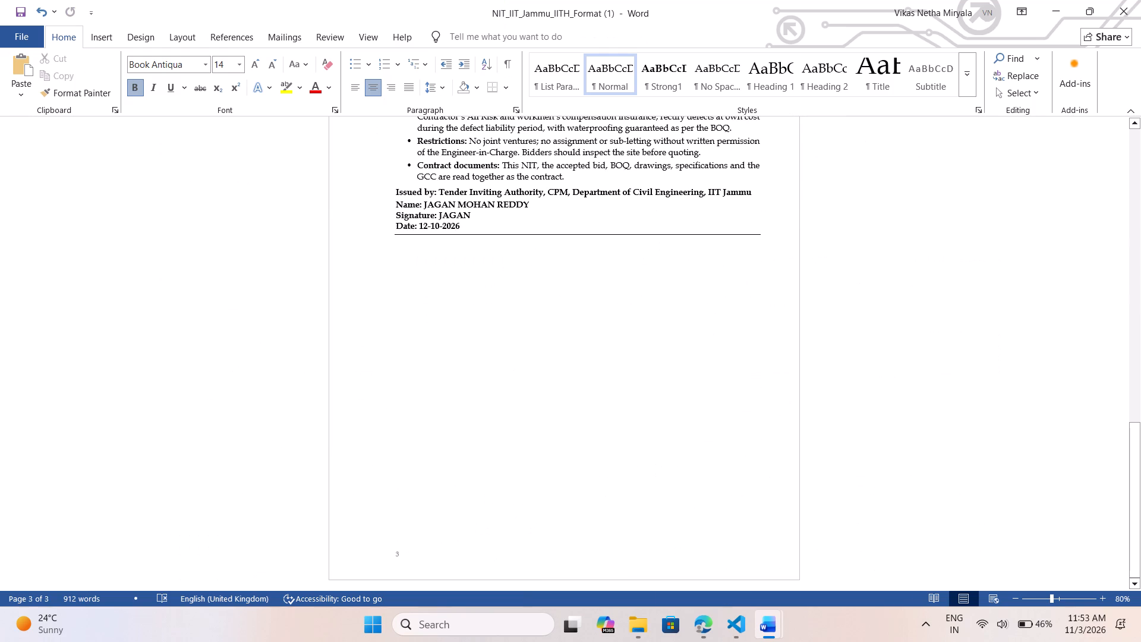
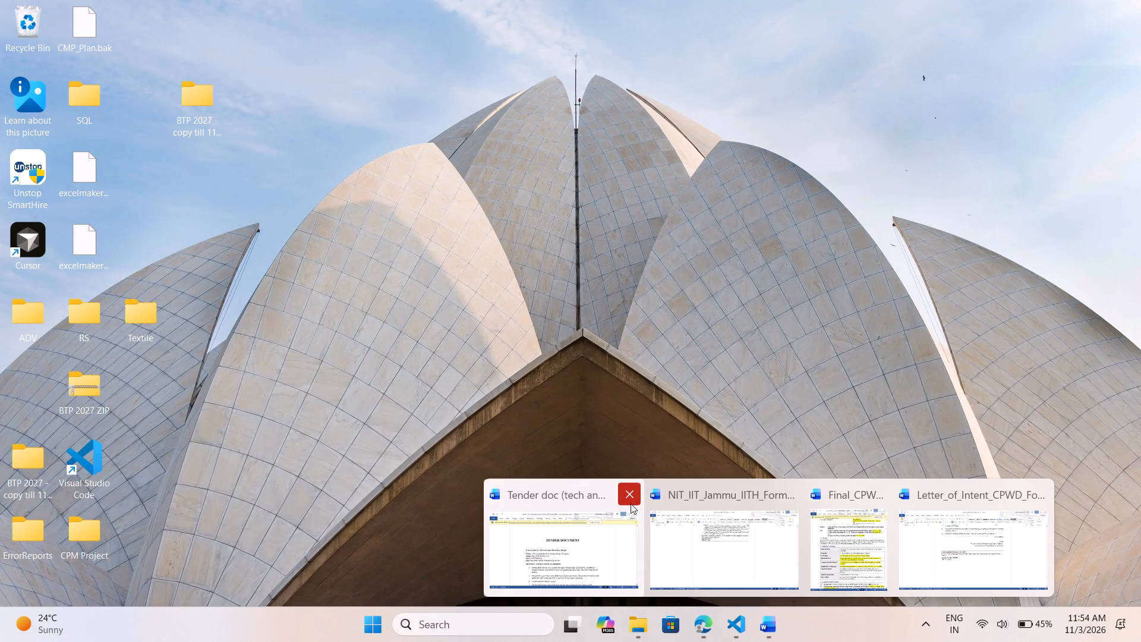
# Close all open Word documents: the tender document, the NIT, the Final_CPWD file and the Letter of Intent.
pyautogui.click(718, 505)
pyautogui.click(718, 505)
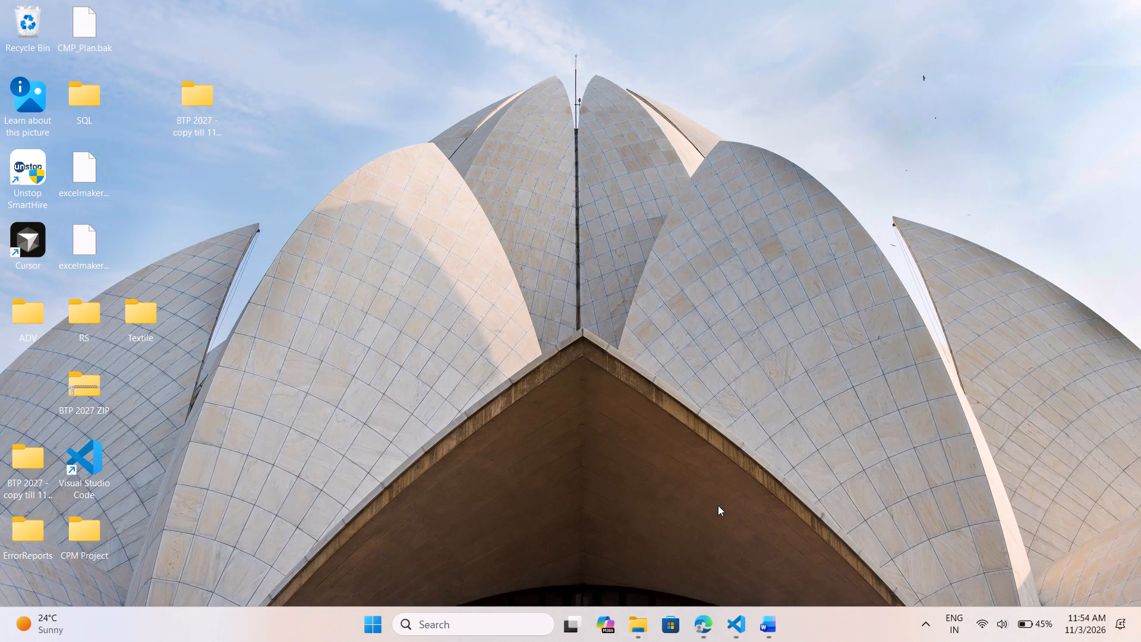
pyautogui.click(551, 20)
pyautogui.click(759, 629)
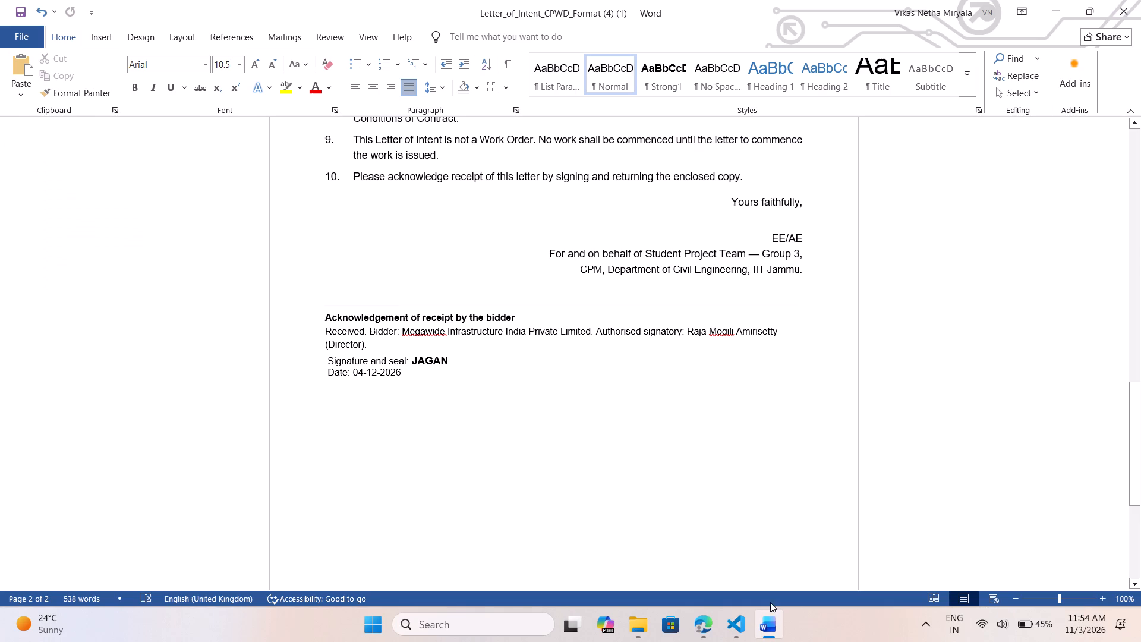
pyautogui.click(1140, 0)
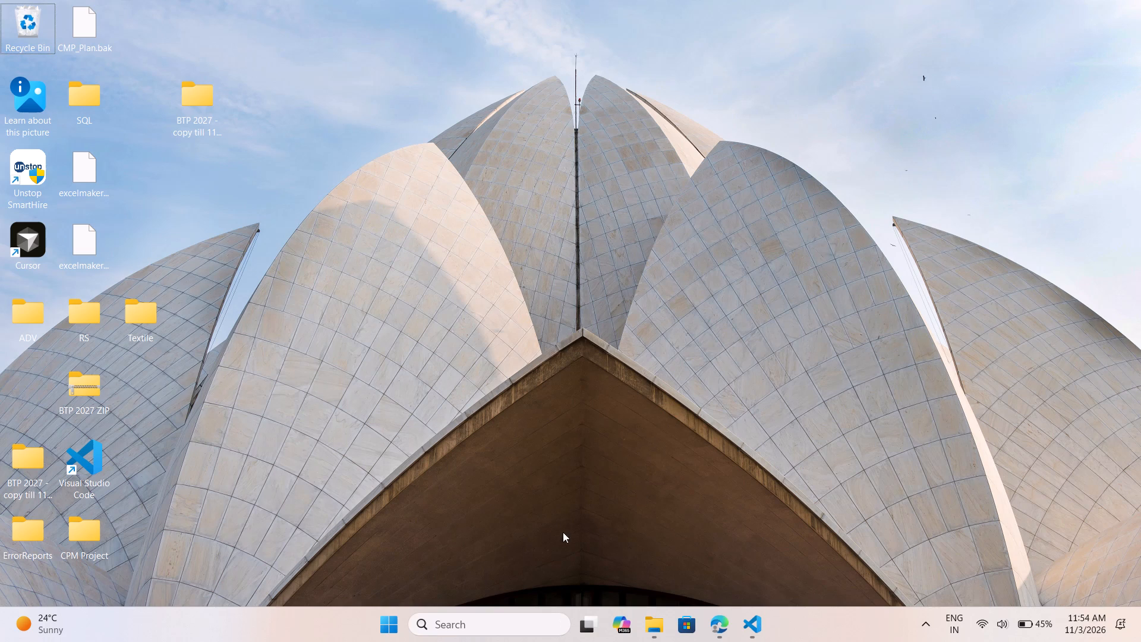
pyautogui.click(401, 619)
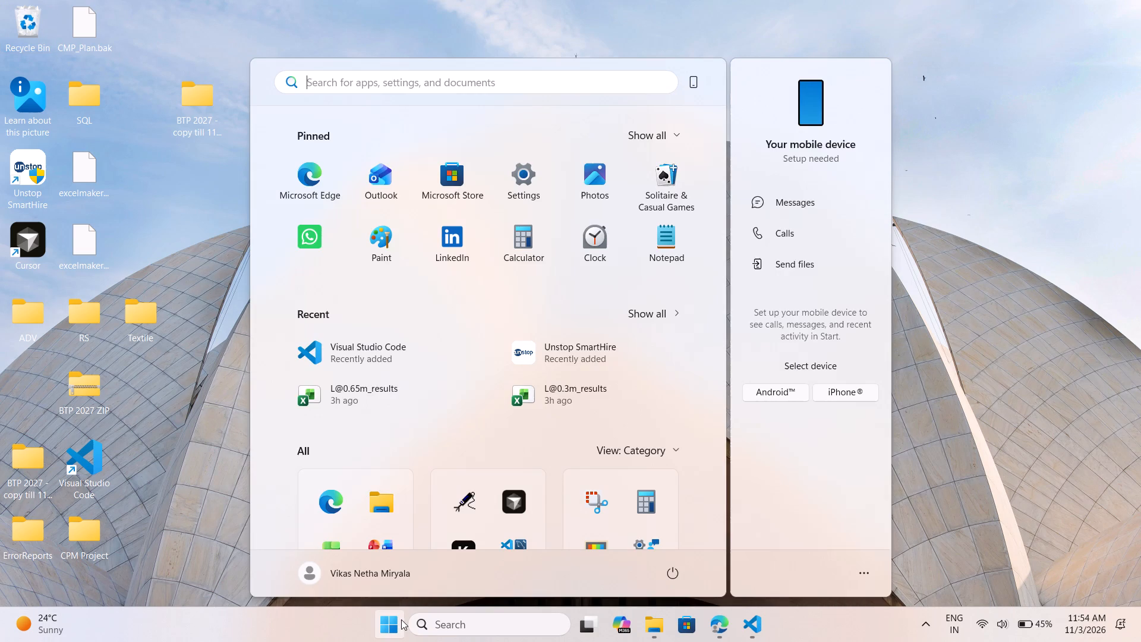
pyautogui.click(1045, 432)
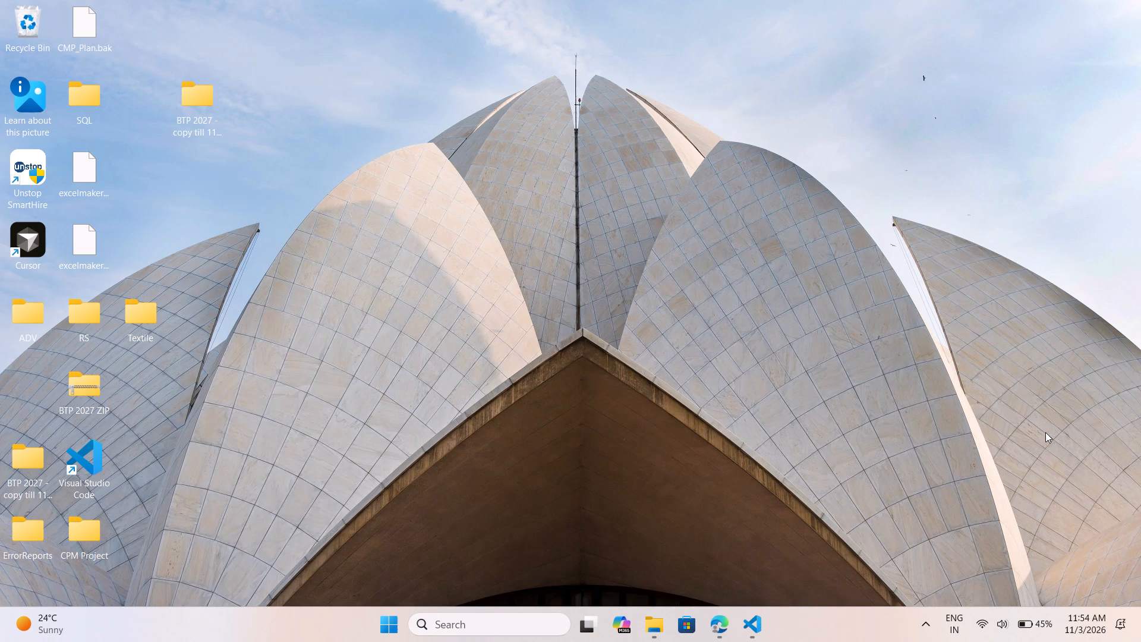